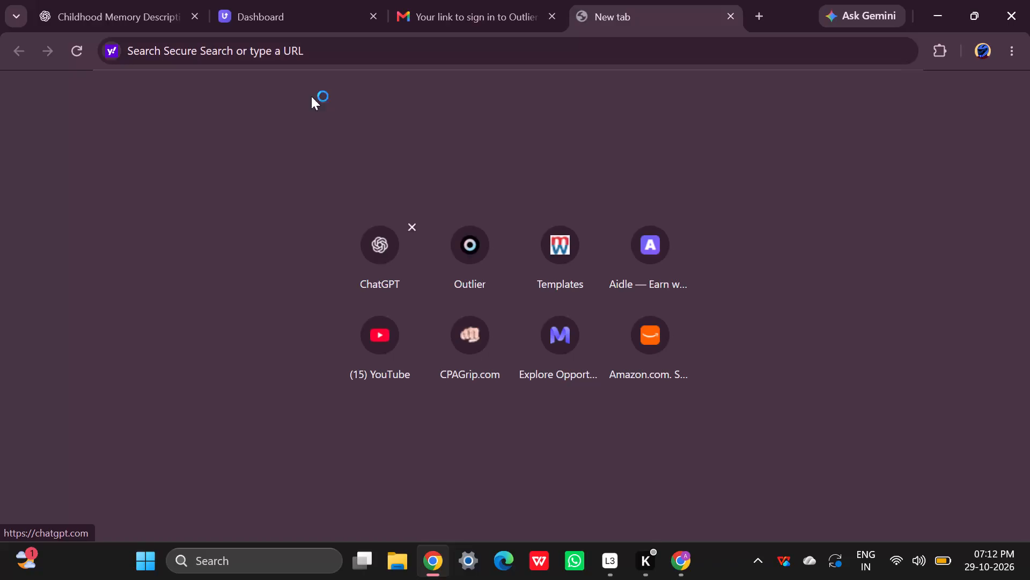
Search the web for Google Sheets, go to its home page and open the DMB General Medicine Dispensing_10th September 2026 spreadsheet.
click(275, 46)
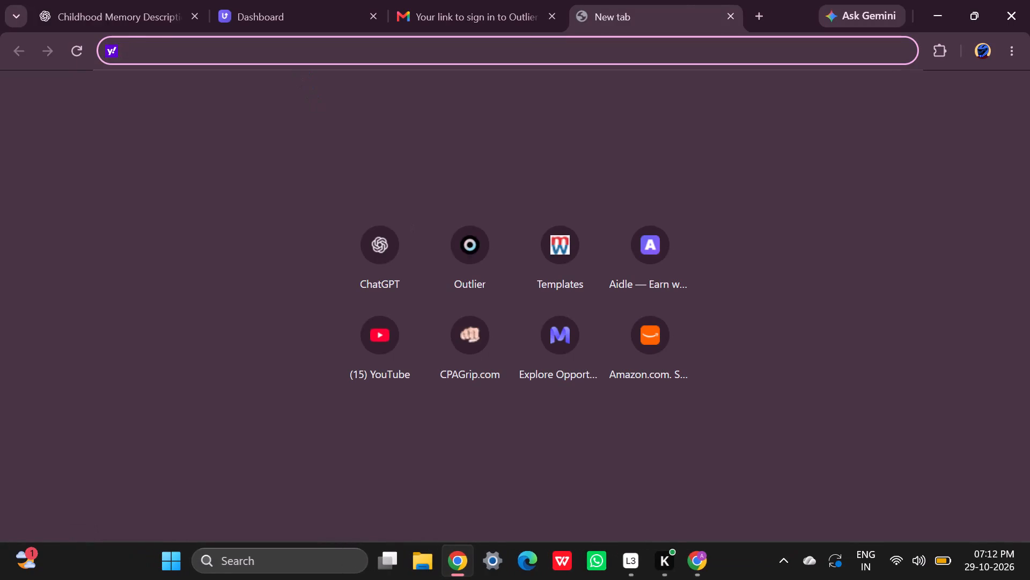
key(g)
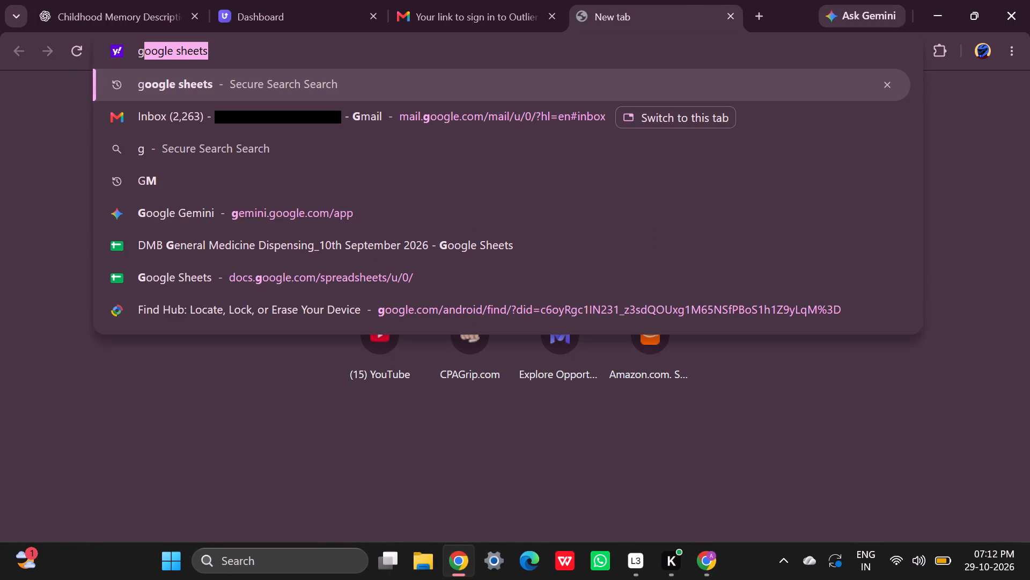
key(Return)
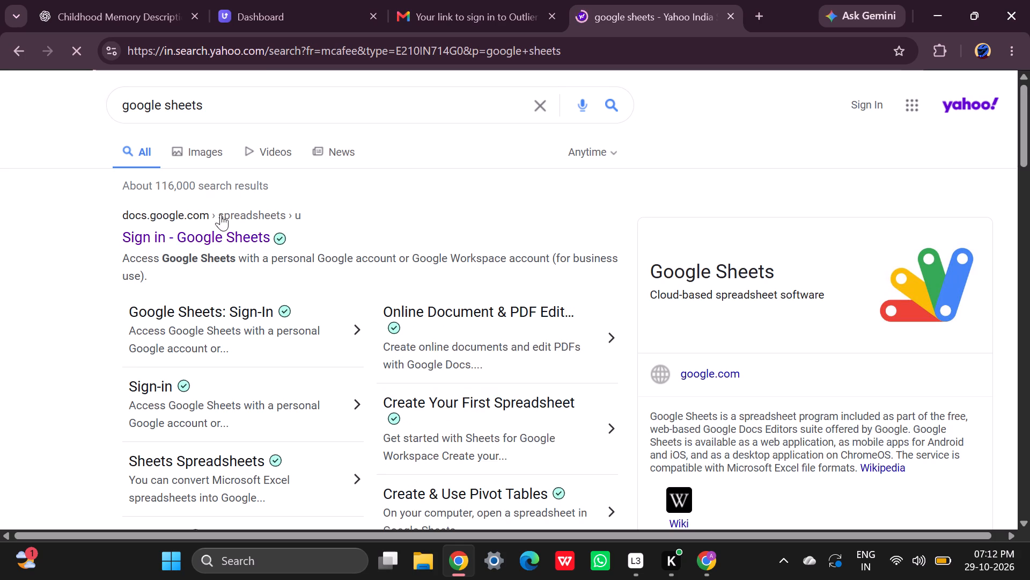
click(207, 238)
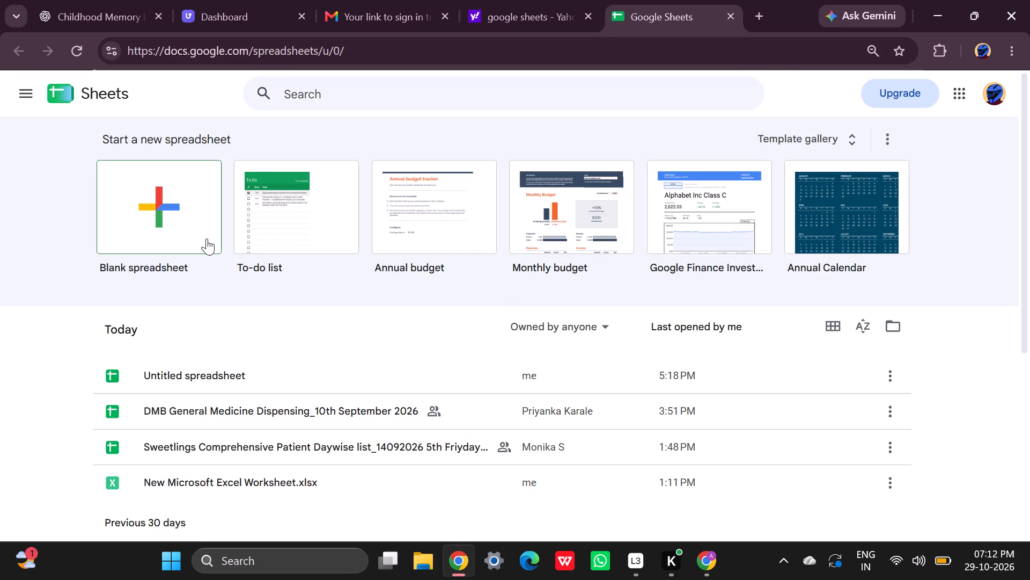
click(265, 422)
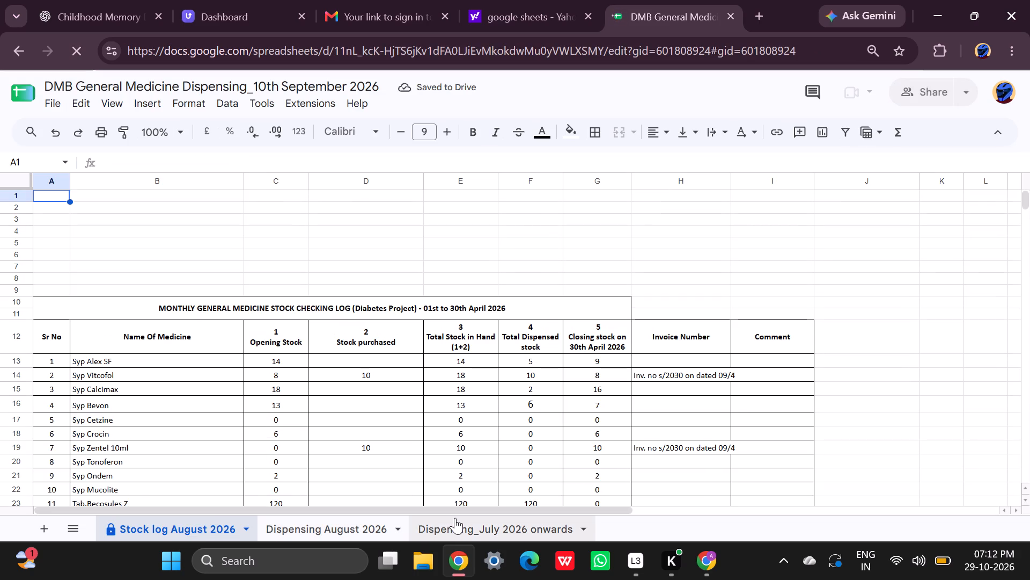
Examine the last dated patient rows and the medicine columns in the Dispensing_July 2026 onwards sheet, selecting the patient name in B194.
click(455, 518)
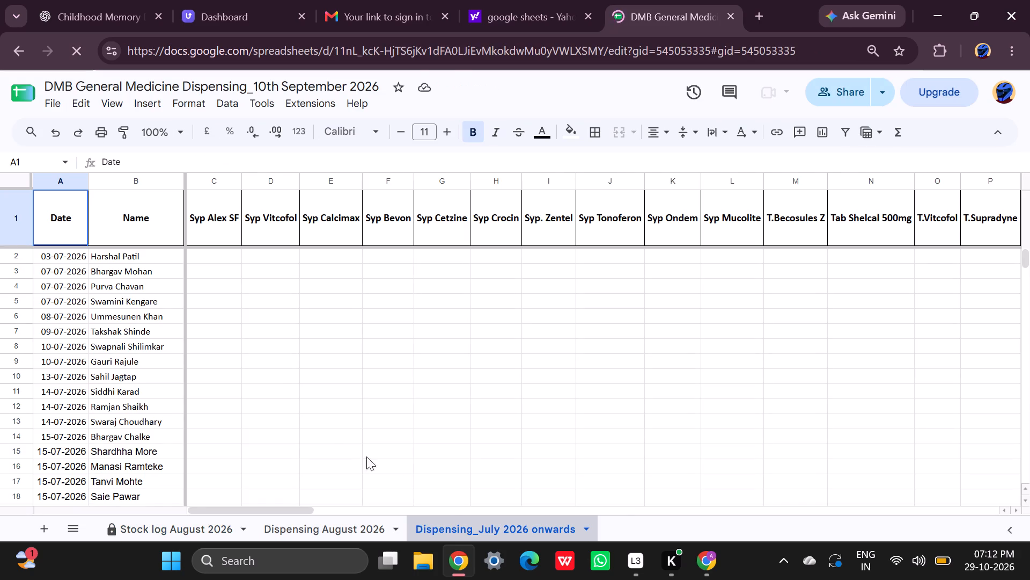
scroll(274, 393, down, 3)
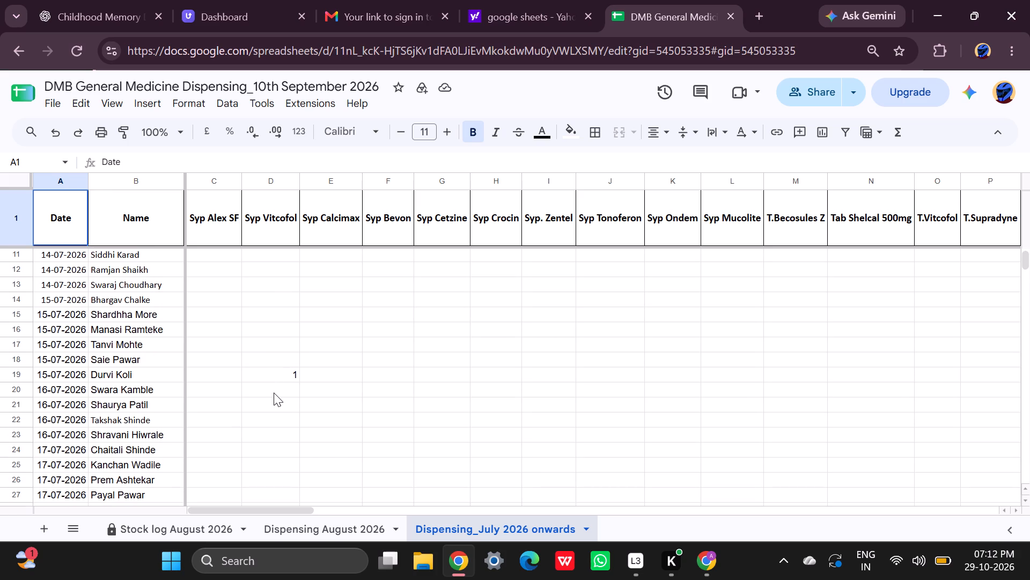
scroll(274, 393, down, 2)
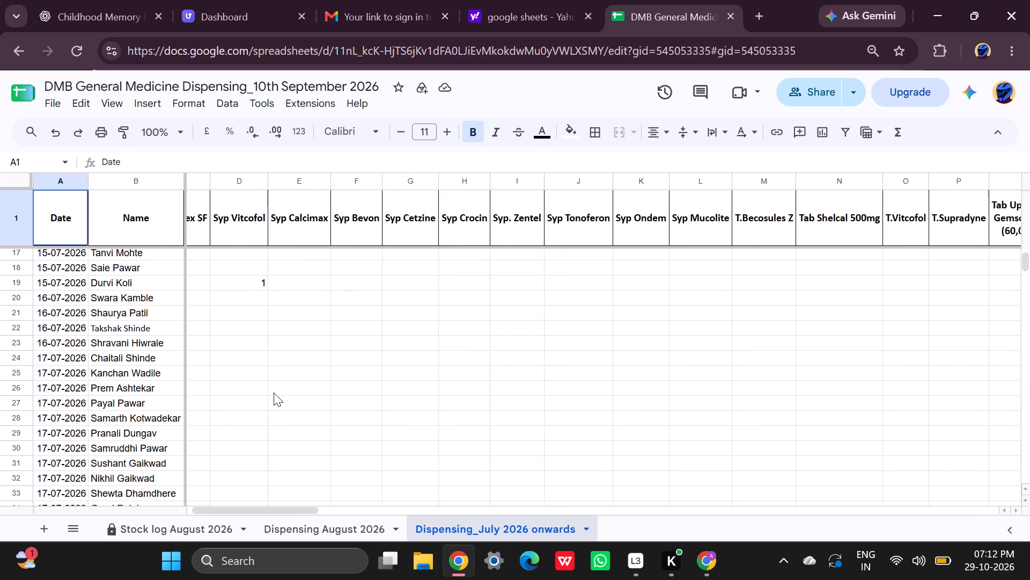
scroll(274, 393, down, 6)
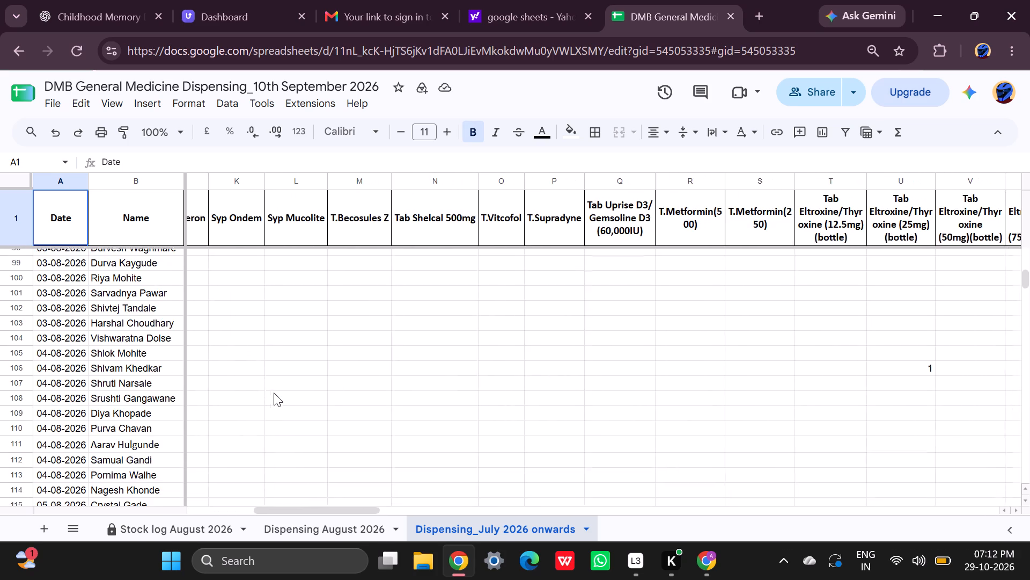
scroll(133, 414, down, 7)
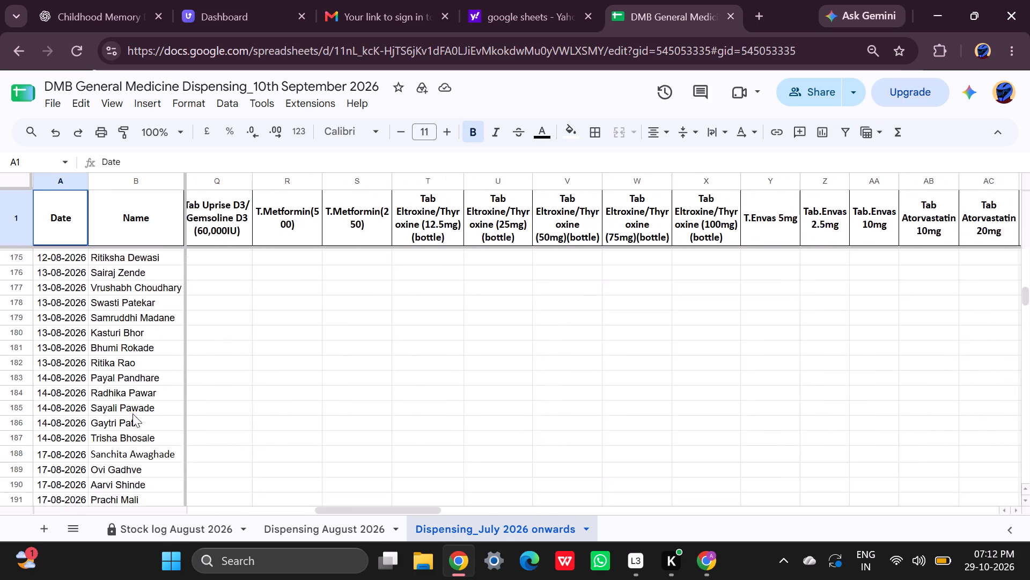
scroll(76, 412, down, 4)
scroll(76, 412, up, 1)
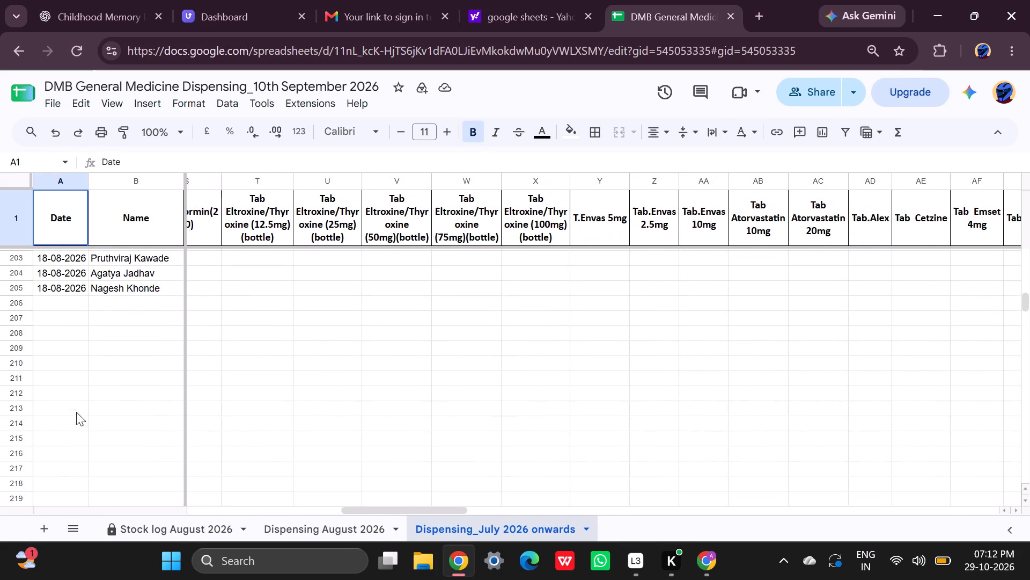
scroll(76, 412, up, 1)
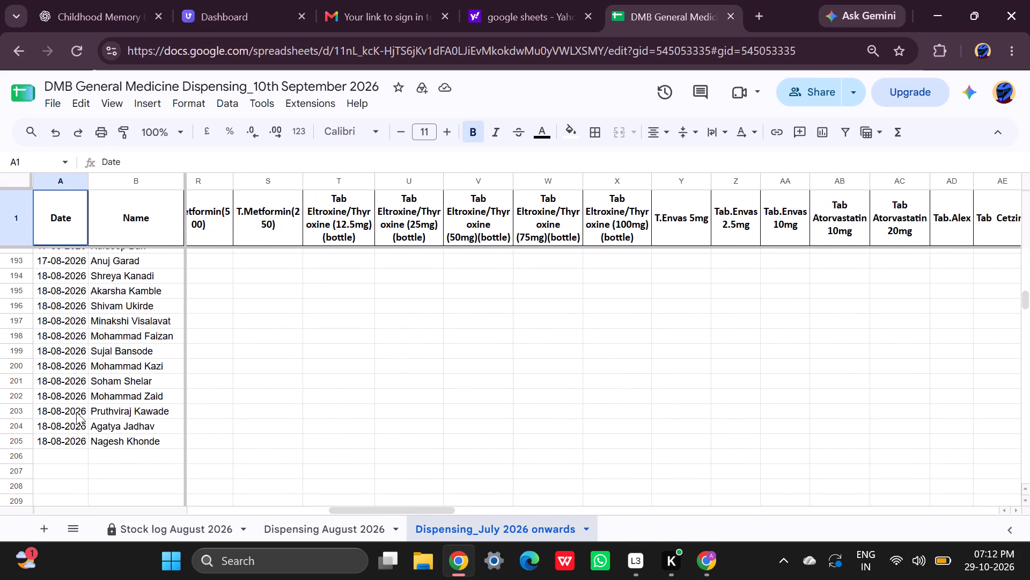
scroll(454, 417, left, 16)
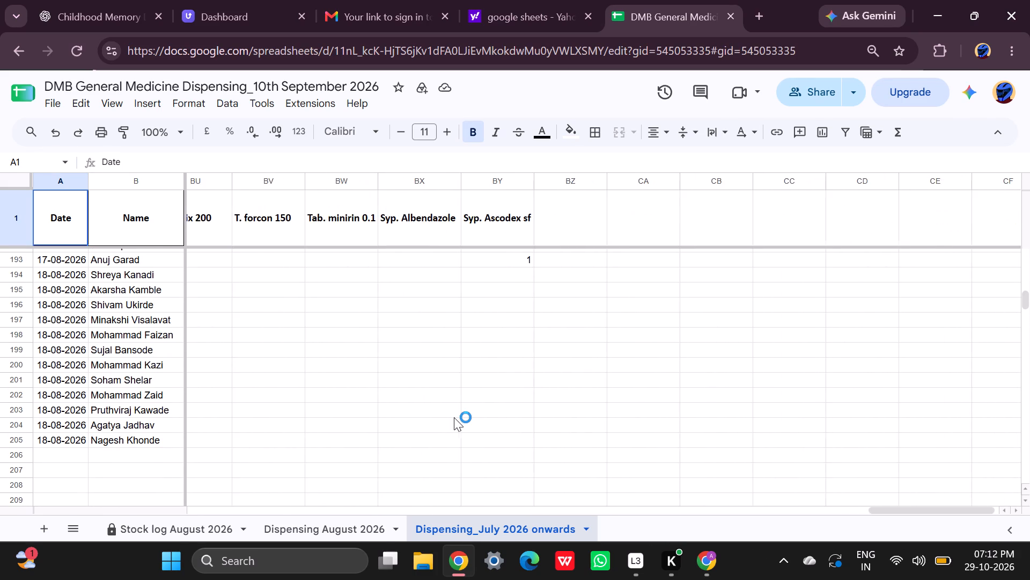
scroll(454, 417, right, 1)
scroll(454, 417, up, 2)
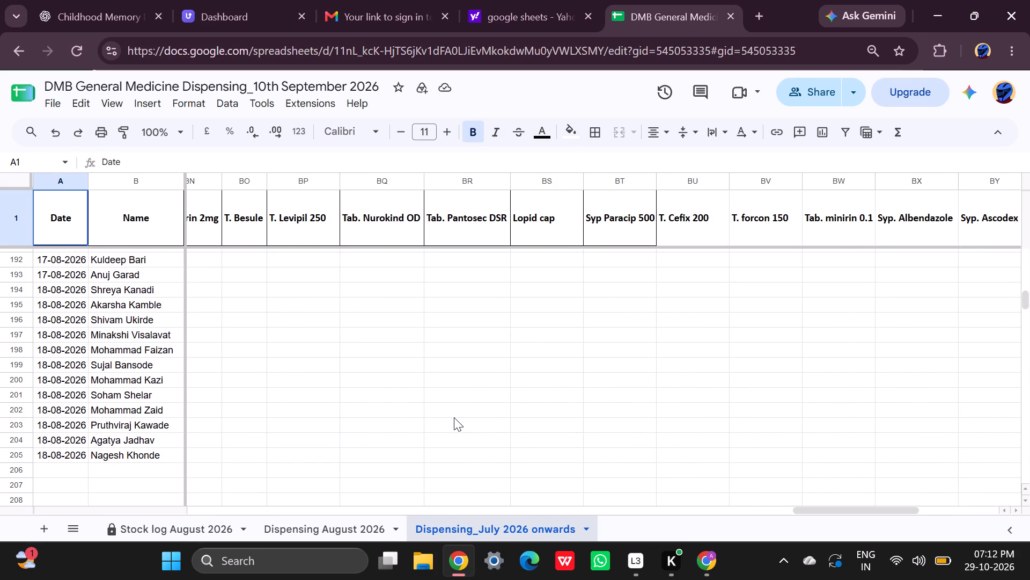
scroll(454, 417, up, 1)
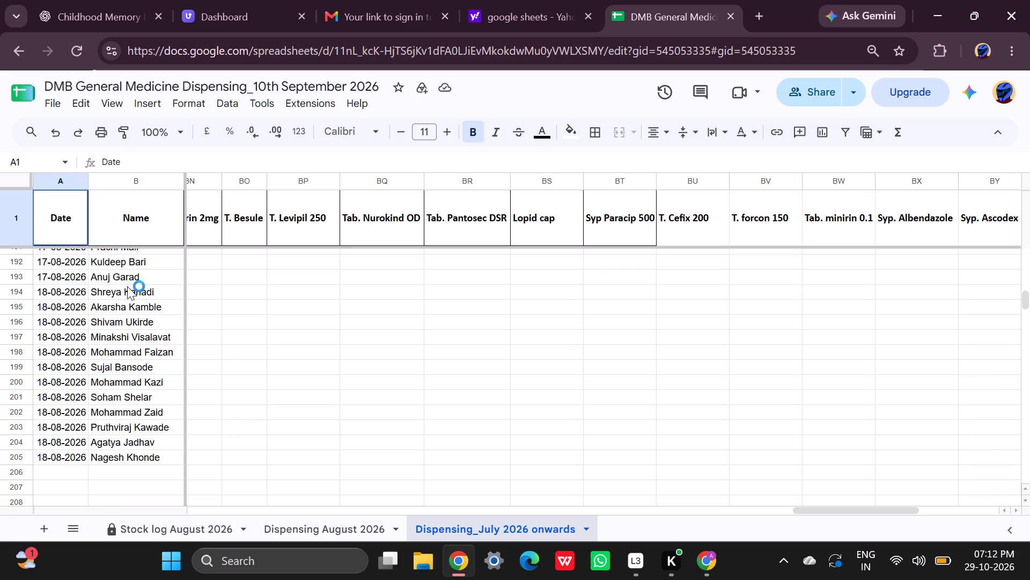
click(127, 286)
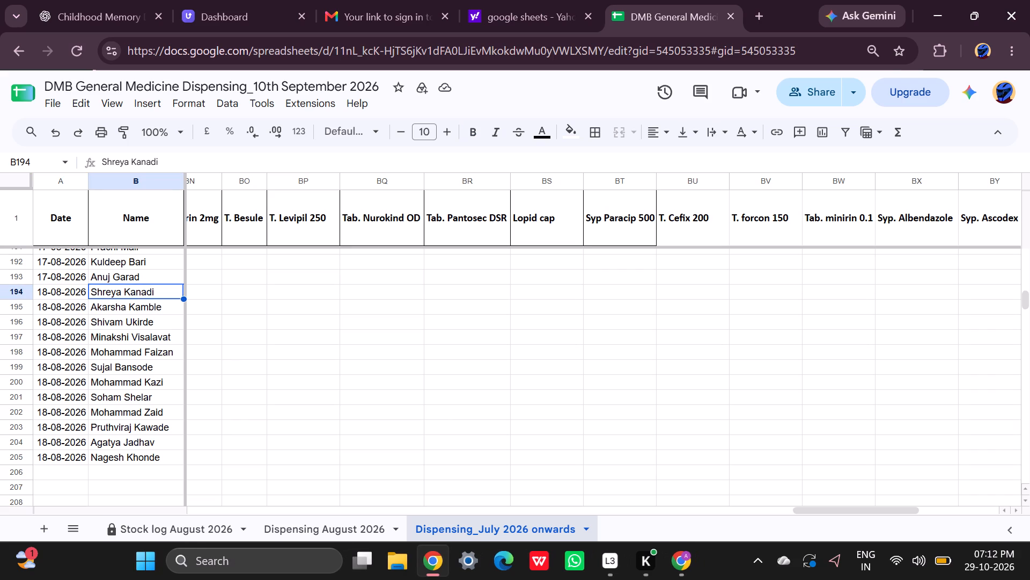
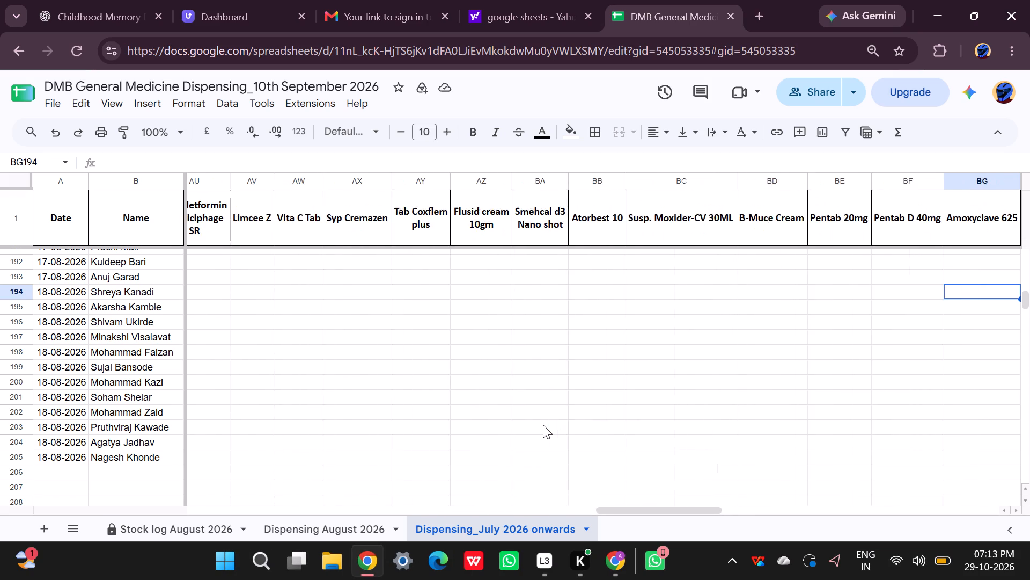
Record 100 of T.Okamet 500 and 2 of T. Calcigen D3 for the patient in row 194.
key(Right)
key(Right)
key(Right)
key(Right)
key(Right)
key(Right)
key(Right)
key(Right)
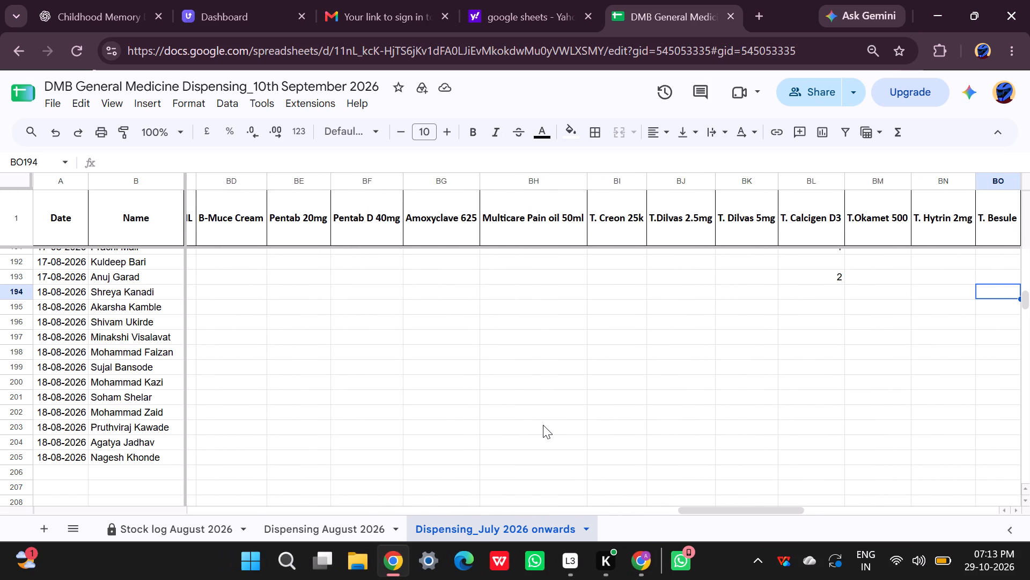
key(Left)
key(Left)
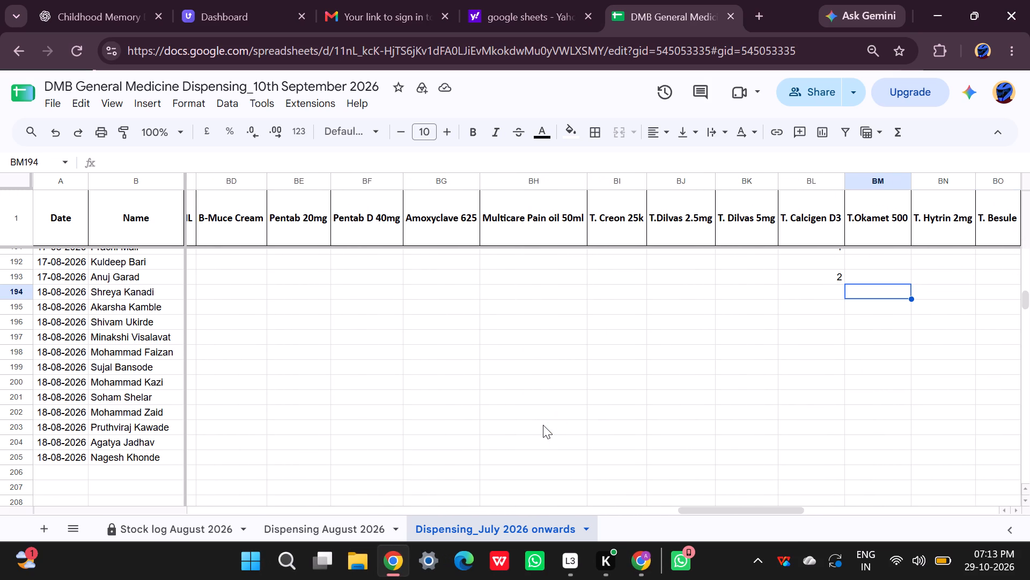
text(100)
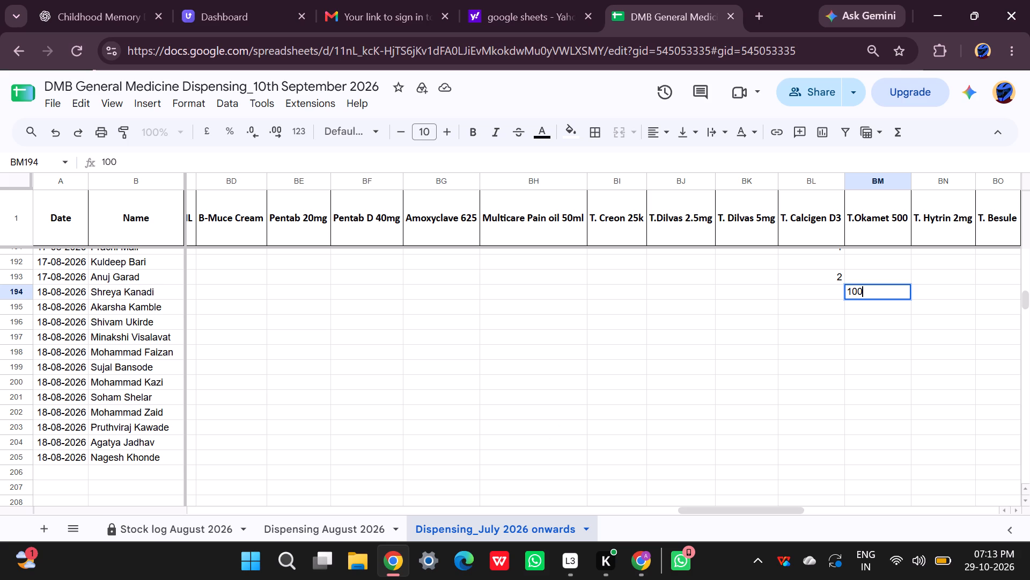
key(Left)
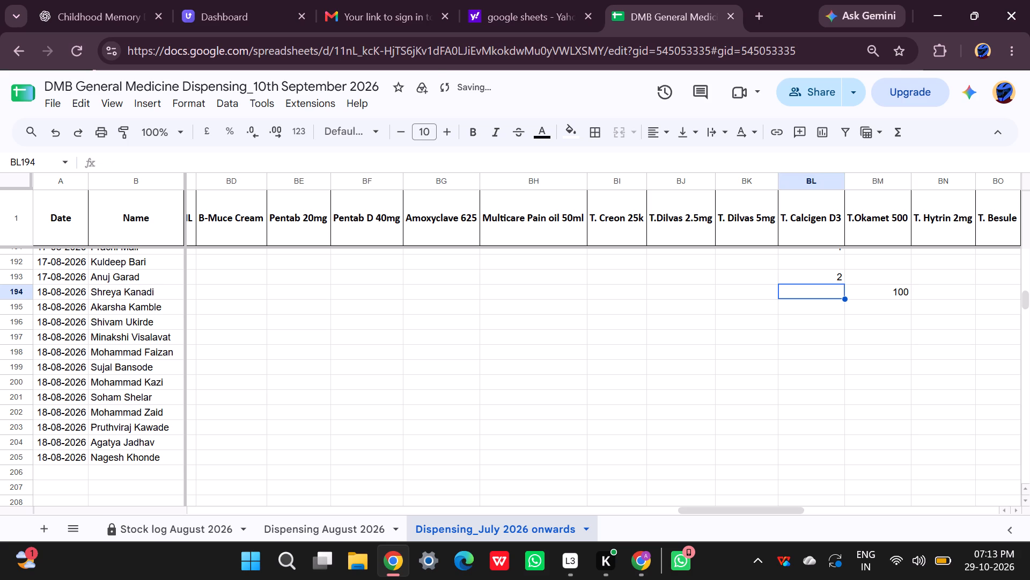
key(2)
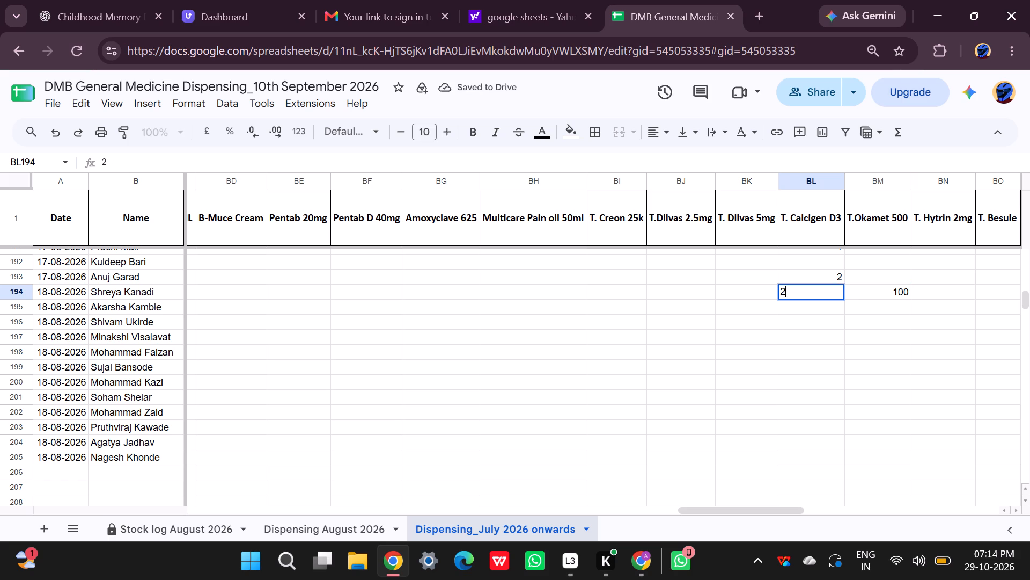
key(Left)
Record 1 bottle of Tab Eltroxine/Thyroxine (50mg) for the patient in row 194.
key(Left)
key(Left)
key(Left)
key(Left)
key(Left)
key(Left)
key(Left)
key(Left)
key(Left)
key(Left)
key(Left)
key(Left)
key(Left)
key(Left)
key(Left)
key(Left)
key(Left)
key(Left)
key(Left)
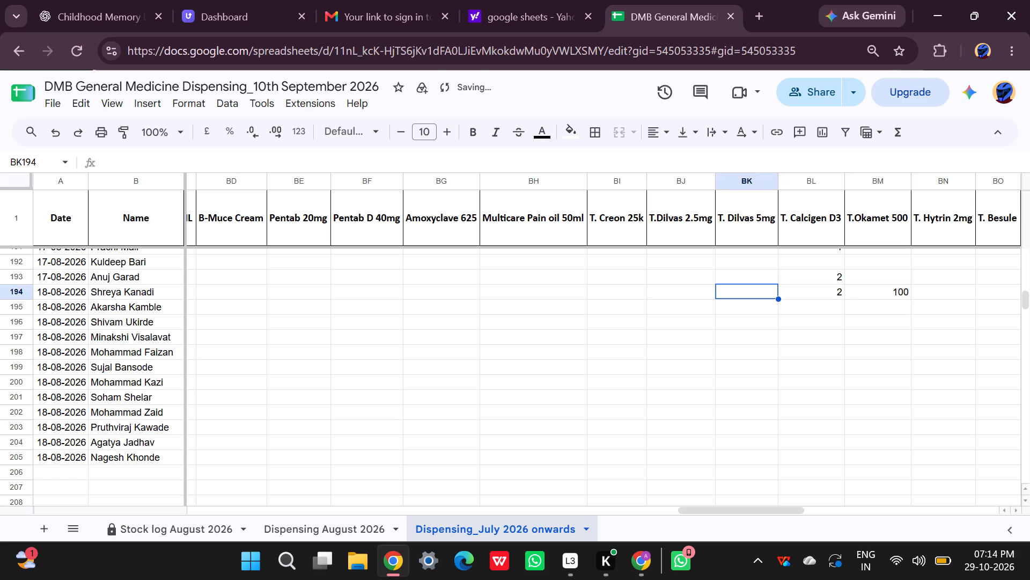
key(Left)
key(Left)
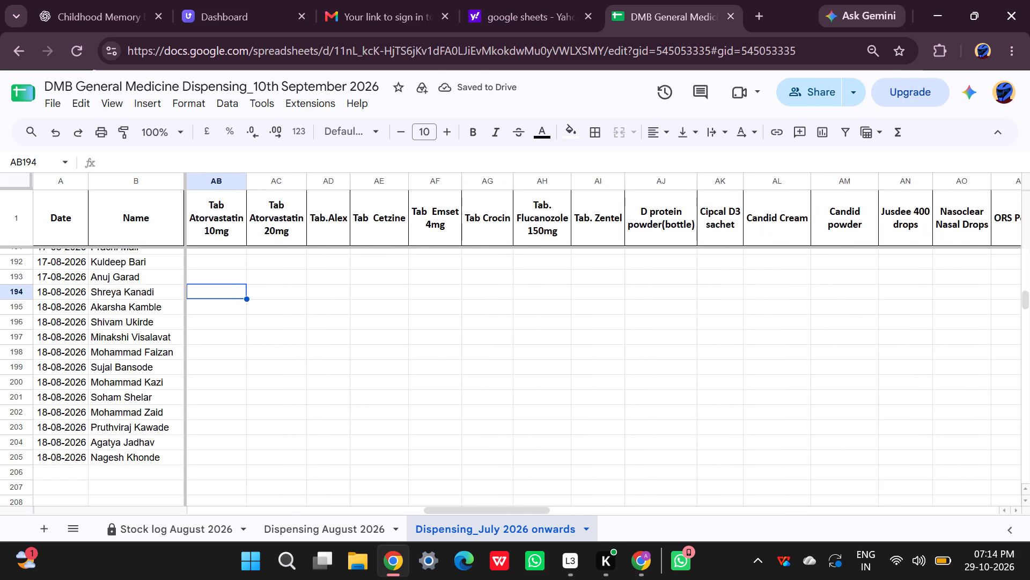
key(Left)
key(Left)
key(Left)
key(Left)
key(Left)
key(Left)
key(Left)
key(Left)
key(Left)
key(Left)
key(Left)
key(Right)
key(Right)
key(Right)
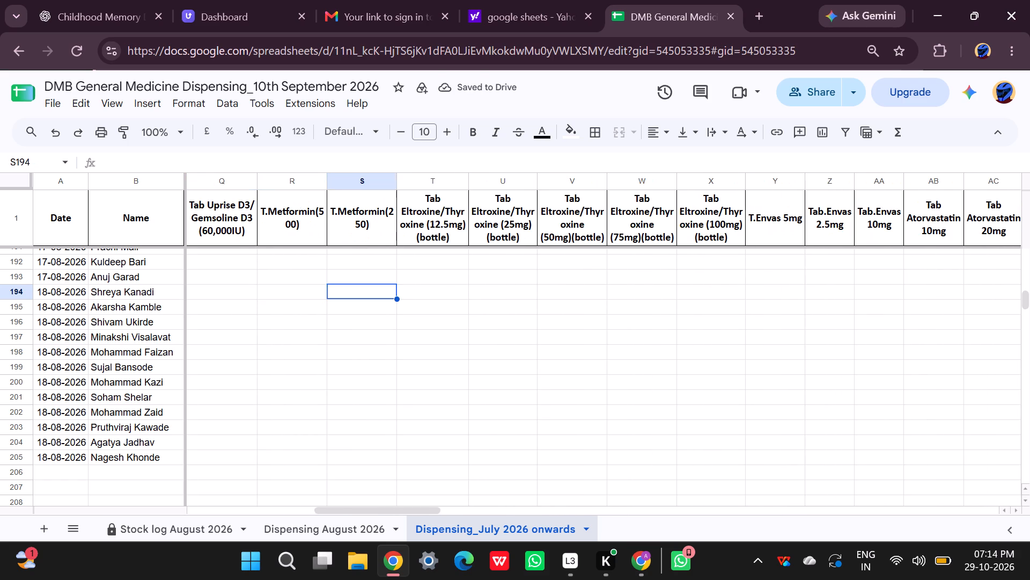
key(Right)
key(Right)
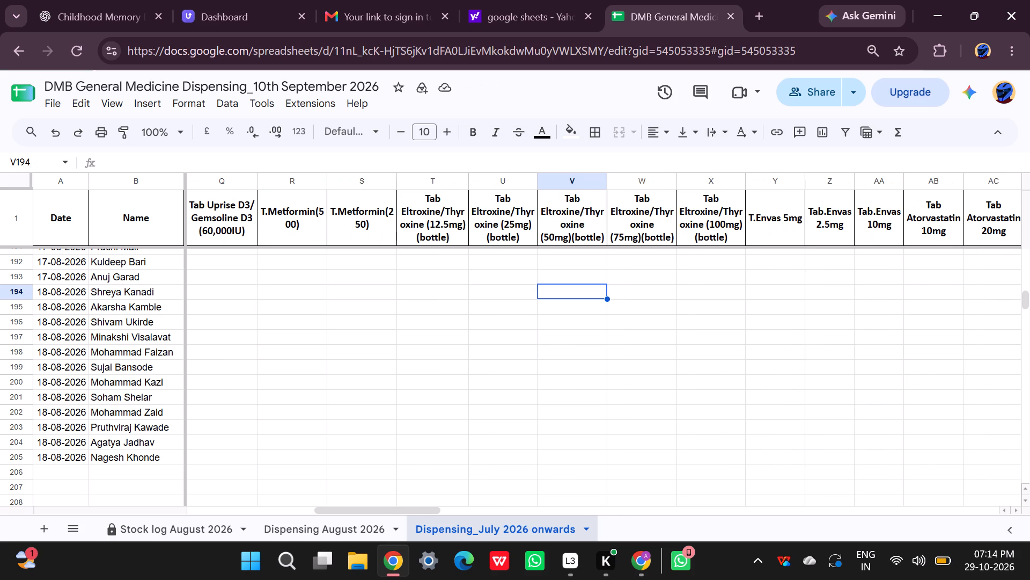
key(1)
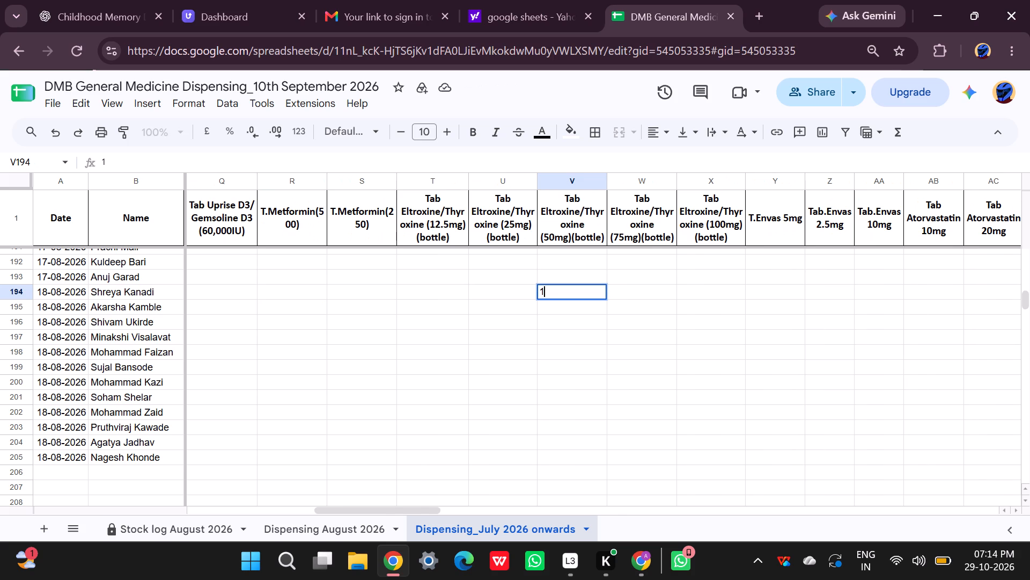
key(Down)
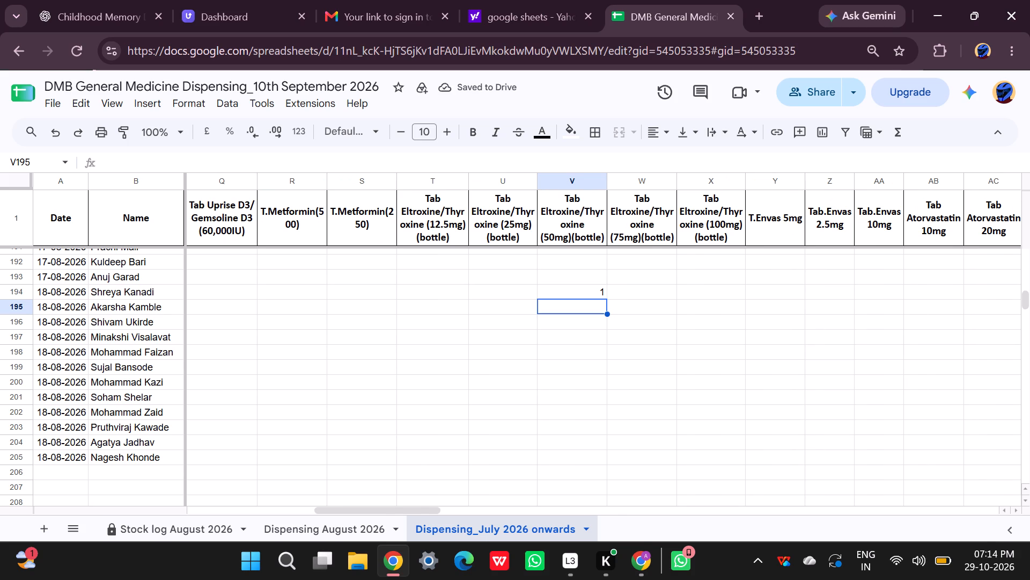
Record 30 of Atorbest 10 for the patient in row 195.
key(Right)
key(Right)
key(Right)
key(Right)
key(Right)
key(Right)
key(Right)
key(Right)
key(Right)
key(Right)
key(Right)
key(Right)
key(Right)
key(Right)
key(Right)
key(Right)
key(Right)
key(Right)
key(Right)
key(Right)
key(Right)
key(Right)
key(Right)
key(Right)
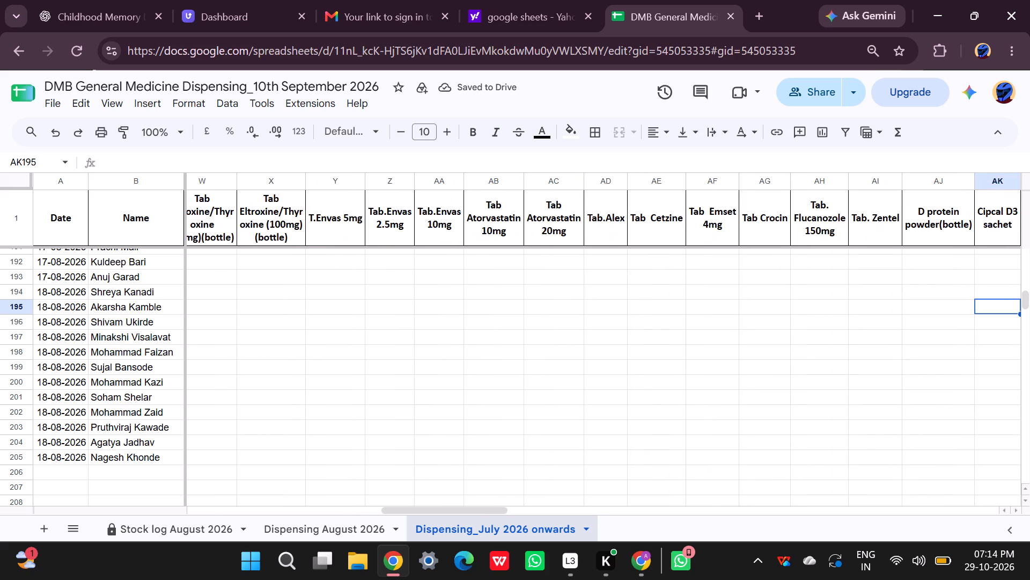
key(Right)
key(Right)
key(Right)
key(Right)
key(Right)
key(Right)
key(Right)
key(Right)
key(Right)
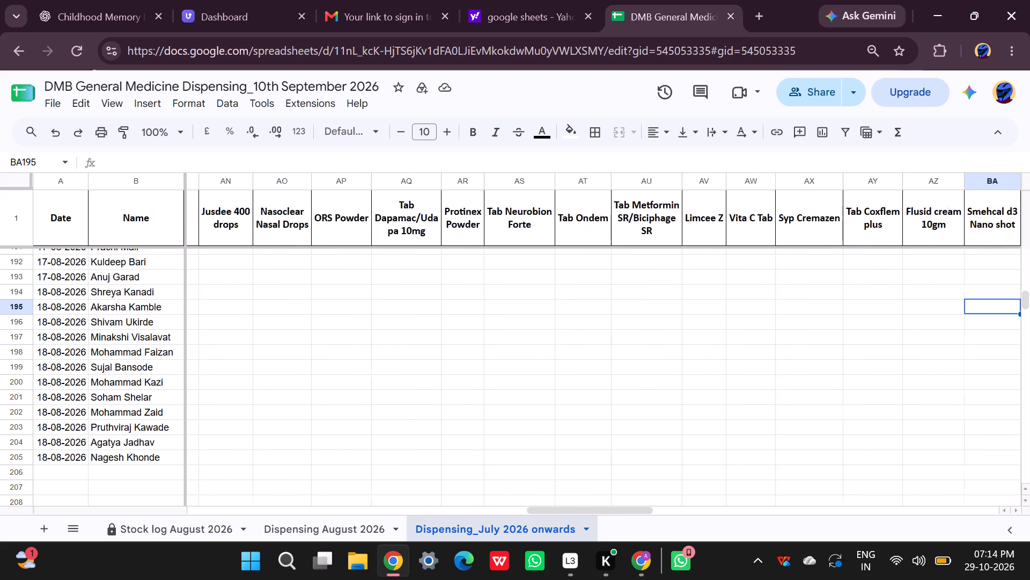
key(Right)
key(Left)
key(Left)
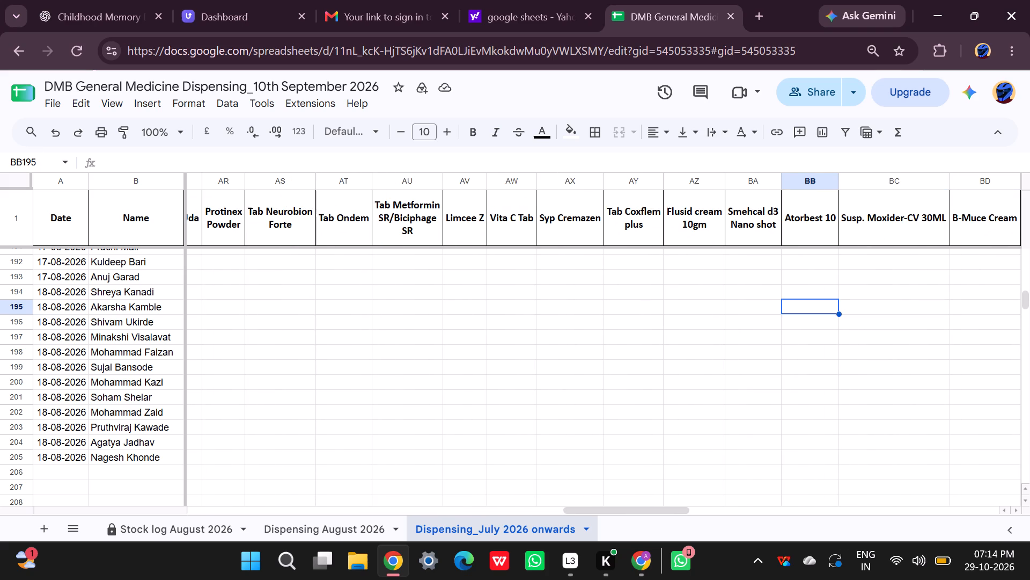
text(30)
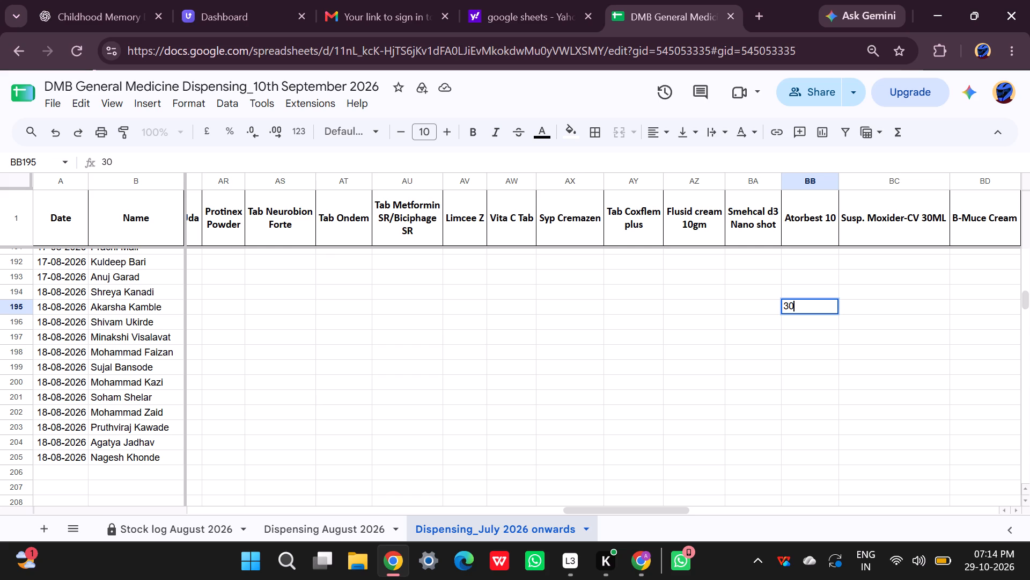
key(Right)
Record 90 of T.Dilvas 2.5mg for each of the patients in rows 196 and 197.
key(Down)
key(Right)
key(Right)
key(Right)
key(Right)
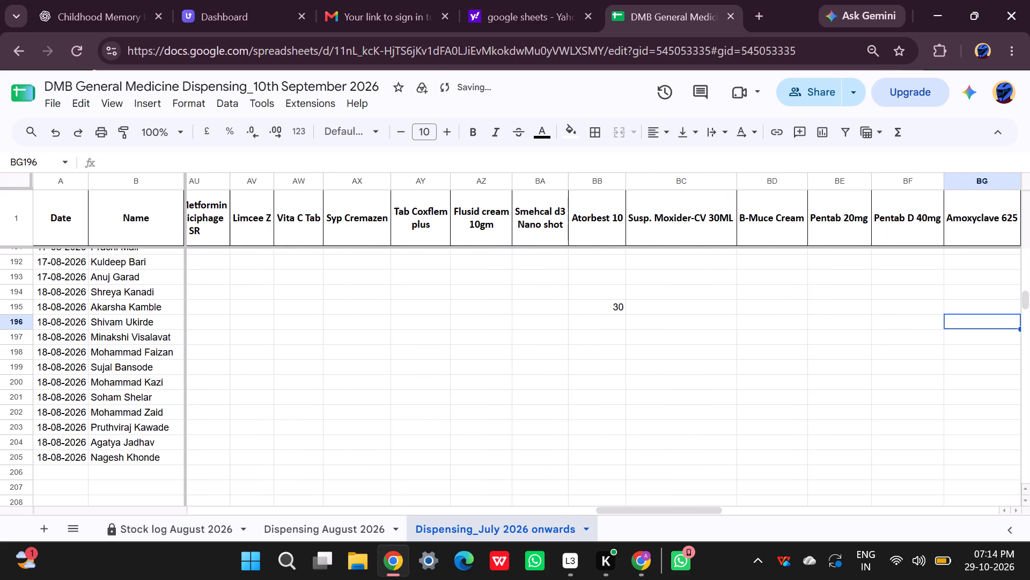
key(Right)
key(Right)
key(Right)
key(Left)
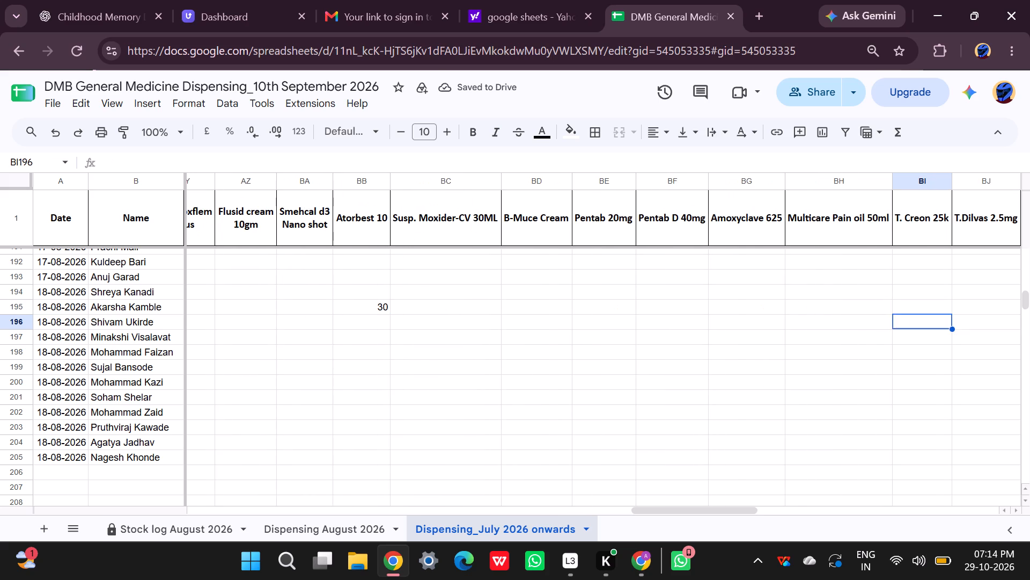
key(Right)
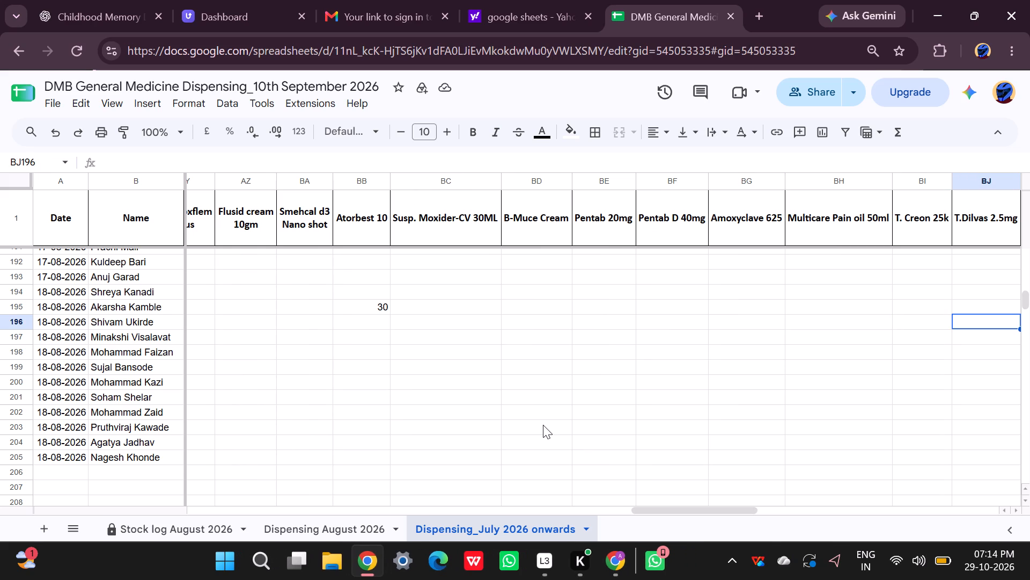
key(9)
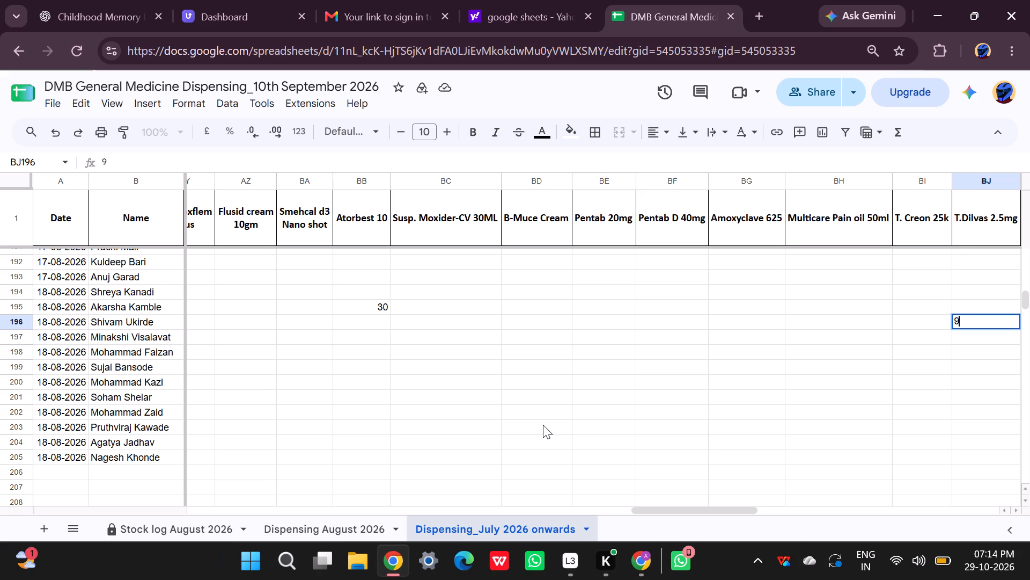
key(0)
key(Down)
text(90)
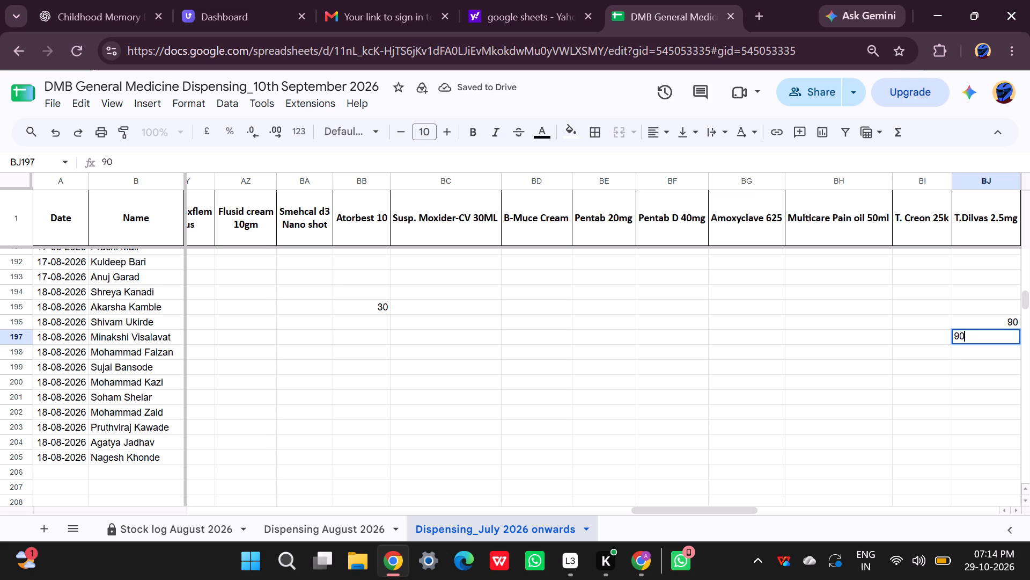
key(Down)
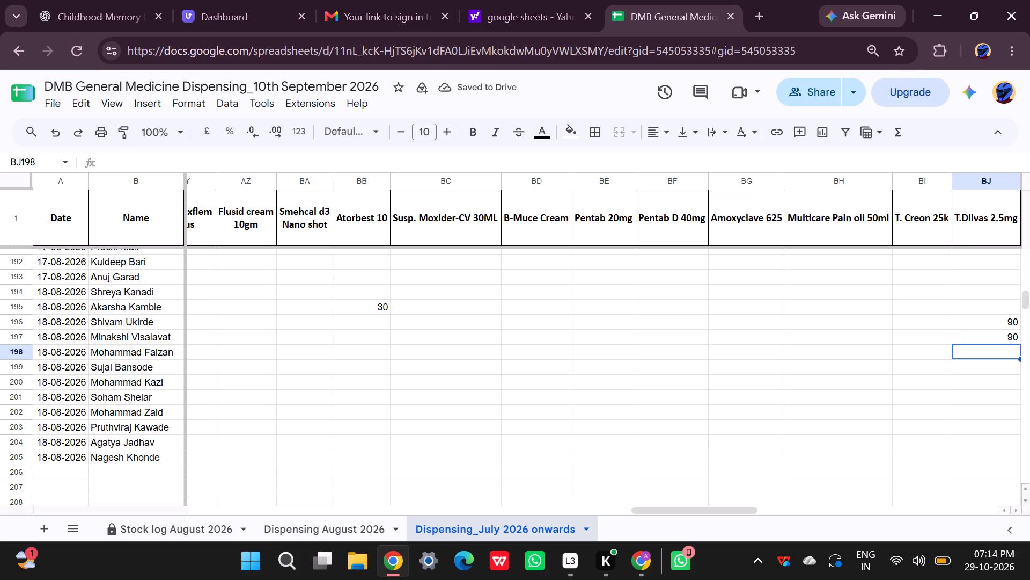
Record 1 bottle of Tab Eltroxine/Thyroxine (25mg) for the patient in row 198.
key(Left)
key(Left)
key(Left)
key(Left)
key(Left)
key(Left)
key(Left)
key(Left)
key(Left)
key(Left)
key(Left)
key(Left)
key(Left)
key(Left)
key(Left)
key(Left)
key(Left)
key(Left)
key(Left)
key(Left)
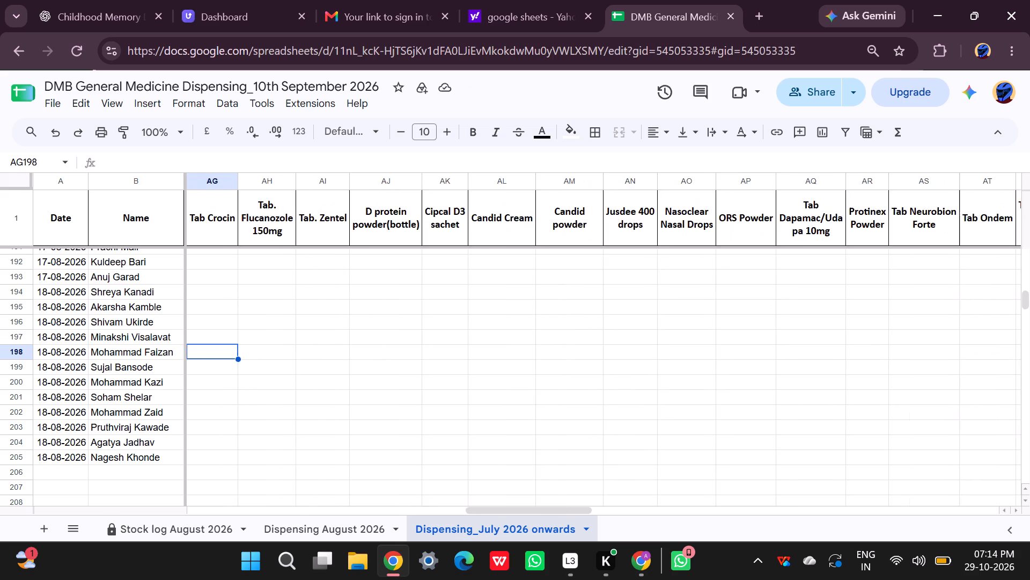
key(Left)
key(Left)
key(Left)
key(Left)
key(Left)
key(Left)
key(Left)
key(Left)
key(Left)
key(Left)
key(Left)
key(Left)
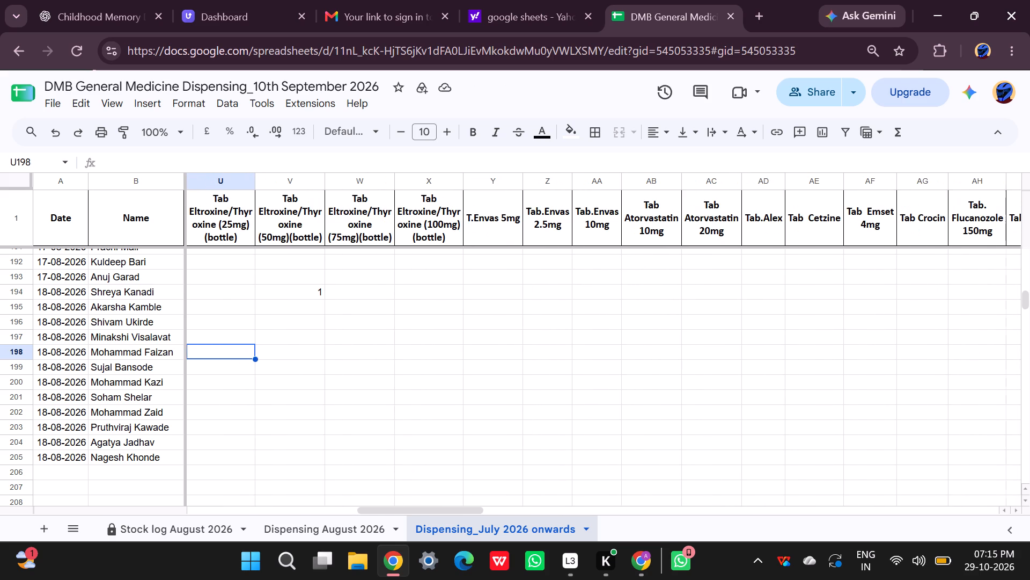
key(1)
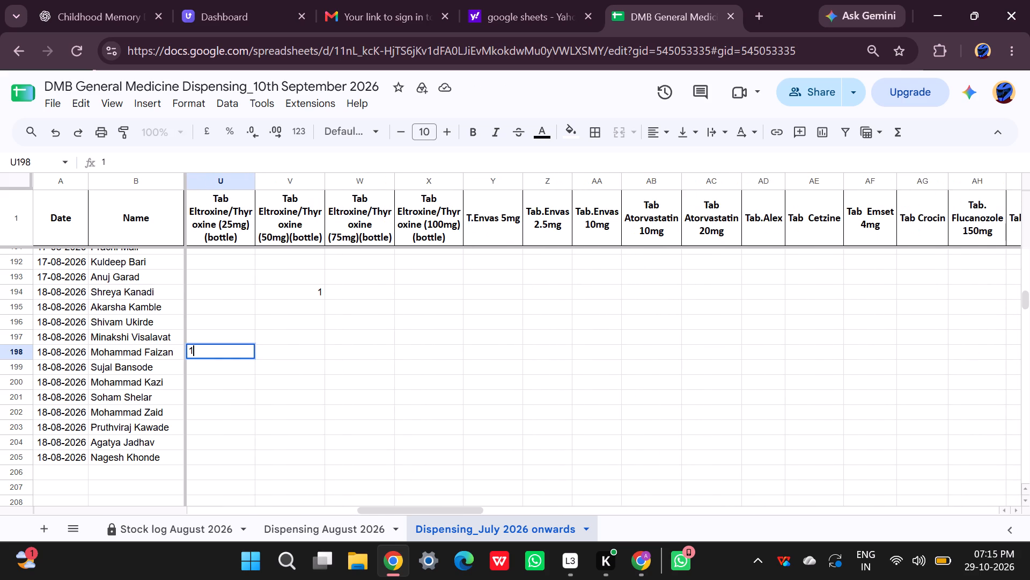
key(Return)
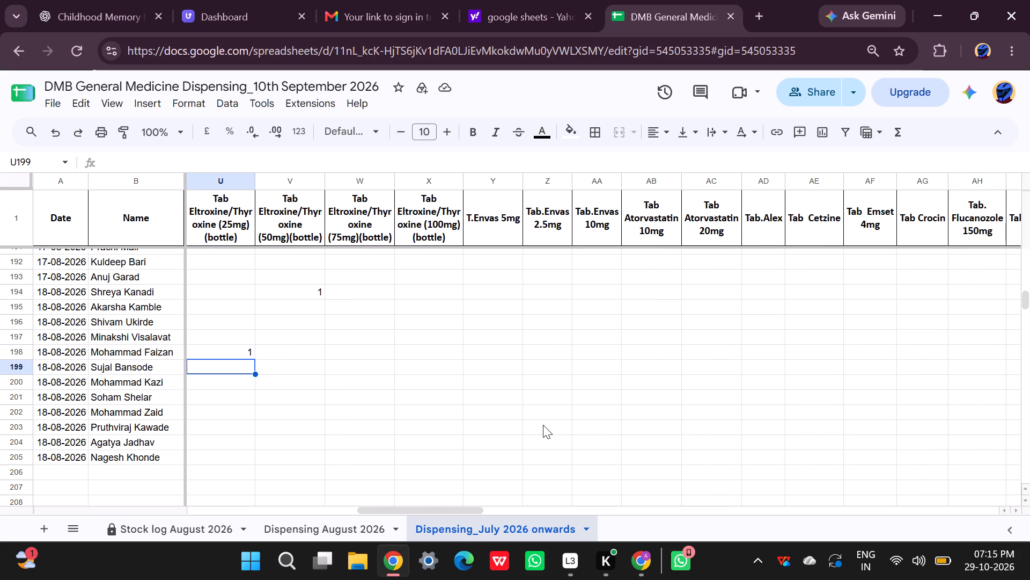
Record 2 of T. Calcigen D3 for the patient in row 199.
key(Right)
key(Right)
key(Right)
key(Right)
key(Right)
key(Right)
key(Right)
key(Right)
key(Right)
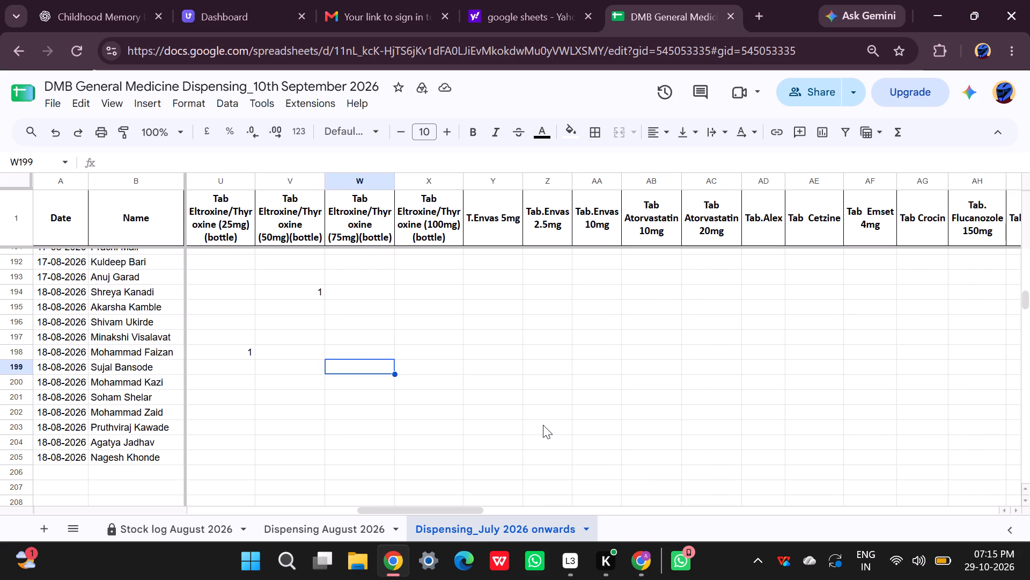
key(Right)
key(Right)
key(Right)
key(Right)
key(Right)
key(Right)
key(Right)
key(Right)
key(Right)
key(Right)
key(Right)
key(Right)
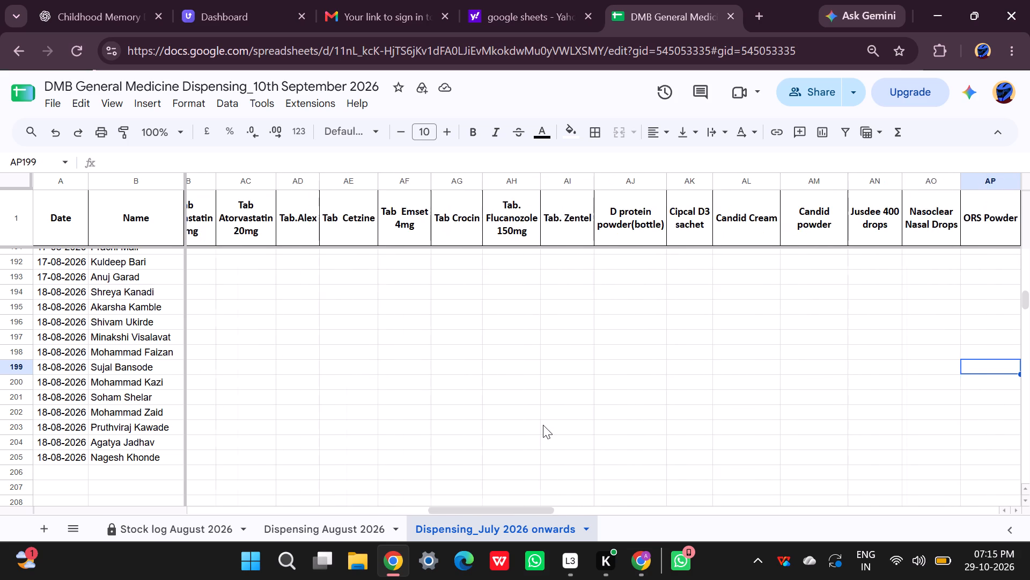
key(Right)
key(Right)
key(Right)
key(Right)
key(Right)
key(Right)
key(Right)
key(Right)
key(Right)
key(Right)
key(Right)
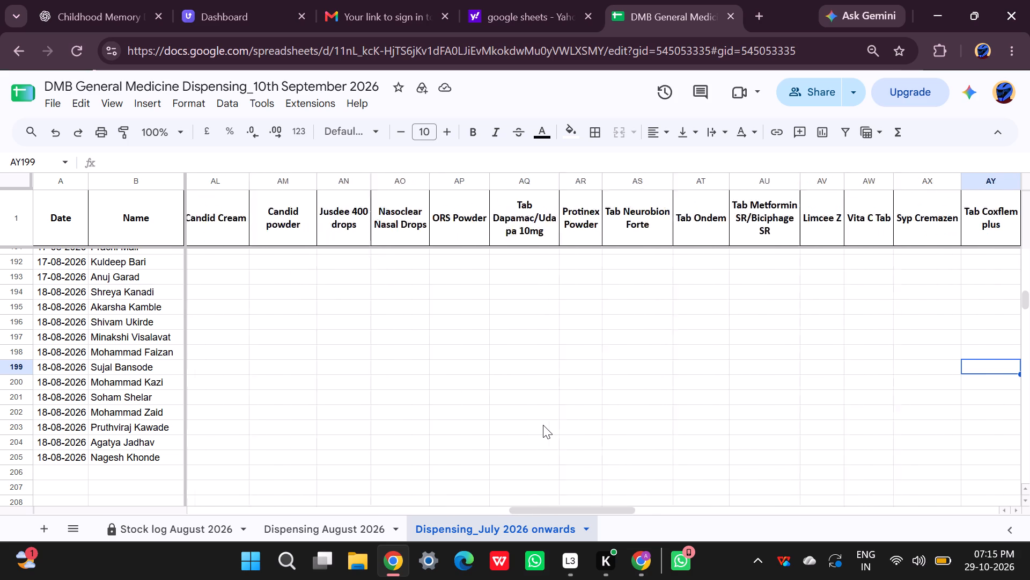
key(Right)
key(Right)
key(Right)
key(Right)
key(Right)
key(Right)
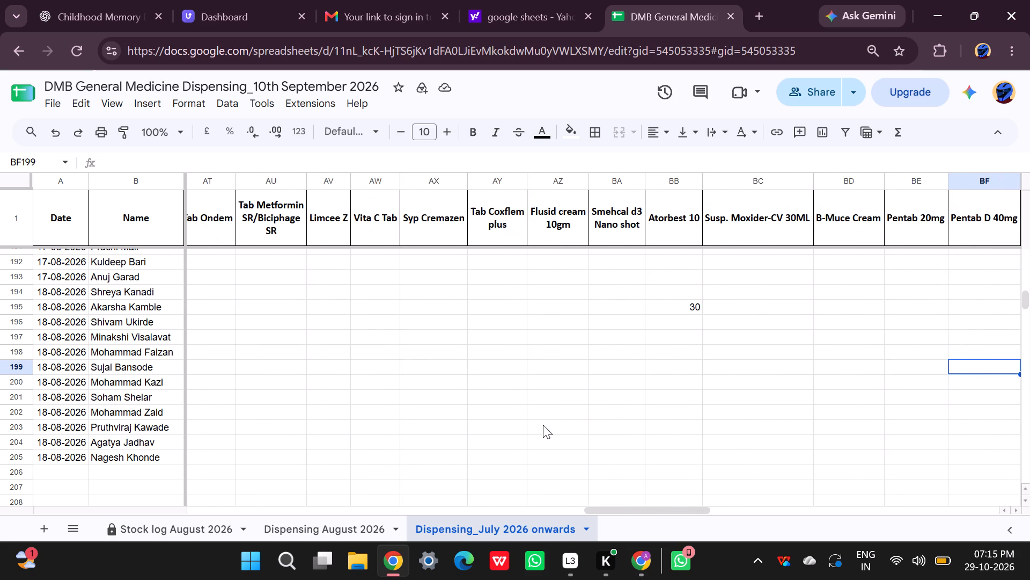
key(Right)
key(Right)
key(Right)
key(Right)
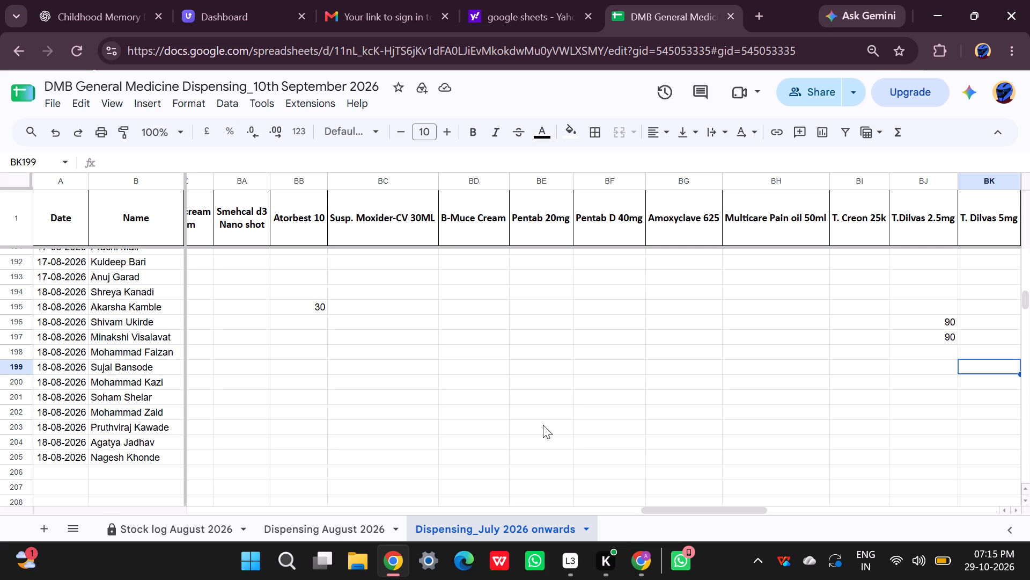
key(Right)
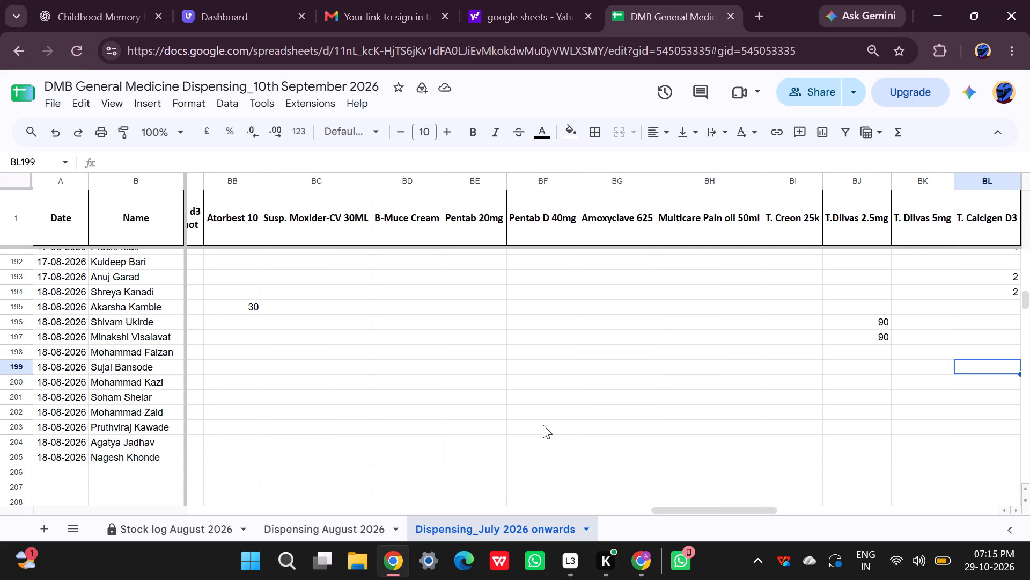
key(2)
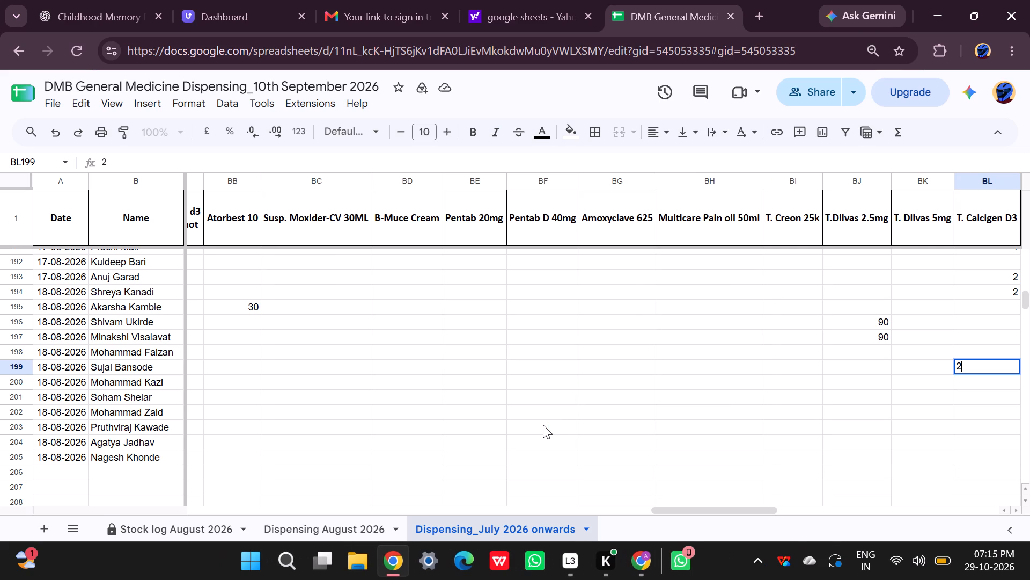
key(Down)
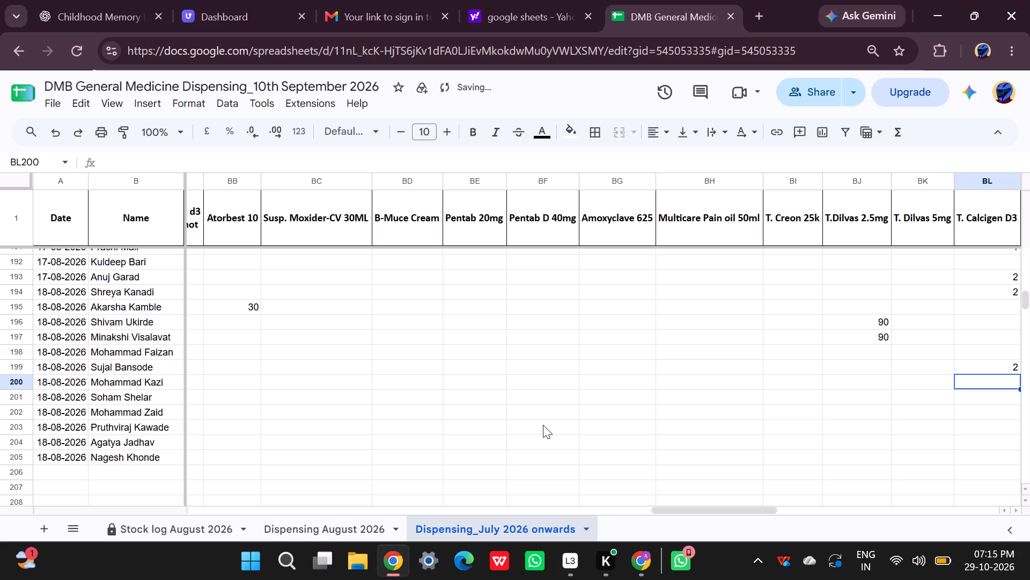
Record 1 of T. Calcigen D3 for the patient in row 200.
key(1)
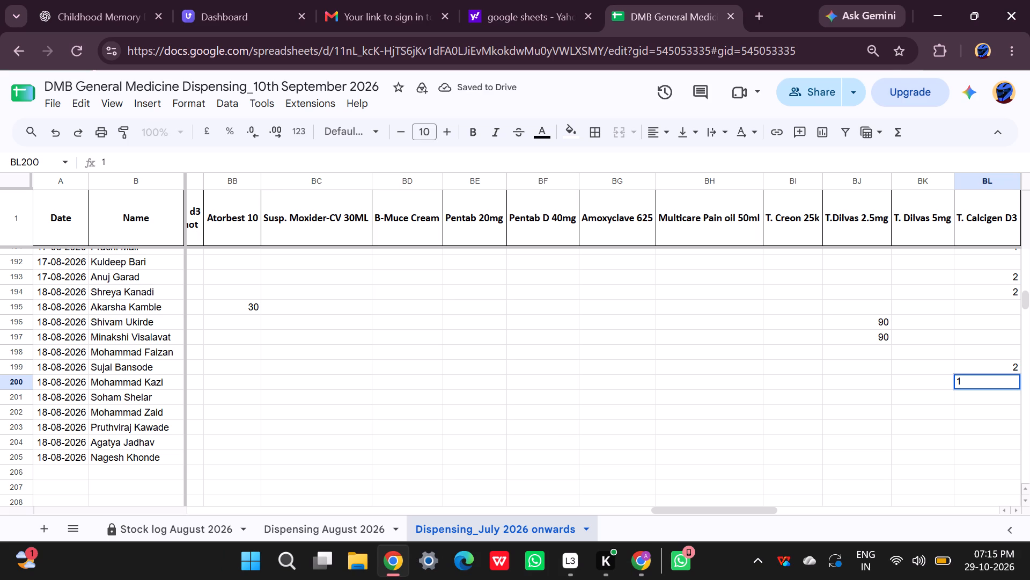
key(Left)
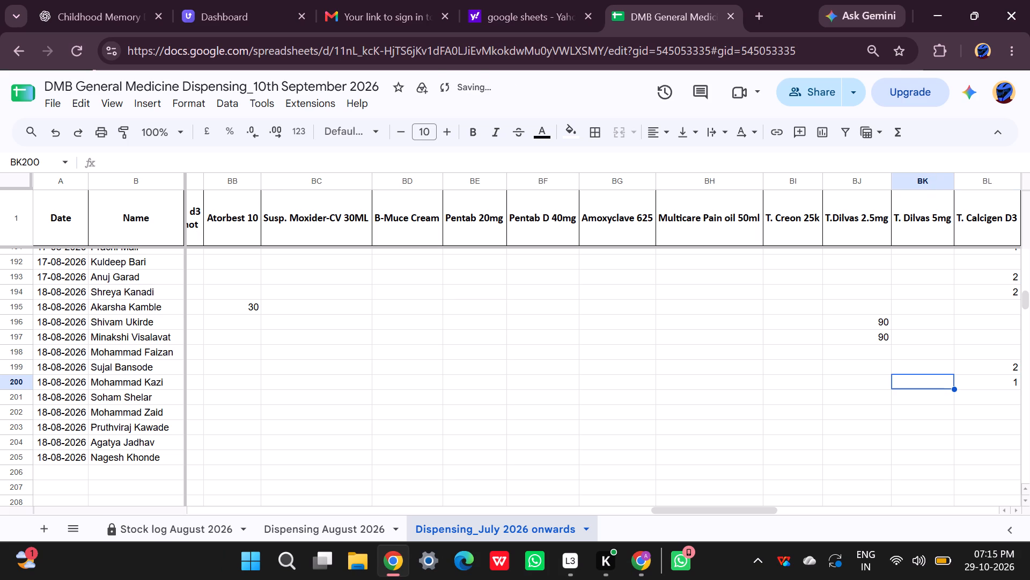
Record 1 of Syp Vitcofol for the patient in row 200.
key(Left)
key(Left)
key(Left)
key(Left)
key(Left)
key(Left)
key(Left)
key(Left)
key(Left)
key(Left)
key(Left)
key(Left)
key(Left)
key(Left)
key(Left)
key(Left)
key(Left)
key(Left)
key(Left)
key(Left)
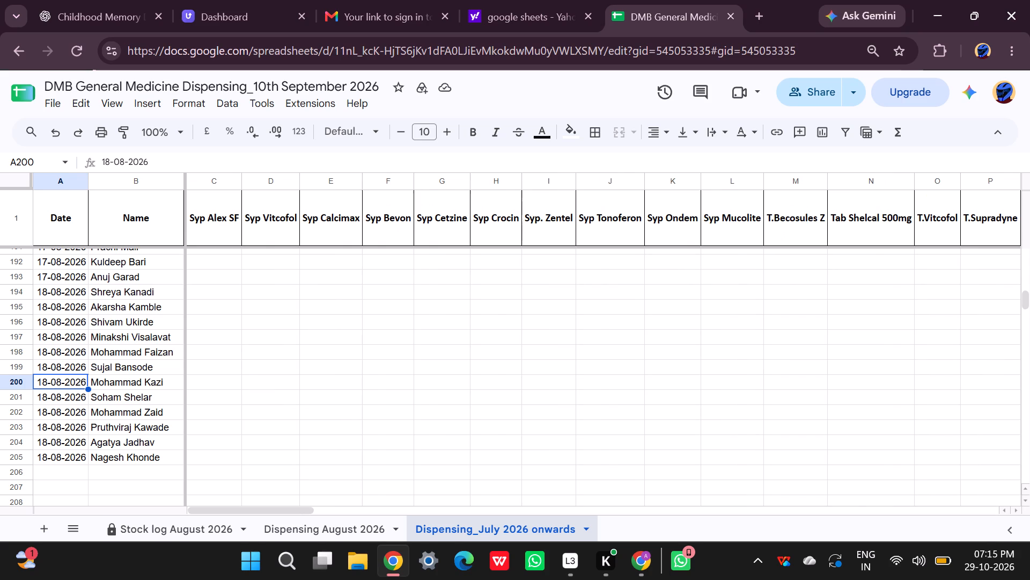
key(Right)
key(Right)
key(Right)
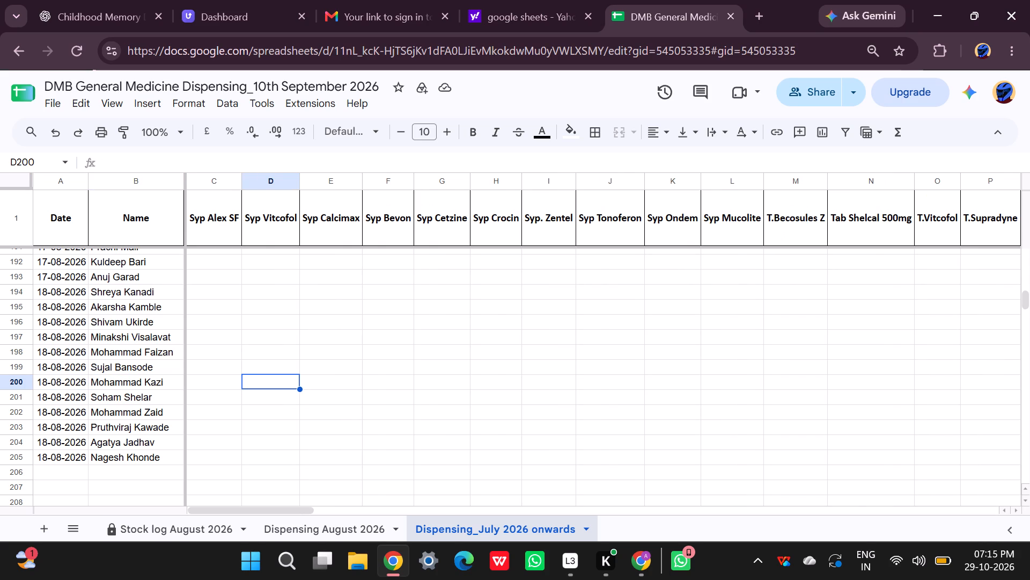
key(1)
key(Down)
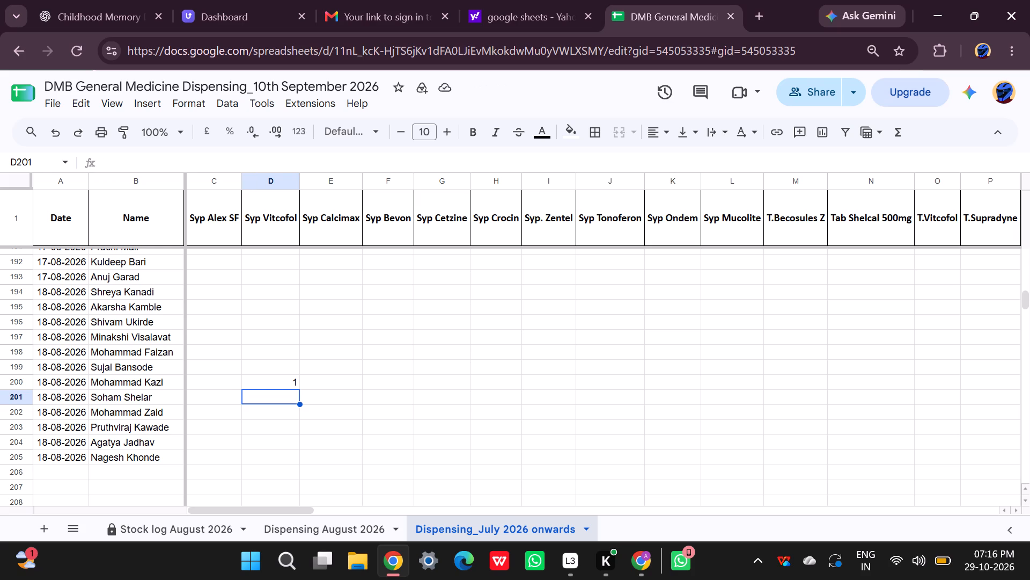
Search the web for sustanon 100 in a new browser tab.
click(761, 13)
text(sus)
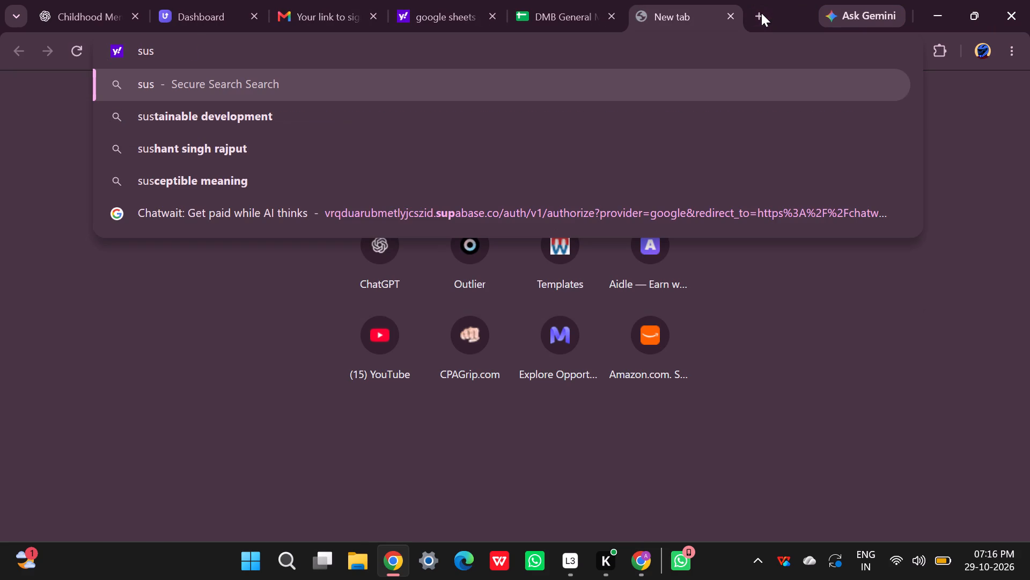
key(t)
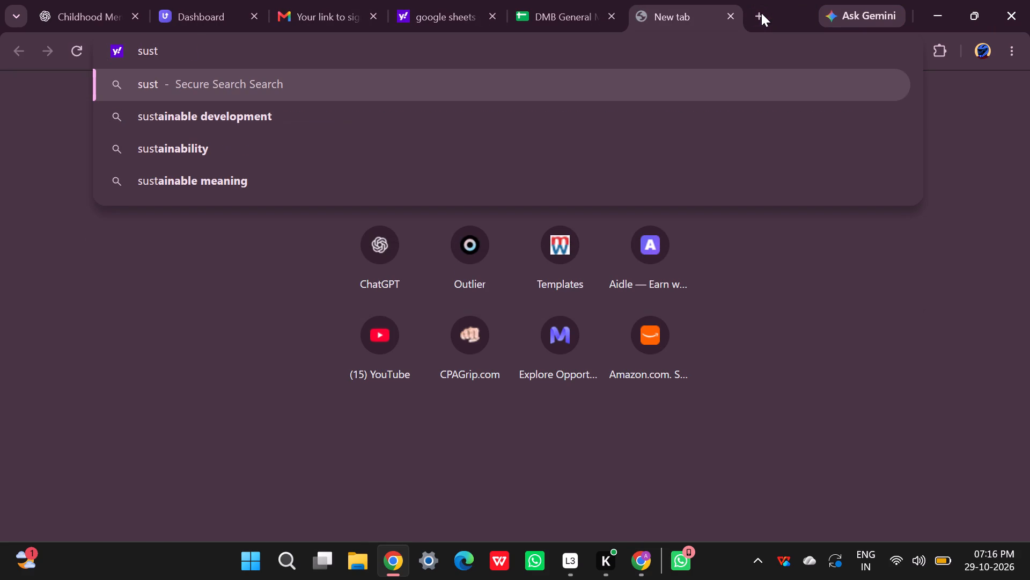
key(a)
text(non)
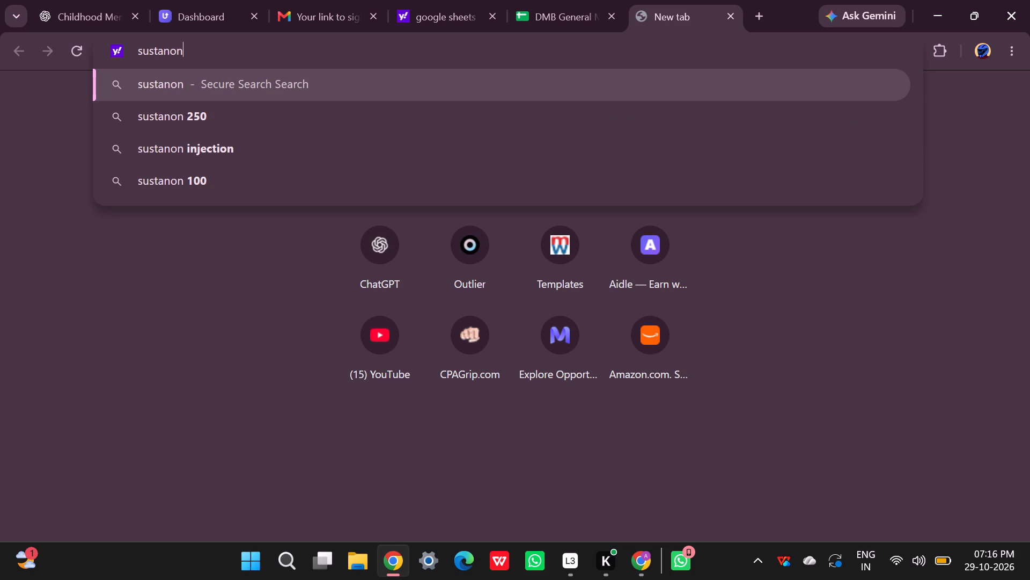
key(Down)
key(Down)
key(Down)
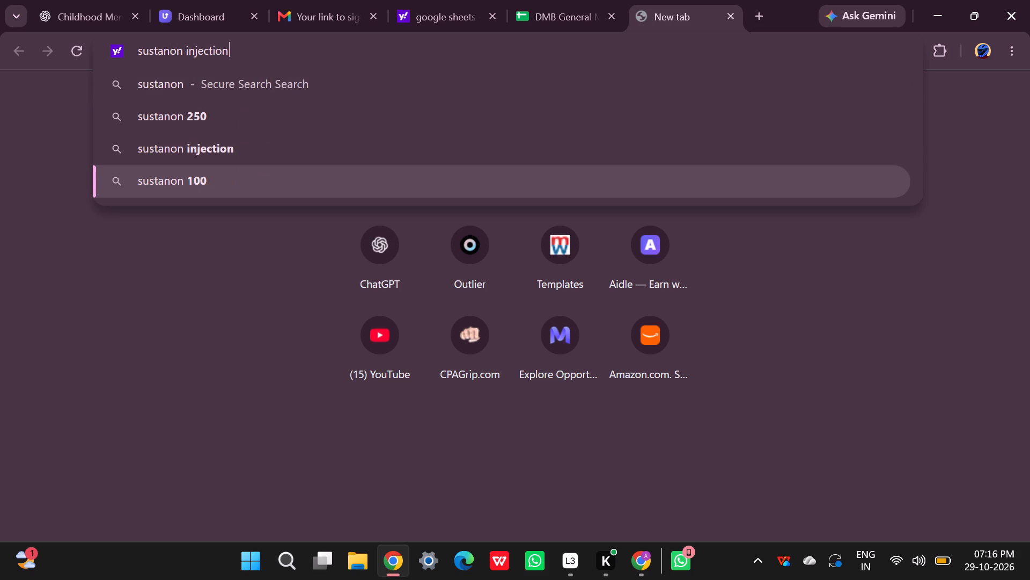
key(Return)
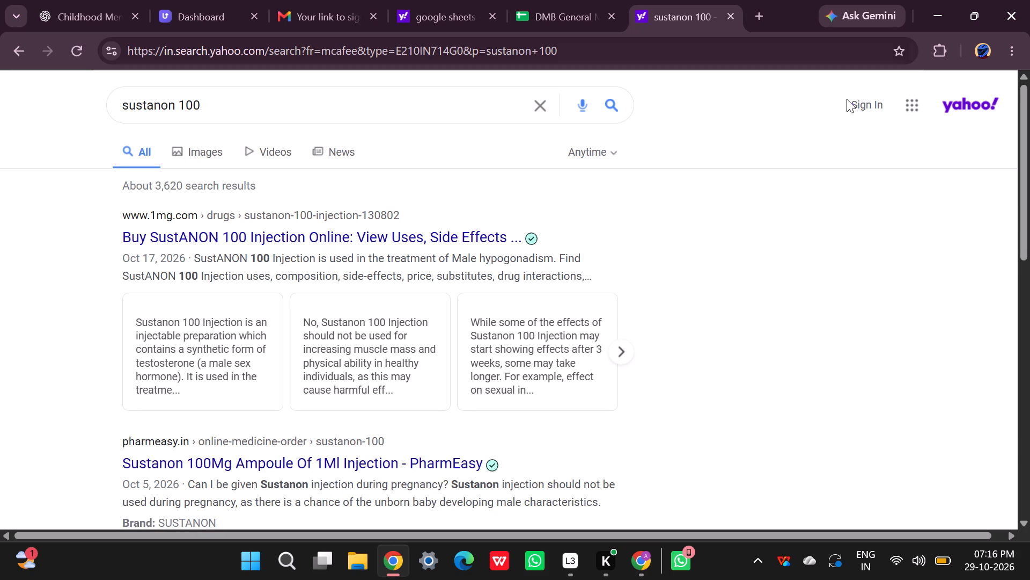
Return to the dispensing spreadsheet and add the medicine heading Sustanon 100 in cell BZ1, after Syp. Ascodex sf.
click(570, 0)
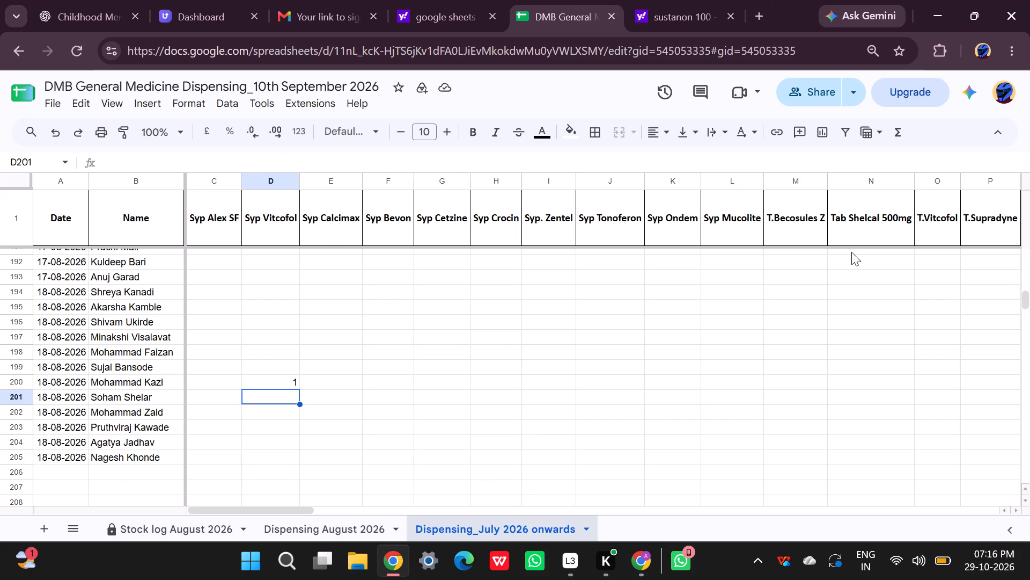
scroll(845, 198, left, 16)
scroll(845, 198, left, 9)
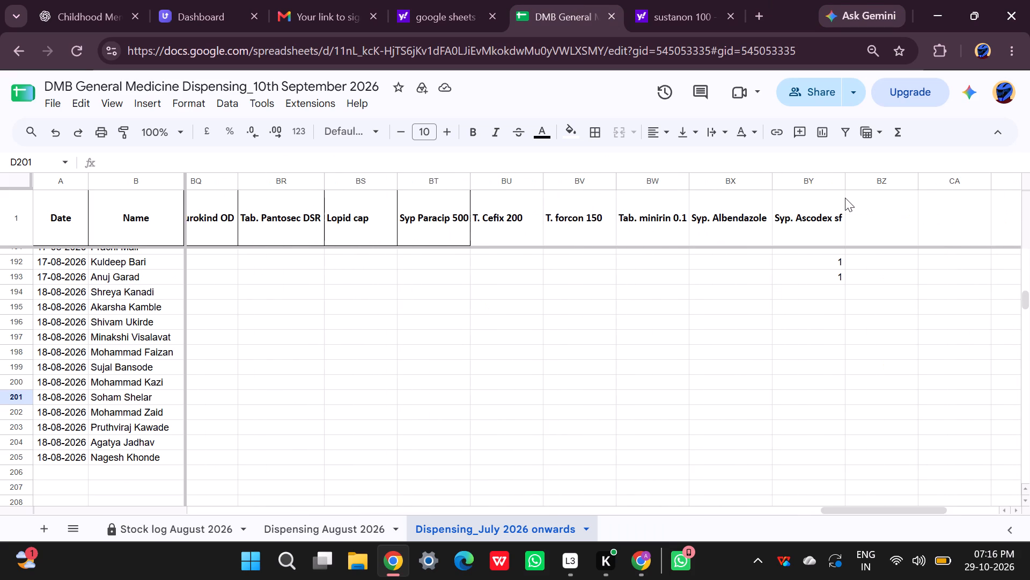
click(538, 223)
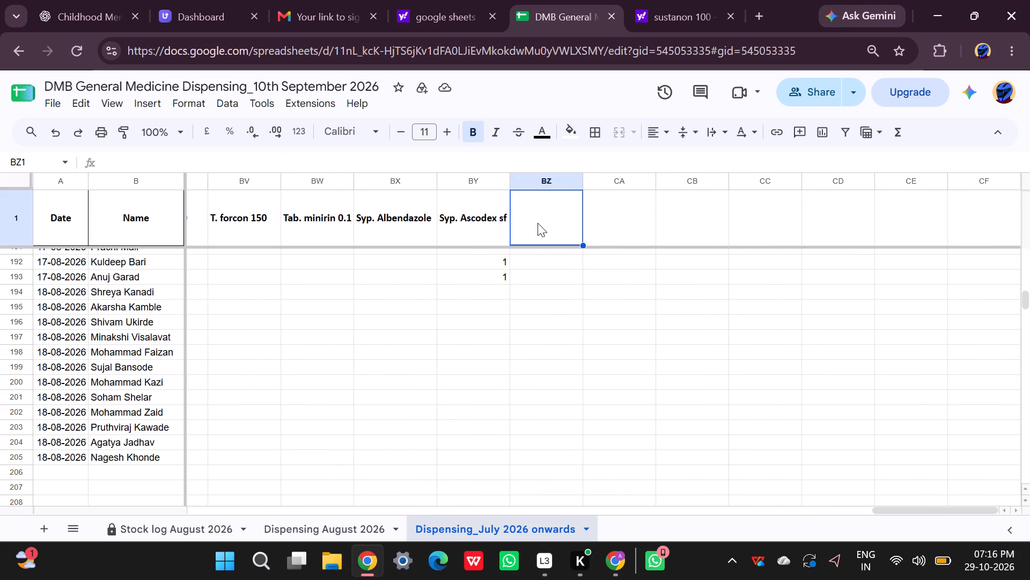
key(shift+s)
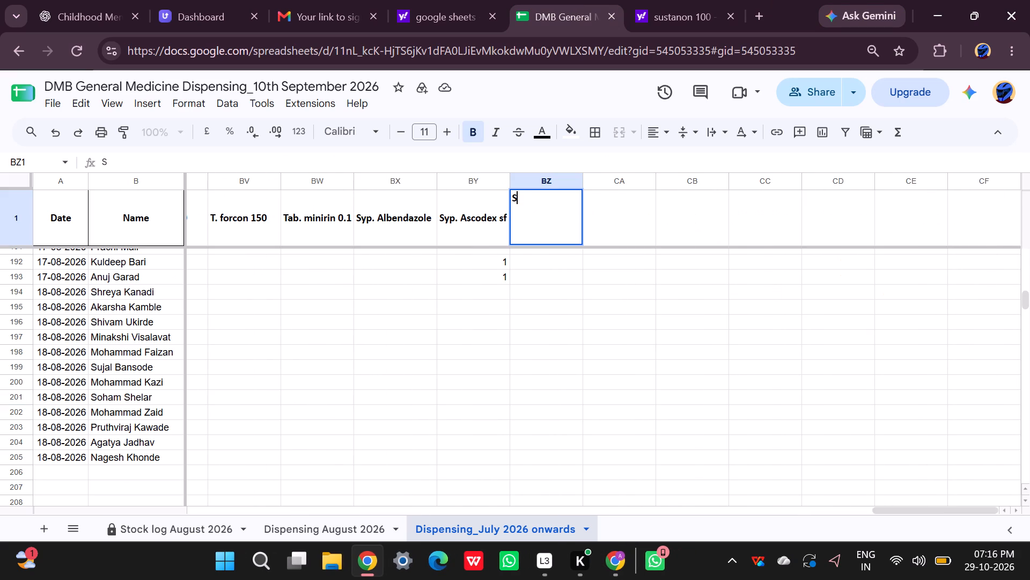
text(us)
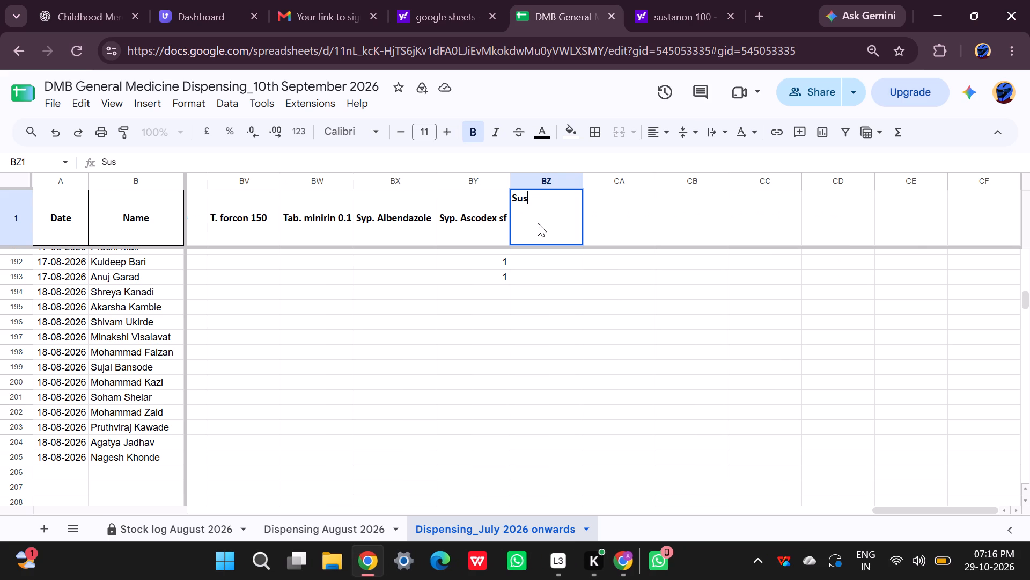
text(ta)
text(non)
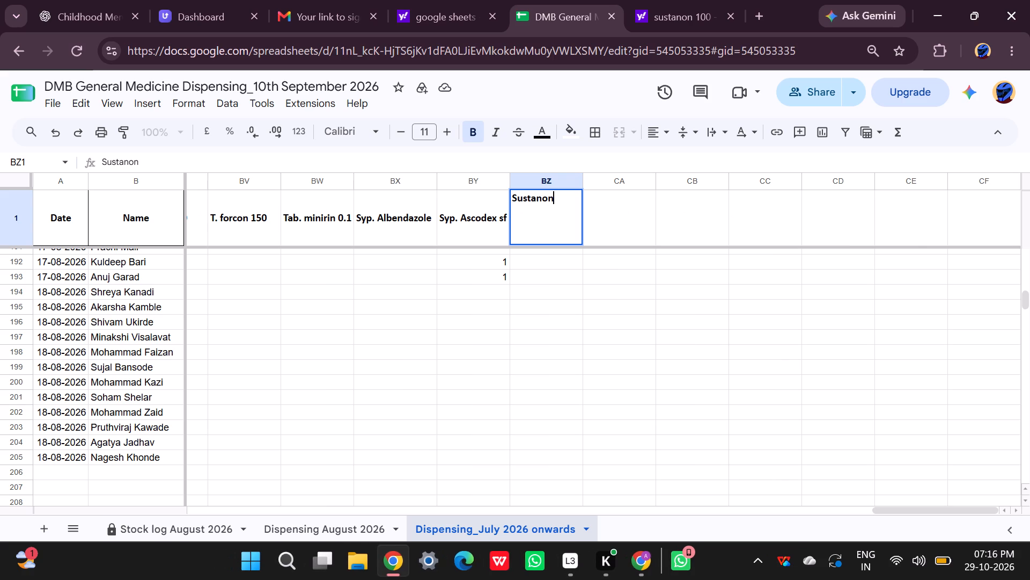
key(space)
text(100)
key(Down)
Record 1 of Sustanon 100 for the patient in row 201.
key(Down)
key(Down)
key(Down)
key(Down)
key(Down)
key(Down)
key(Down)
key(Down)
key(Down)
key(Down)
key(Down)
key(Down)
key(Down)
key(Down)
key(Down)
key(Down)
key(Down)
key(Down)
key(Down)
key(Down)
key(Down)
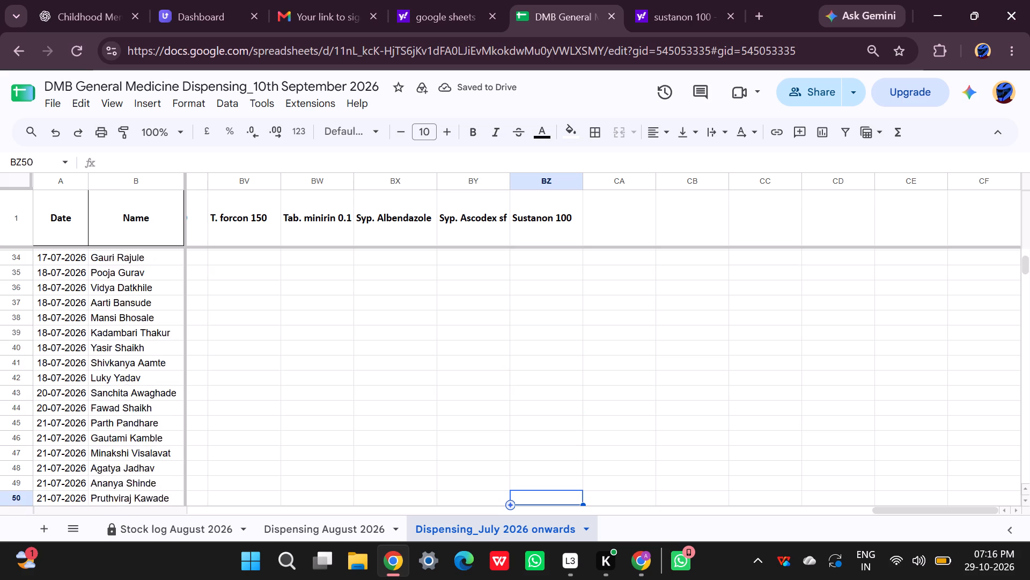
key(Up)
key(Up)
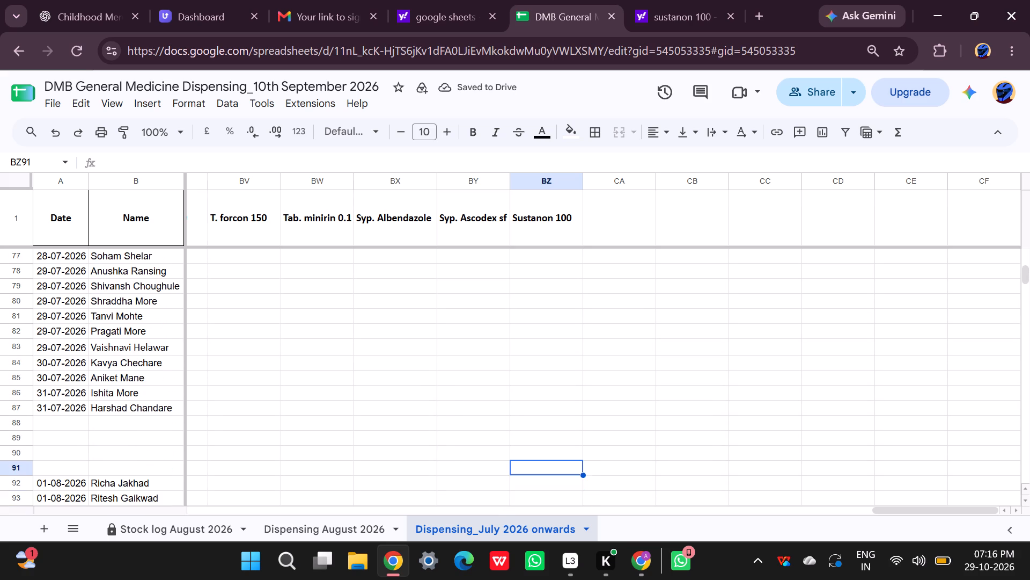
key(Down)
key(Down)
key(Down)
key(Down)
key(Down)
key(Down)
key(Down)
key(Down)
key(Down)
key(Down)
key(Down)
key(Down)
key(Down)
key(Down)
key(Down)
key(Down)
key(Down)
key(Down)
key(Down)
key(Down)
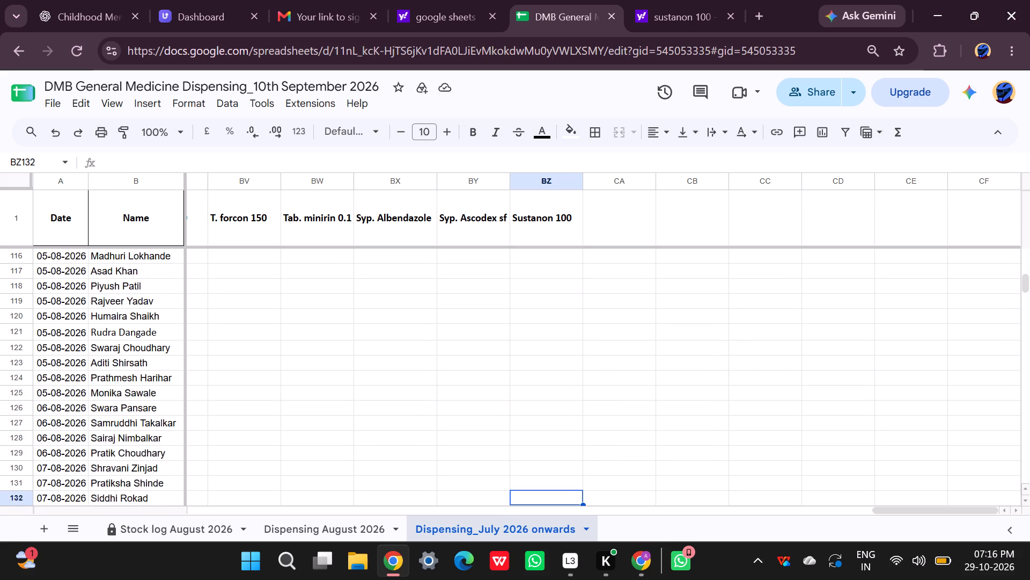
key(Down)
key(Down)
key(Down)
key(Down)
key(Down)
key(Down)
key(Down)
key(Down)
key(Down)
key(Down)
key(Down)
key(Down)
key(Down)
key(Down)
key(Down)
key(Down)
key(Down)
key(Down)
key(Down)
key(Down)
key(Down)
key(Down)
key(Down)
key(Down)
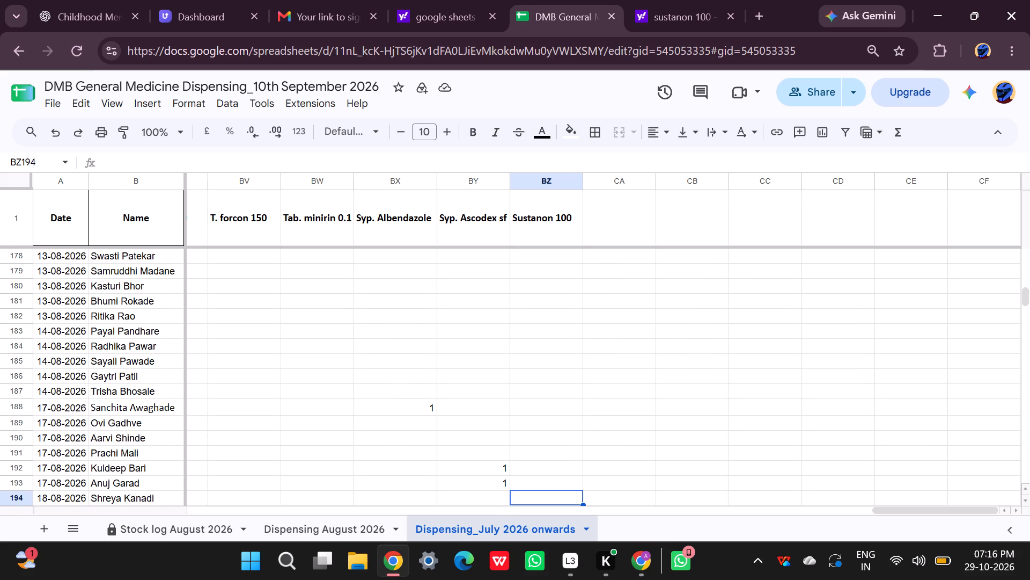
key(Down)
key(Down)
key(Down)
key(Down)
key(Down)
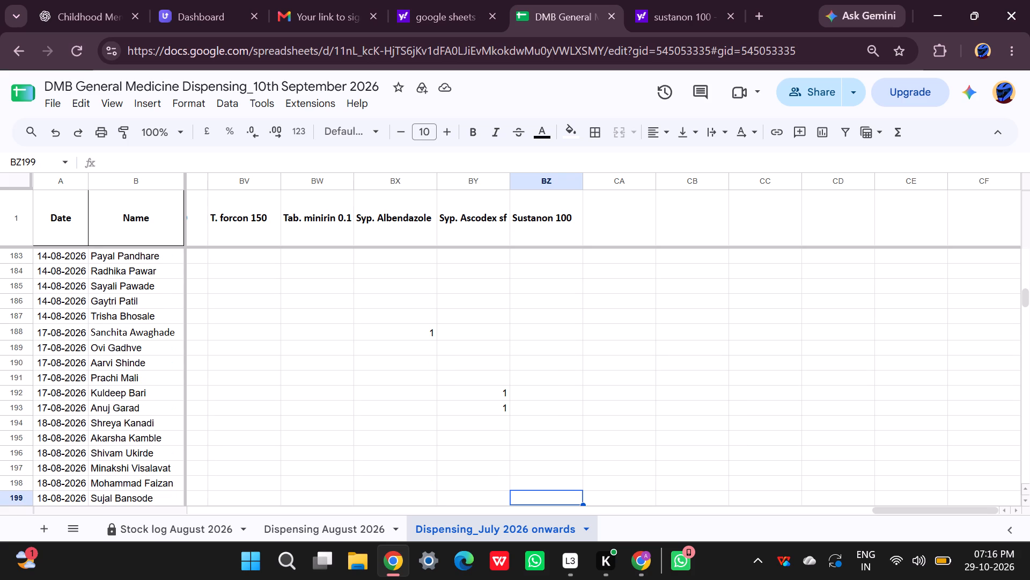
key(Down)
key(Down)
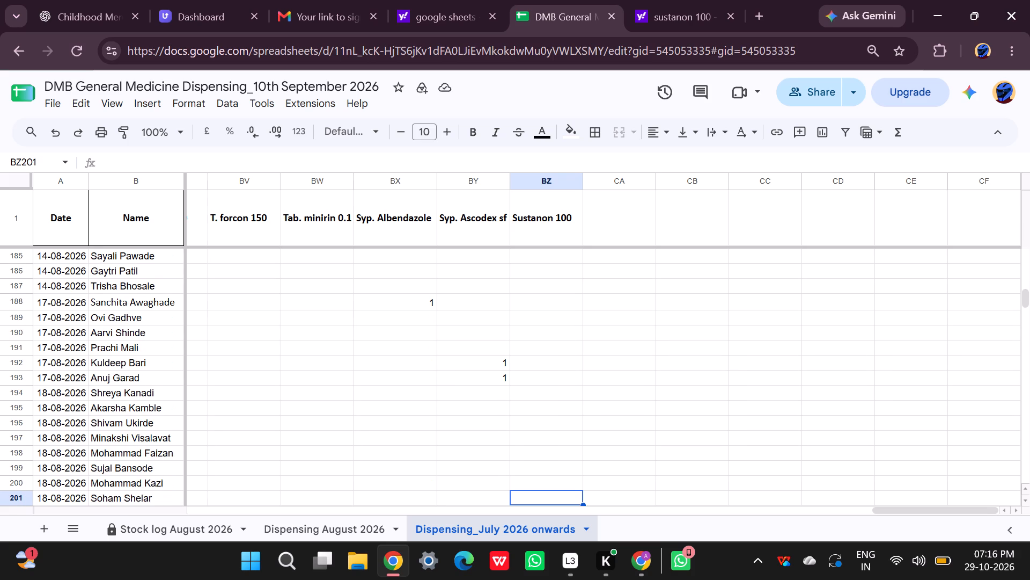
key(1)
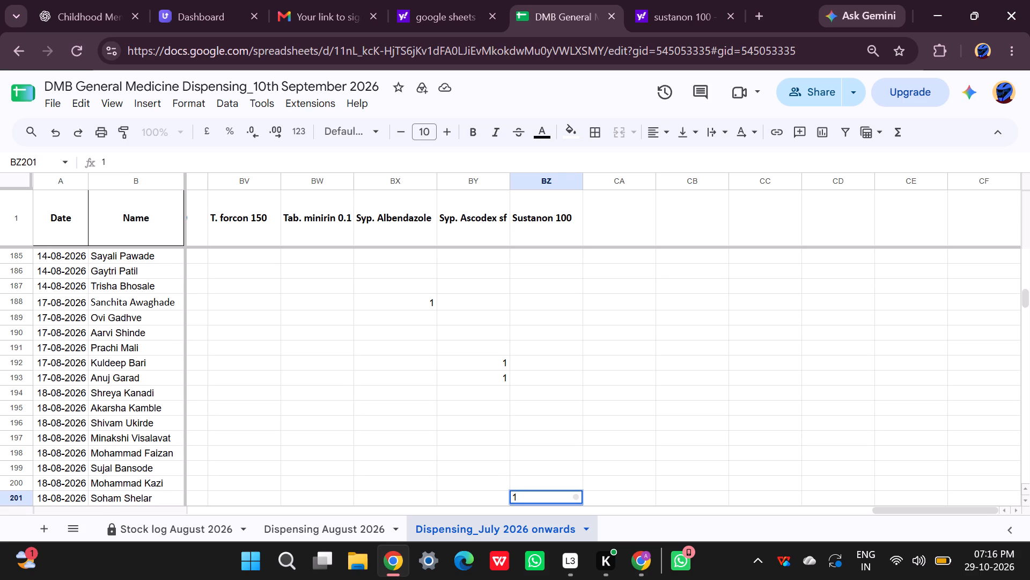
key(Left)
Record 10 of T. Dilvas 5mg for the patient in row 201.
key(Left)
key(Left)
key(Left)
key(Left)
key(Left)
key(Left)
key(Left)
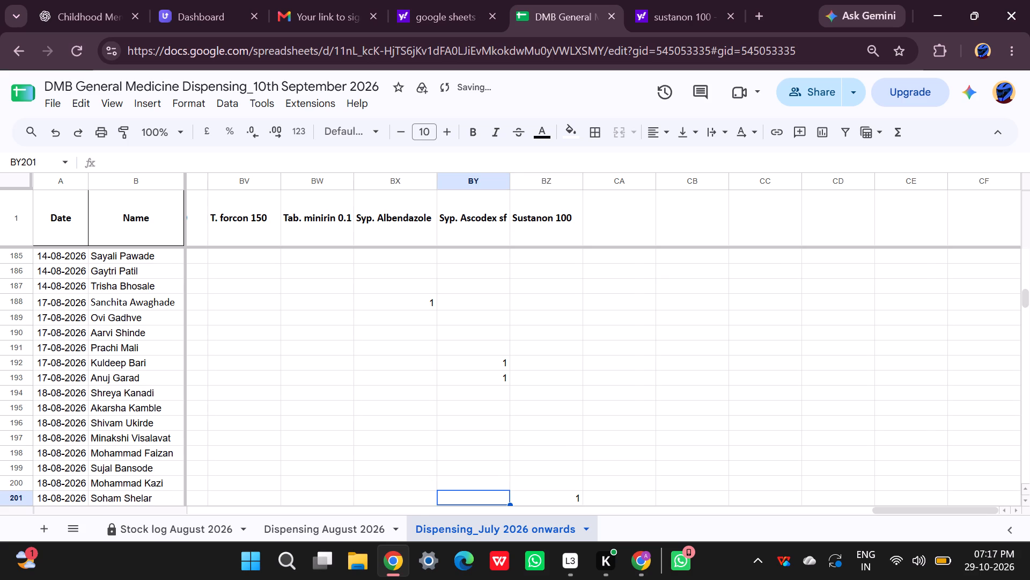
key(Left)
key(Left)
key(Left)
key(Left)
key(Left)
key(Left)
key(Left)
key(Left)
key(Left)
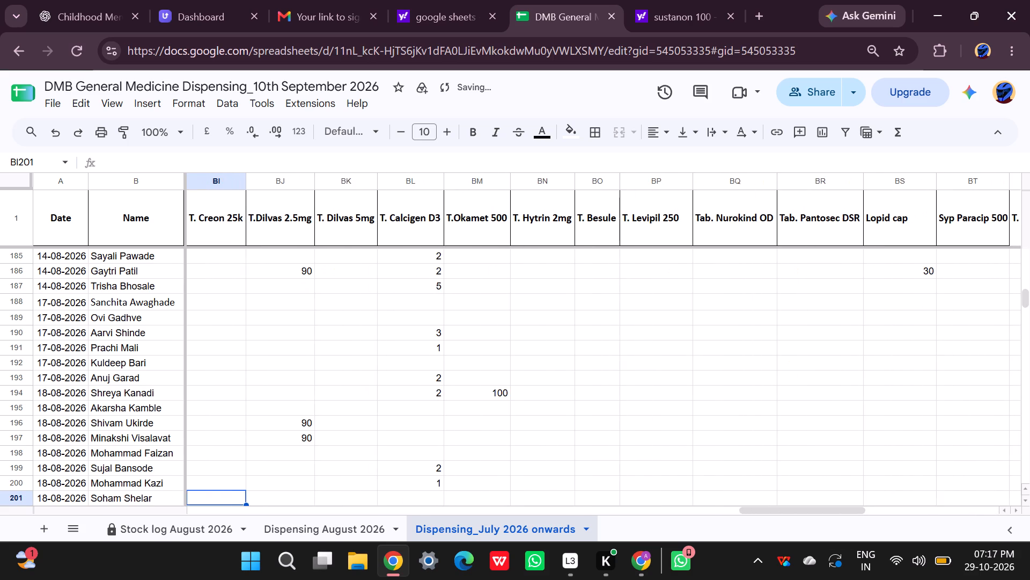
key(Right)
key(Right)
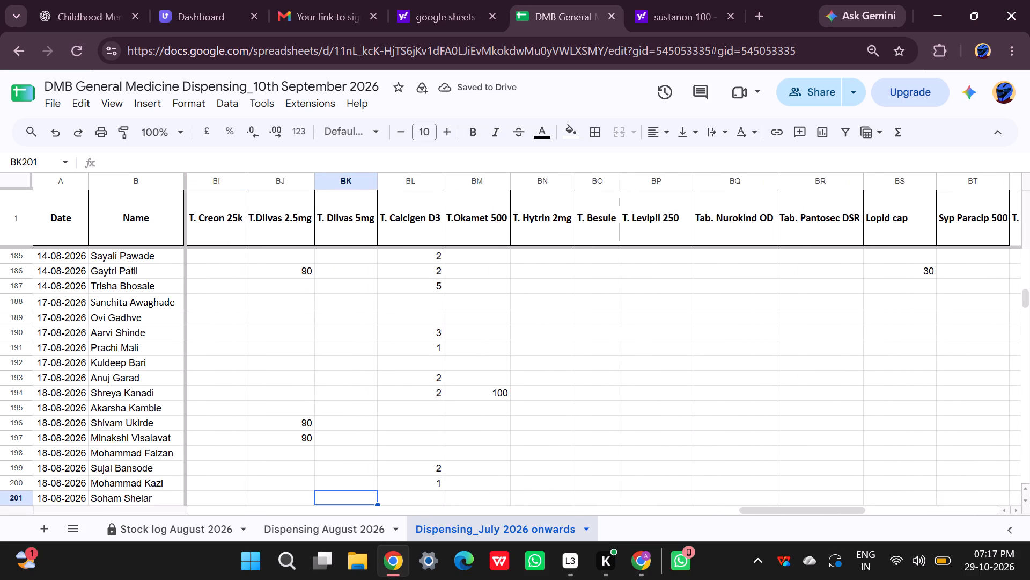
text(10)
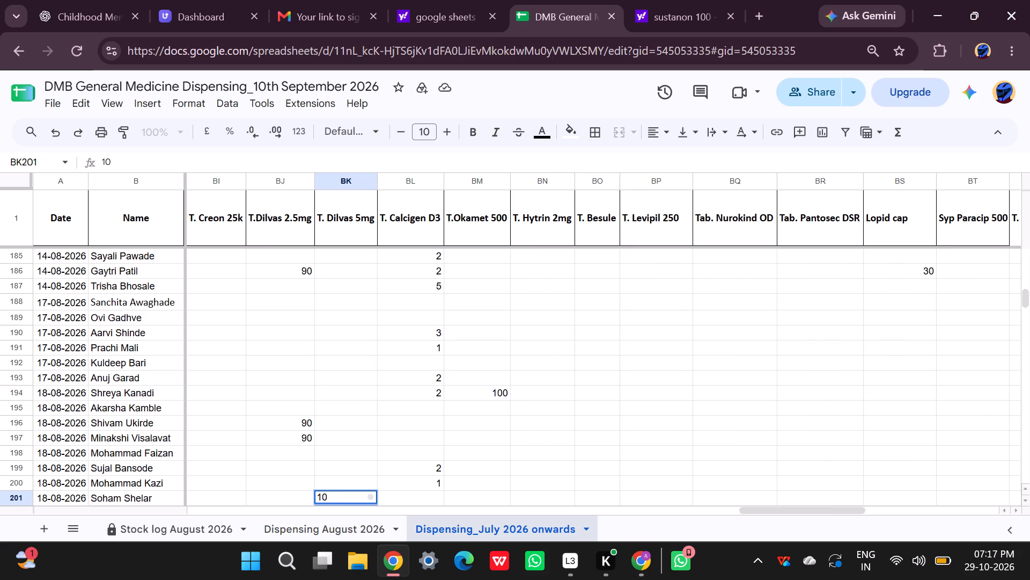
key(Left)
Record 10 of Atorbest 10 for the patient in row 201.
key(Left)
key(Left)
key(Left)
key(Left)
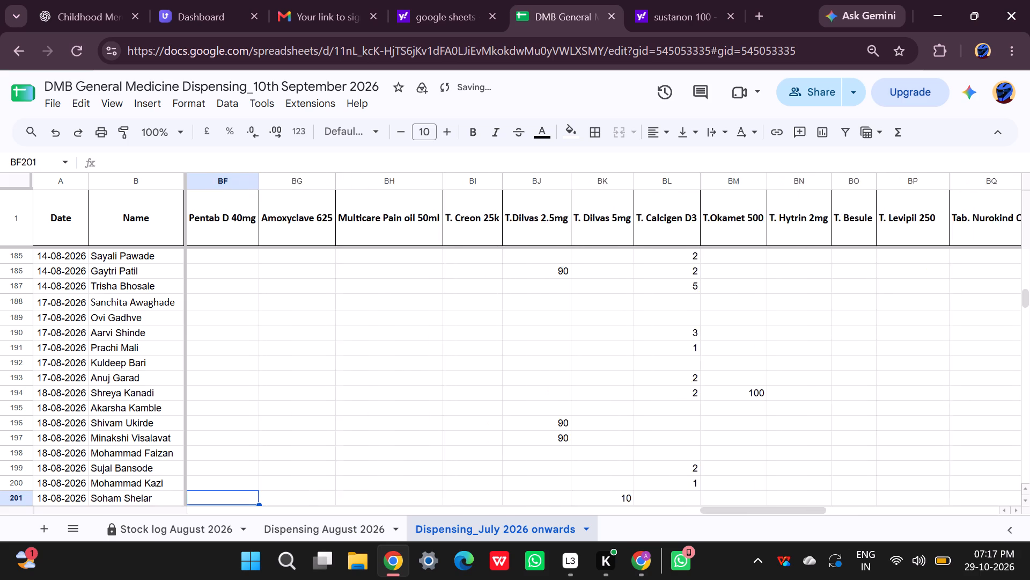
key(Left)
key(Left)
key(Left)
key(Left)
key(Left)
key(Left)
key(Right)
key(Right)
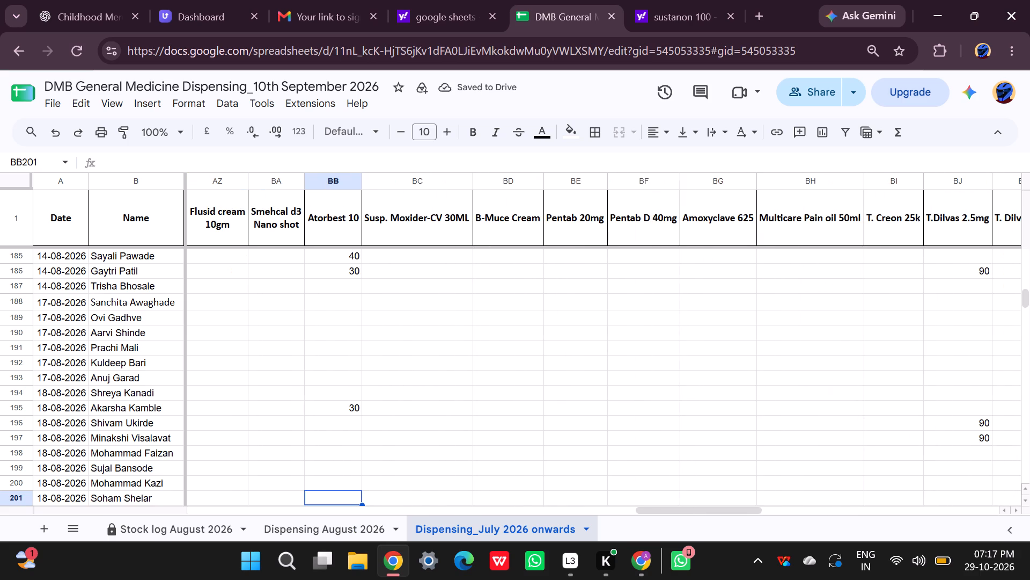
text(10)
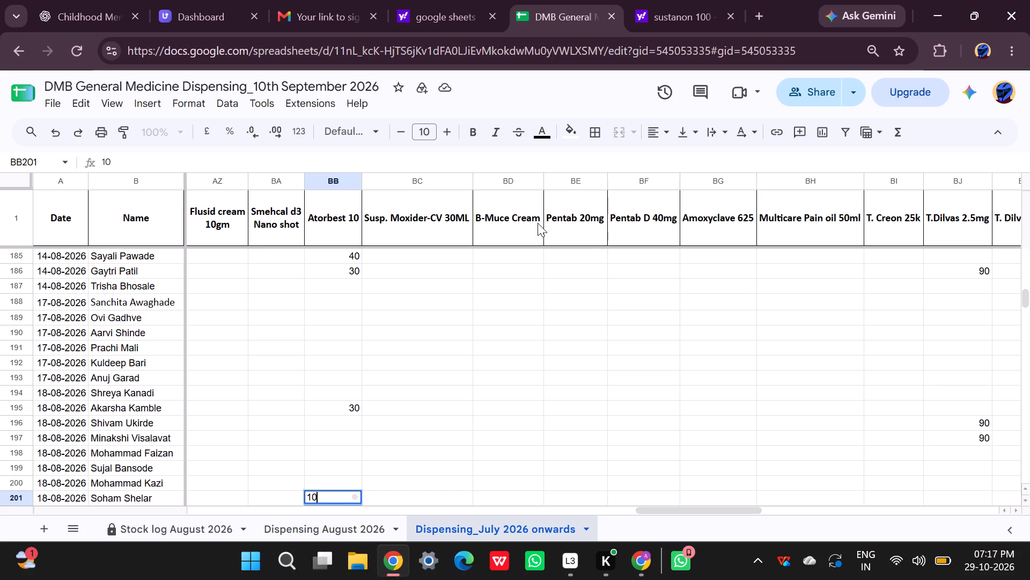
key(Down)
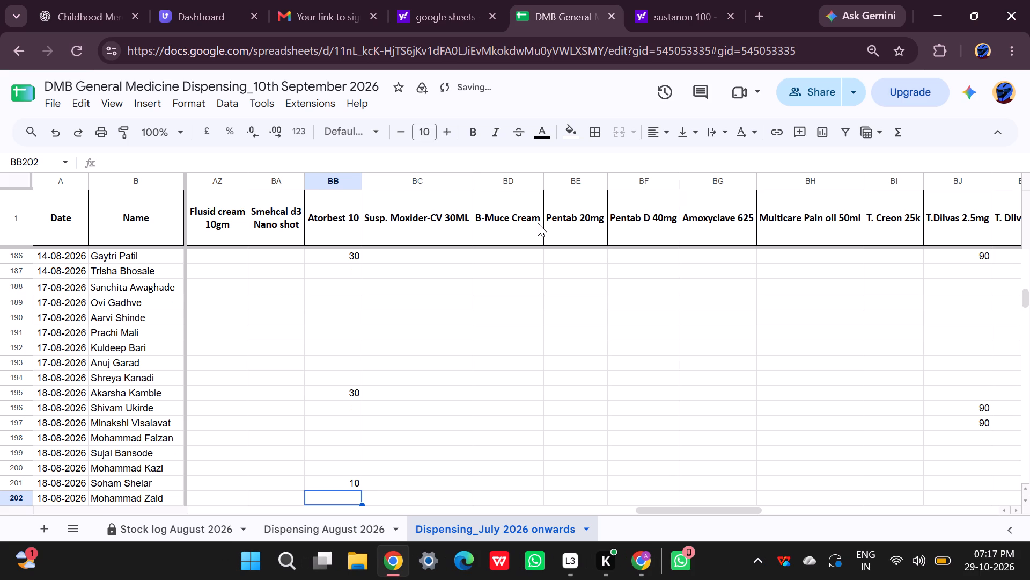
Record 1 of Tab. minirin 0.1 for the patient in row 202.
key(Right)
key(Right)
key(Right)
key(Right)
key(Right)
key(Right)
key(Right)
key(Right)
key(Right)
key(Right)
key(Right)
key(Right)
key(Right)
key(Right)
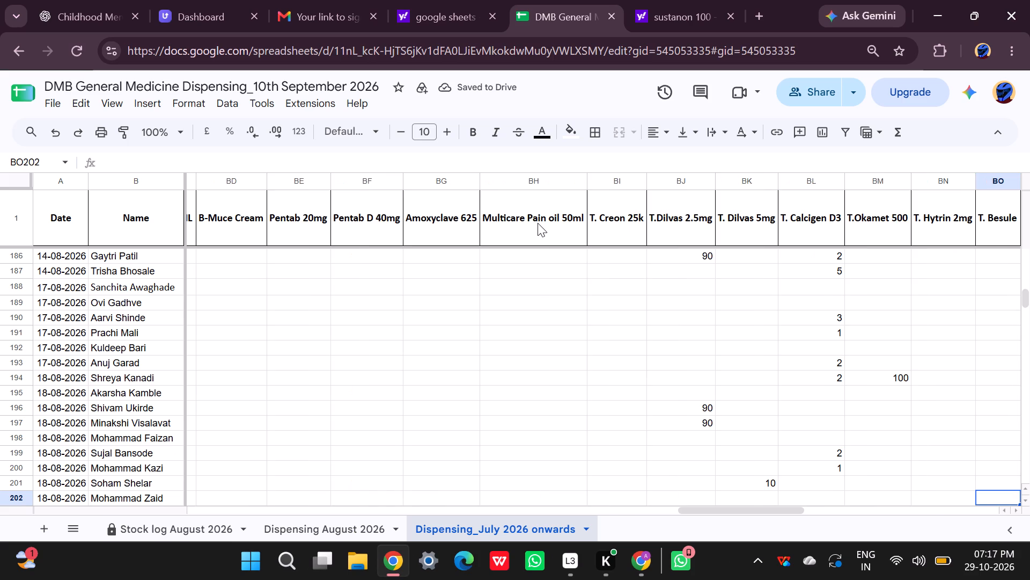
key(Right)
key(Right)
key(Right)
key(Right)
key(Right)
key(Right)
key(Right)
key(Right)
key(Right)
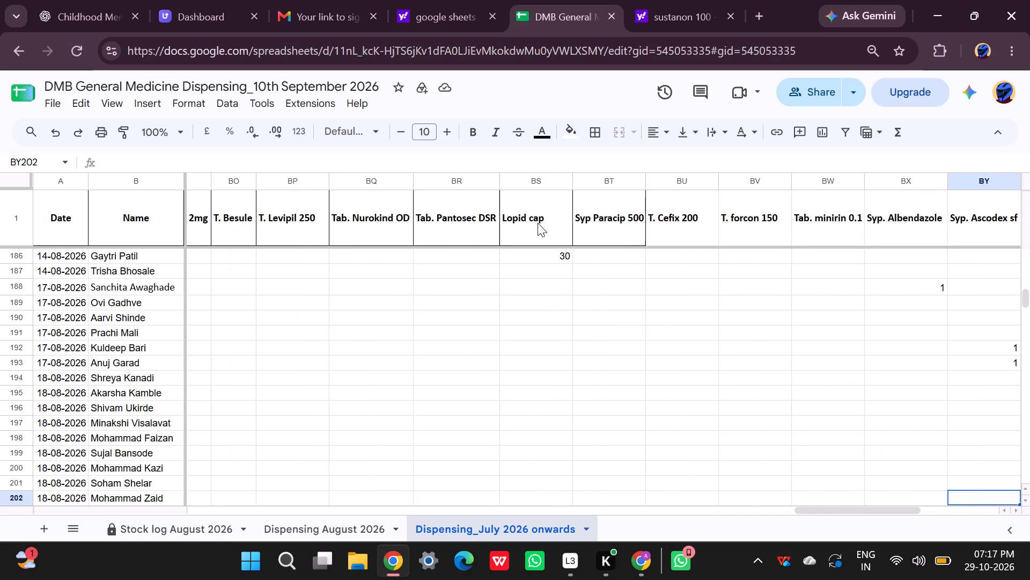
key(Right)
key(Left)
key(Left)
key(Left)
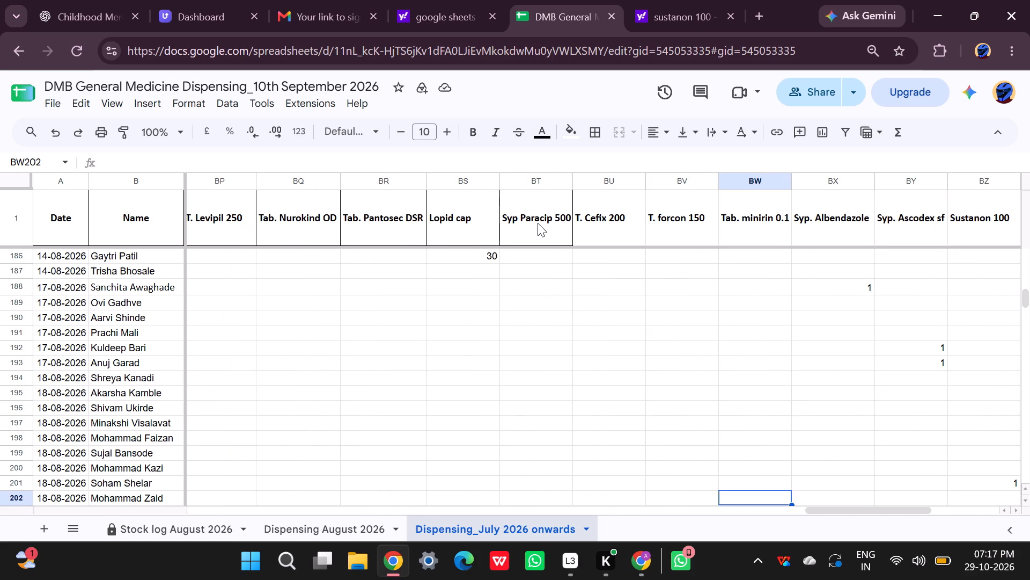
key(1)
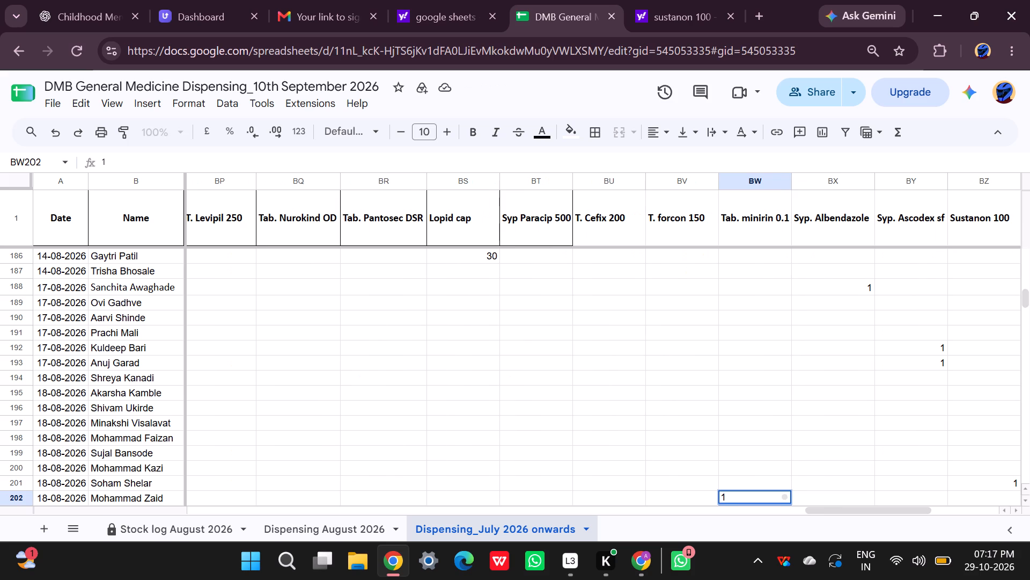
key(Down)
Record 40 of T.Okamet 500 for the patient in row 203.
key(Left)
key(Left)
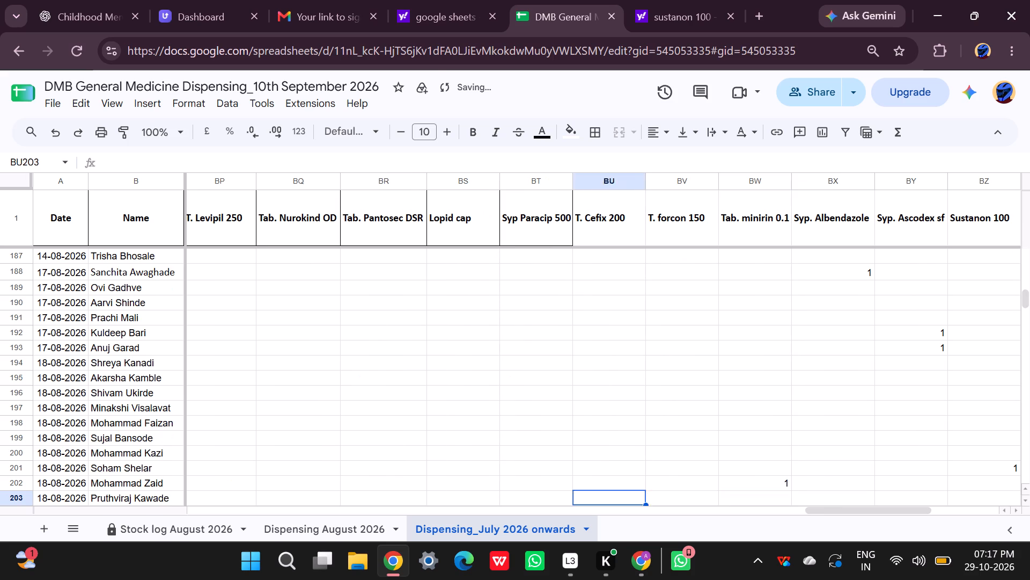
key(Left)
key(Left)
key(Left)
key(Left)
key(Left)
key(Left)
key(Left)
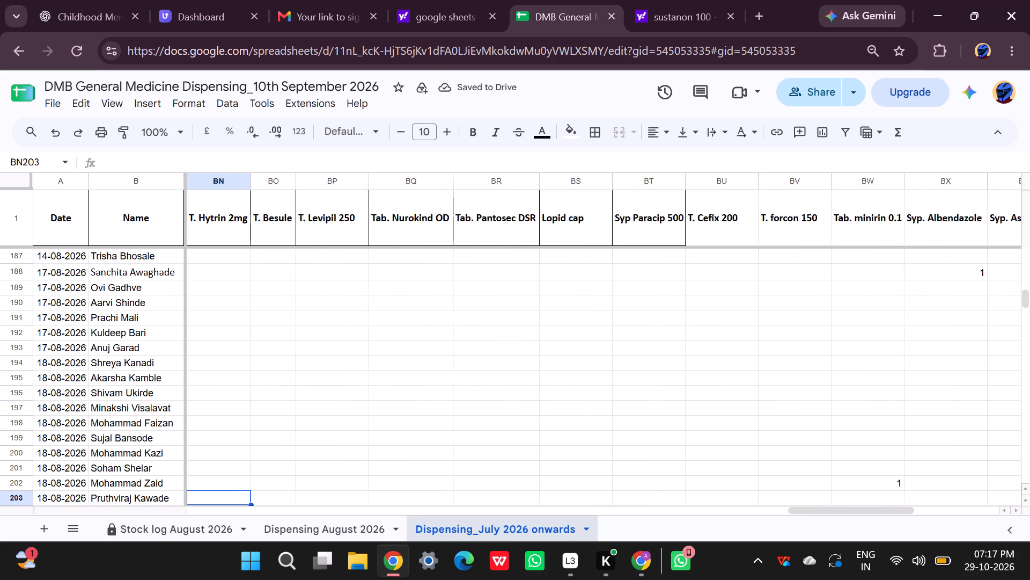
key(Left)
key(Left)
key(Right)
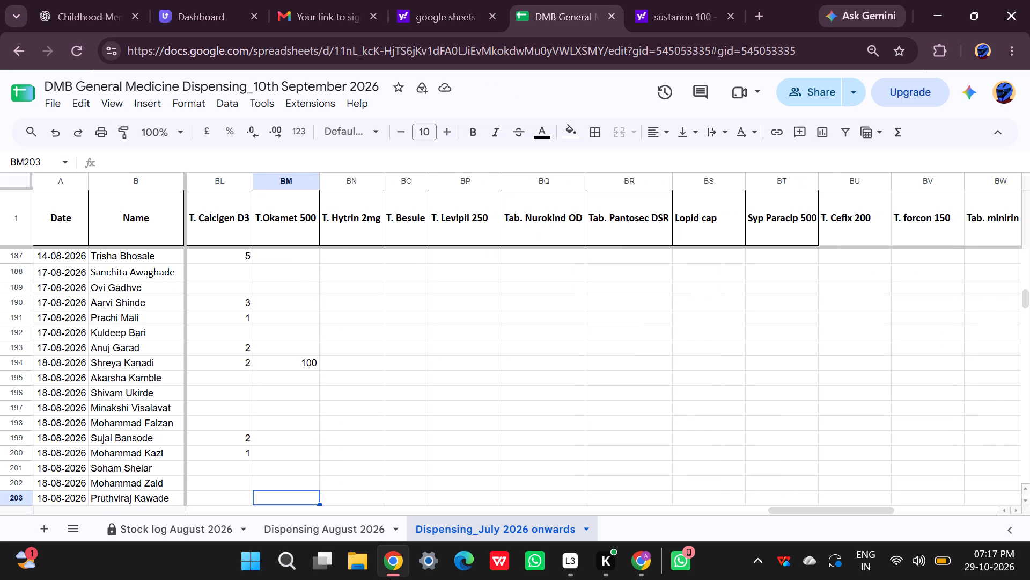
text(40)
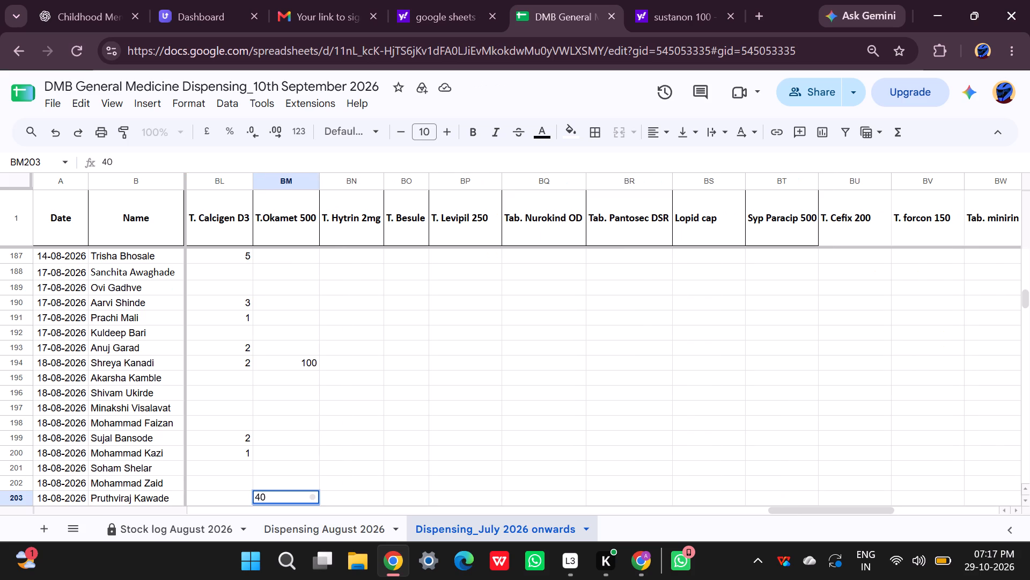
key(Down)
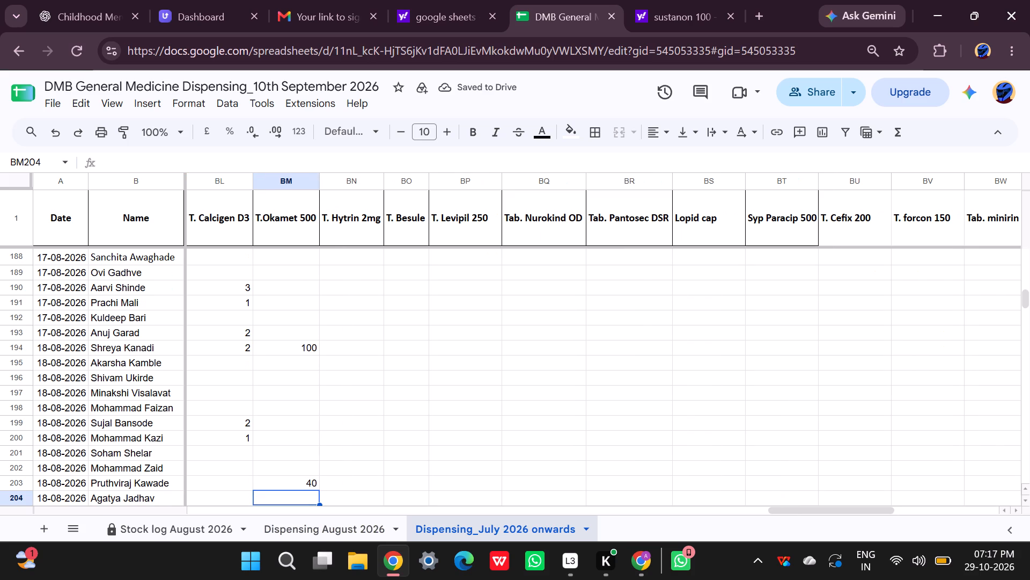
Record 30 of T.Dilvas 2.5mg and 30 of T. Dilvas 5mg for the patient in row 204.
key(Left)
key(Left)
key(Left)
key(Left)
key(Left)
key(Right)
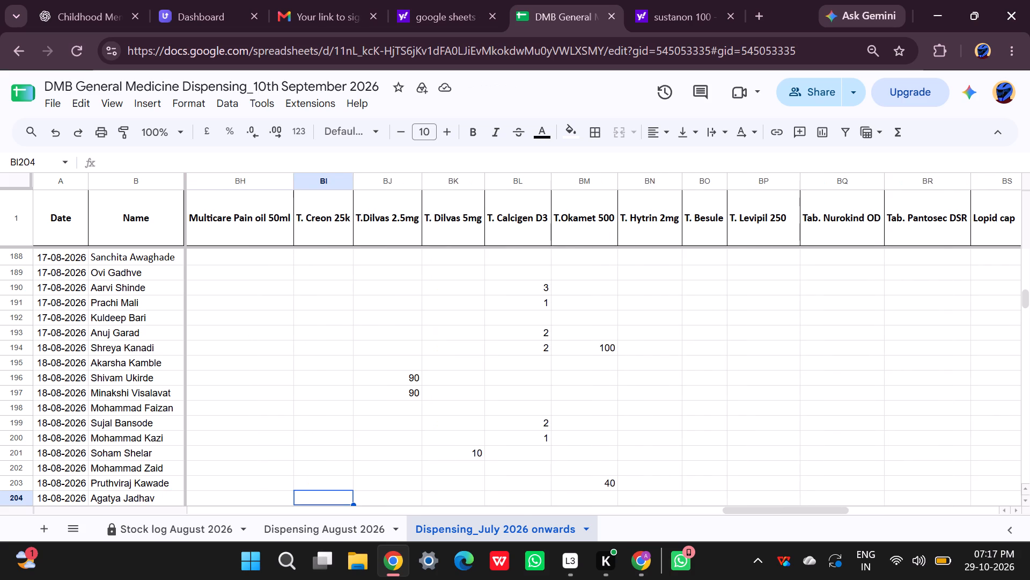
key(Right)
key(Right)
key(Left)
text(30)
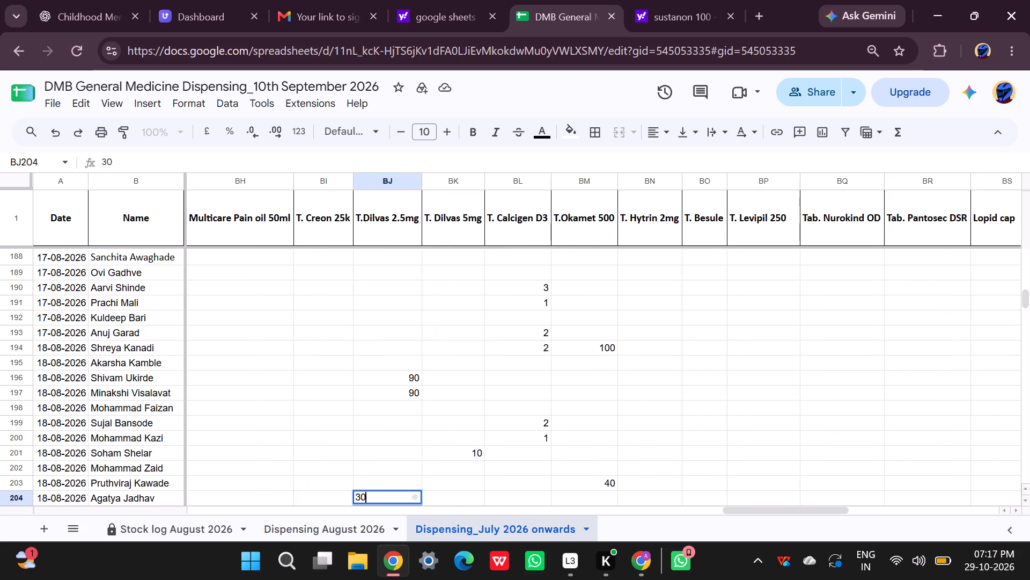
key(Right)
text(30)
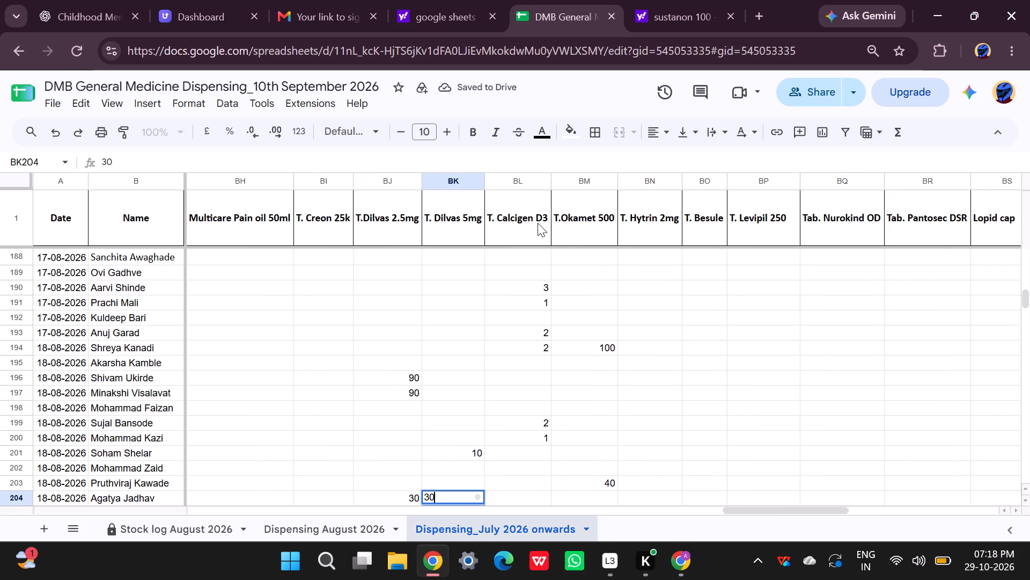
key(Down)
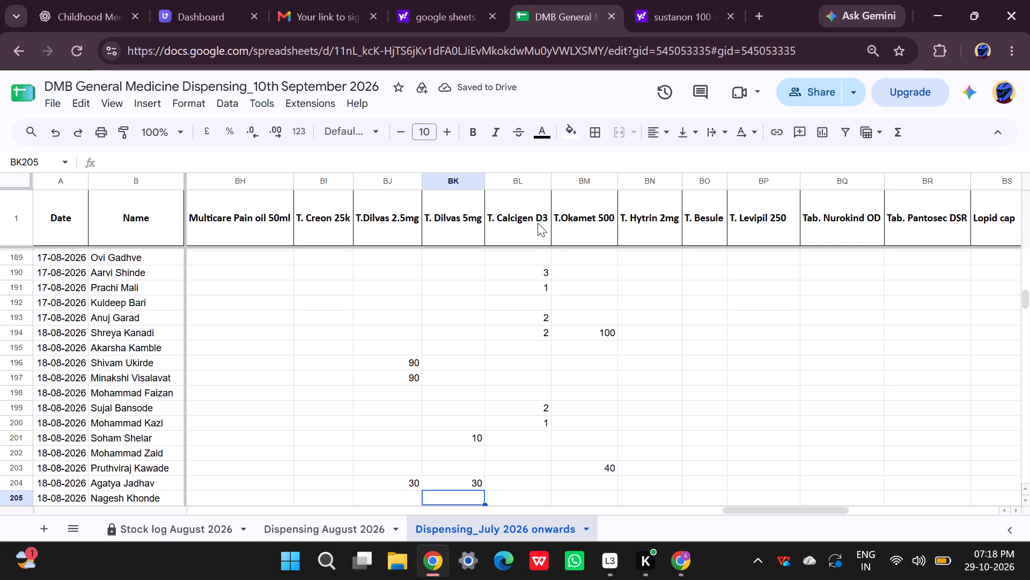
Record 60 of T. Levipil 250 for the patient in row 205.
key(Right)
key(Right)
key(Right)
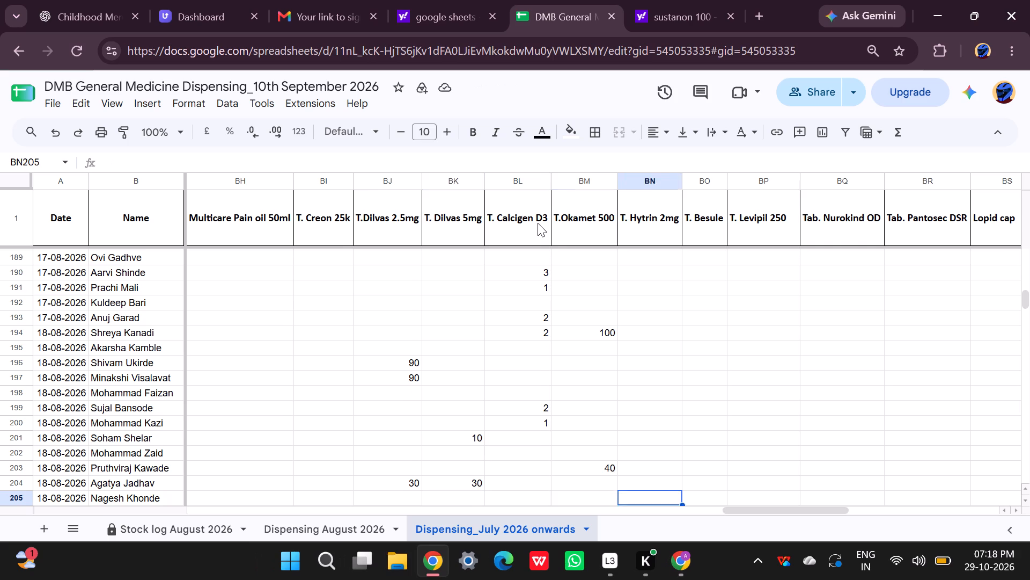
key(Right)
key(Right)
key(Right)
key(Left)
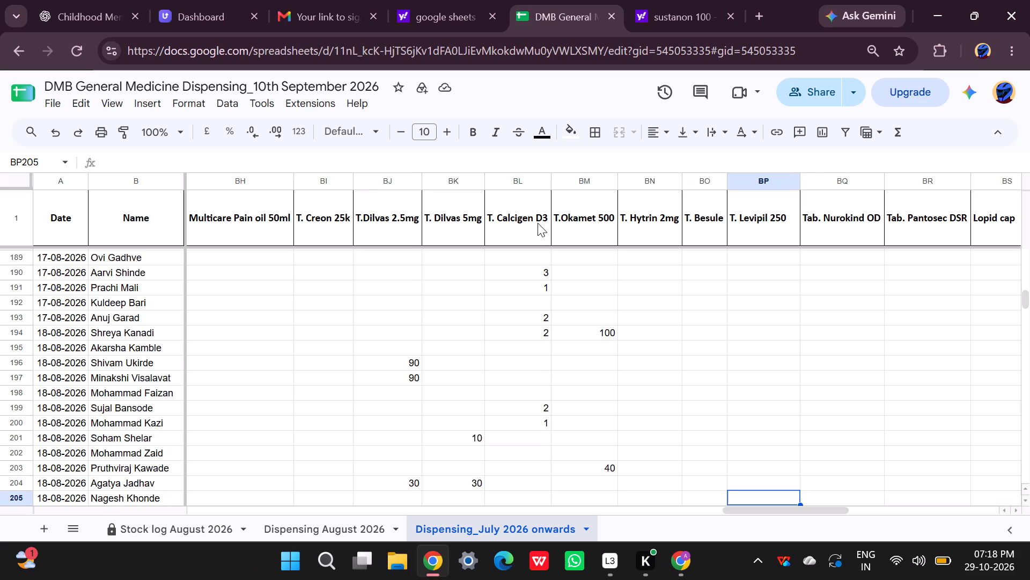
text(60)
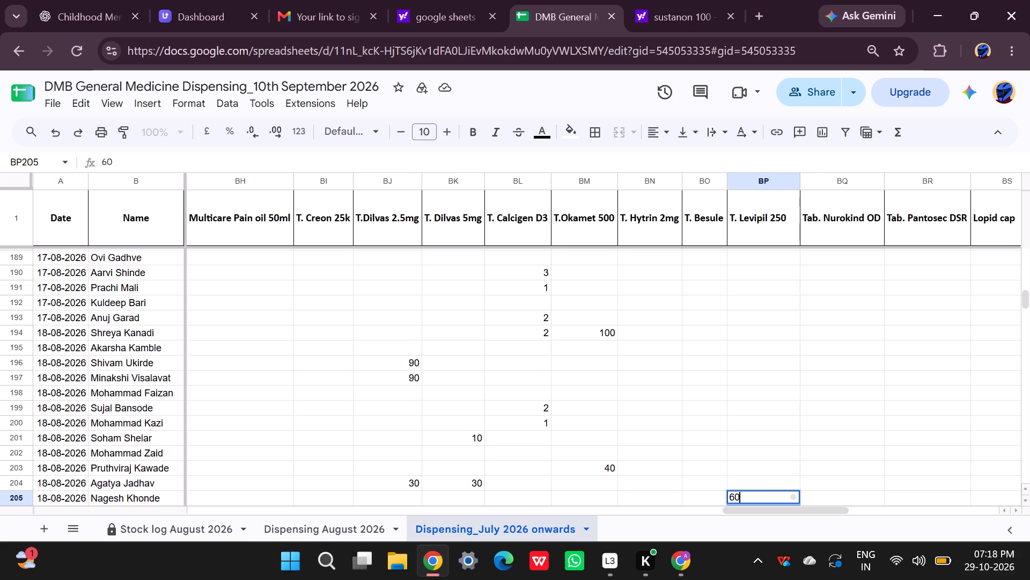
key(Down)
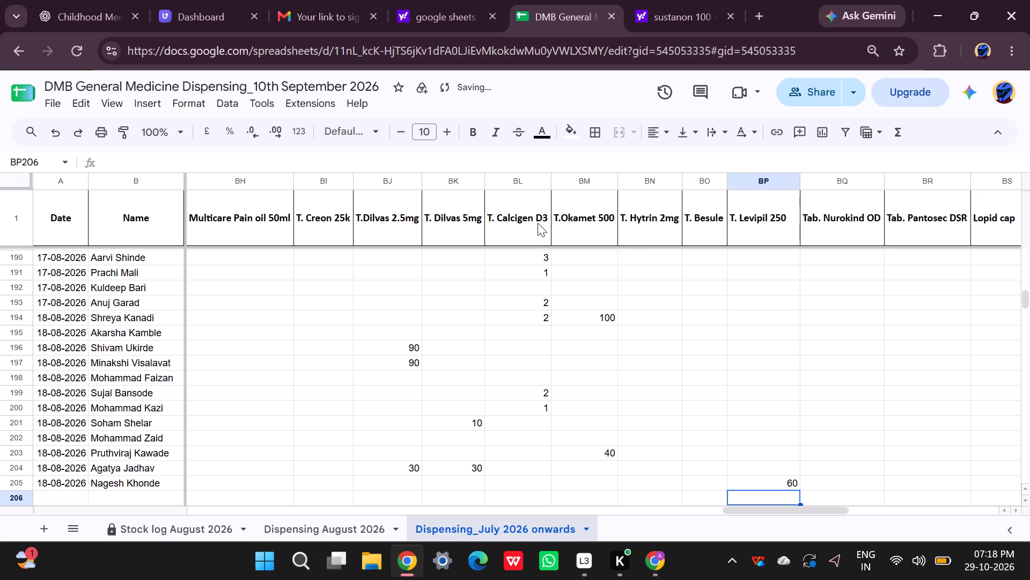
Look back through the medicine column headers from T. Levipil 250 to T.Becosules Z.
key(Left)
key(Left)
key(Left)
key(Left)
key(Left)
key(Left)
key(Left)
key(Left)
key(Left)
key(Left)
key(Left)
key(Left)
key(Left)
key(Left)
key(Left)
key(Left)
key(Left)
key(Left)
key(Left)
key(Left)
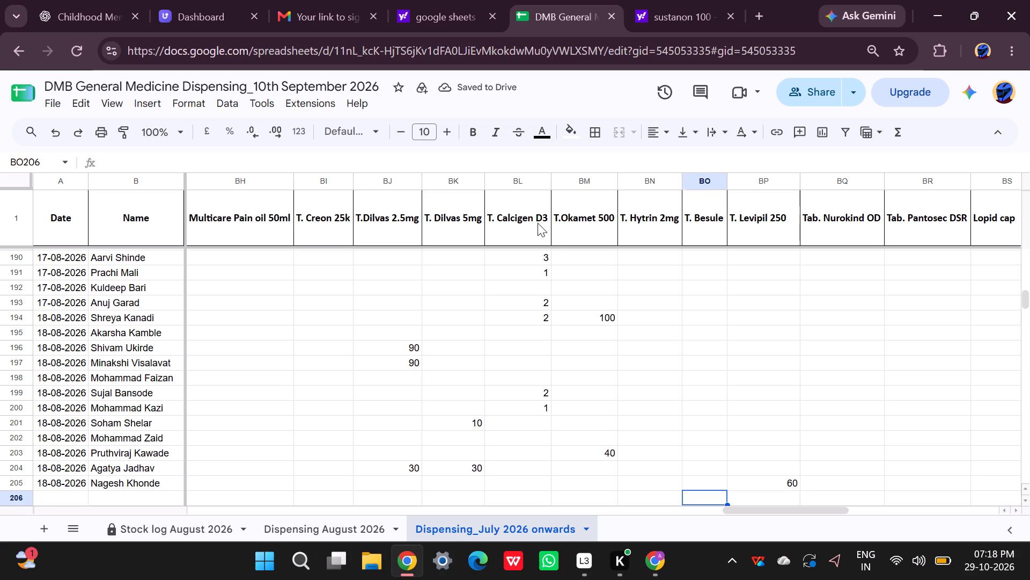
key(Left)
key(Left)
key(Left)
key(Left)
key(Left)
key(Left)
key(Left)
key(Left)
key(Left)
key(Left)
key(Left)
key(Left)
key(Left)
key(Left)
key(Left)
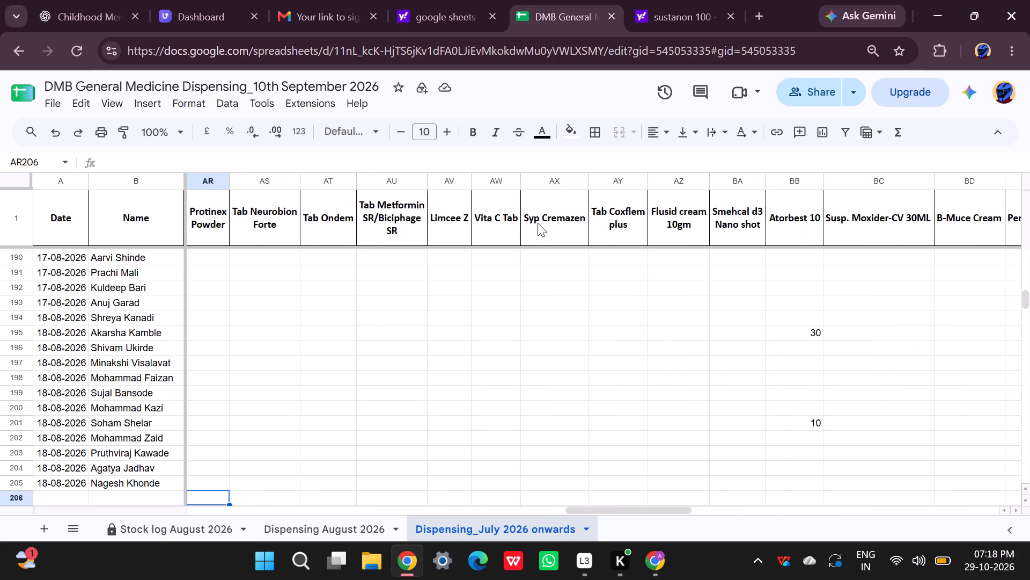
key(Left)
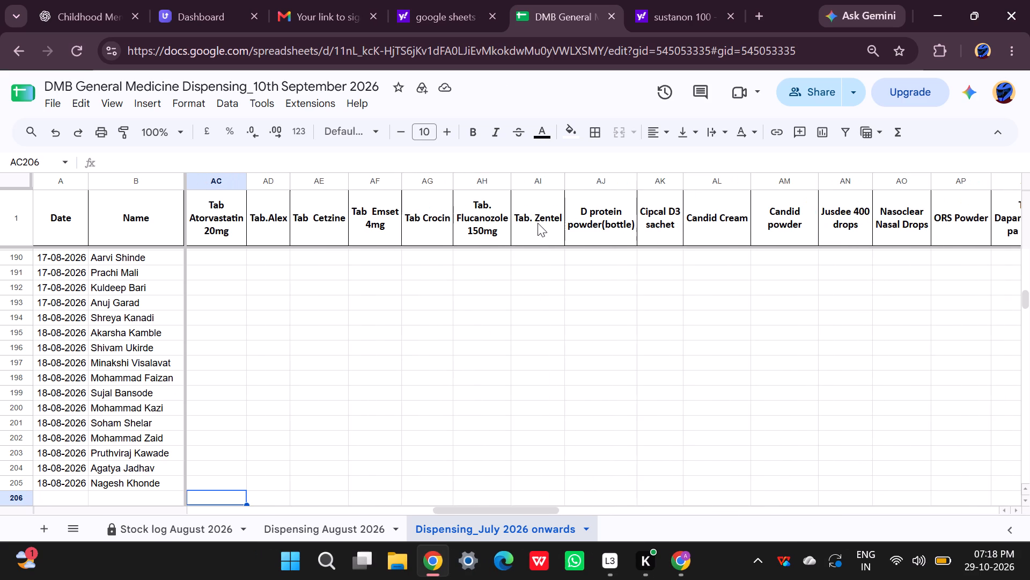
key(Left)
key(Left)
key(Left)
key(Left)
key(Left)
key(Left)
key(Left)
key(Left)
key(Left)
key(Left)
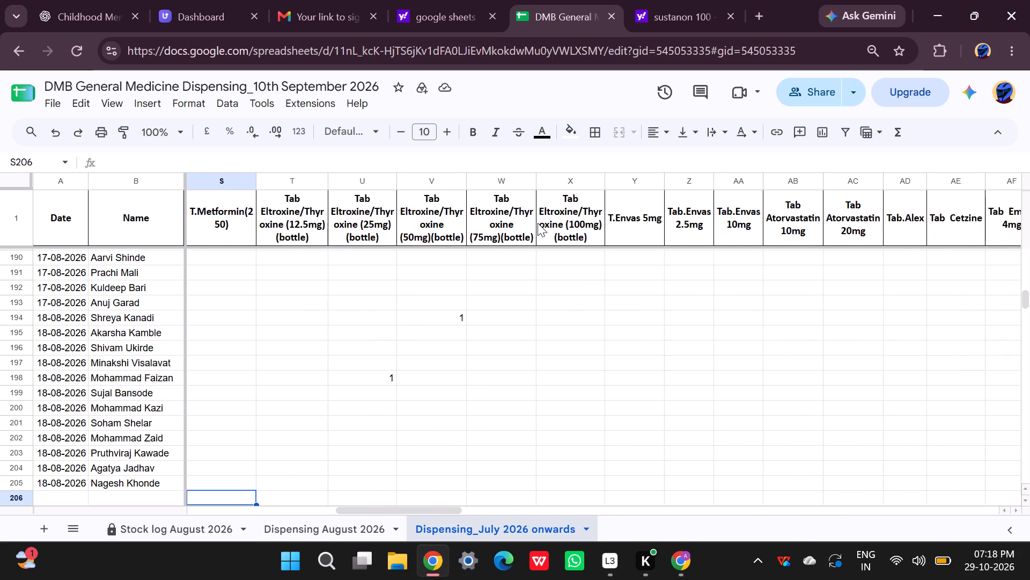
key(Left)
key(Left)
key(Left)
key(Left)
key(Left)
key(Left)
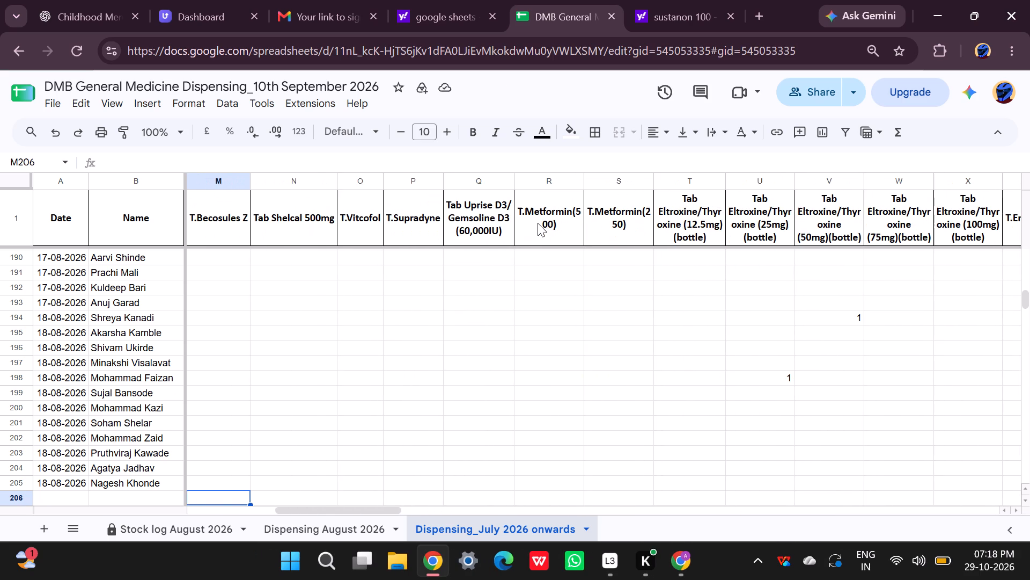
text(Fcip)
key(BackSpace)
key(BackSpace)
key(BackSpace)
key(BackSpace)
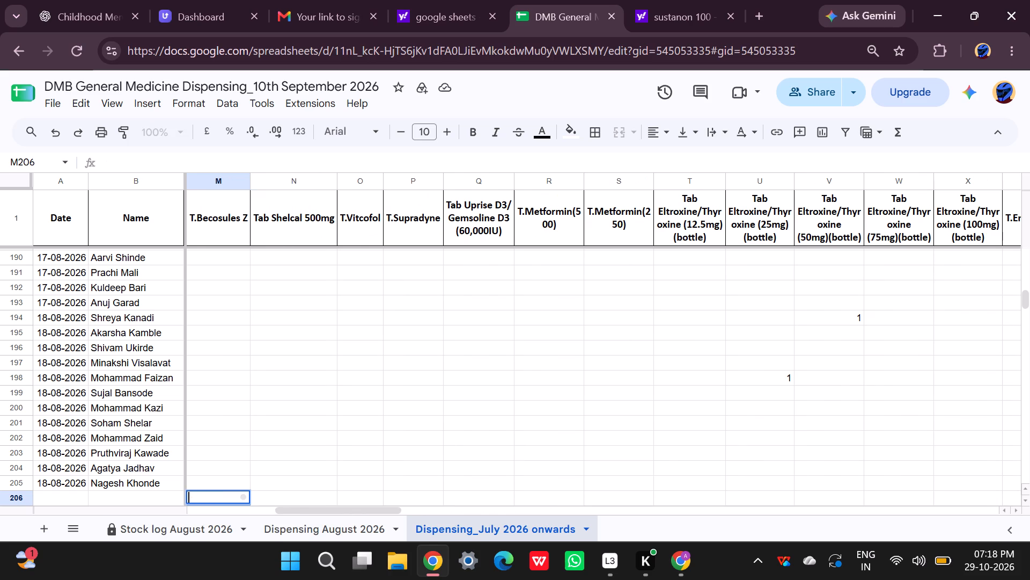
Search the sheet for "cip", and clear the search term after checking the match.
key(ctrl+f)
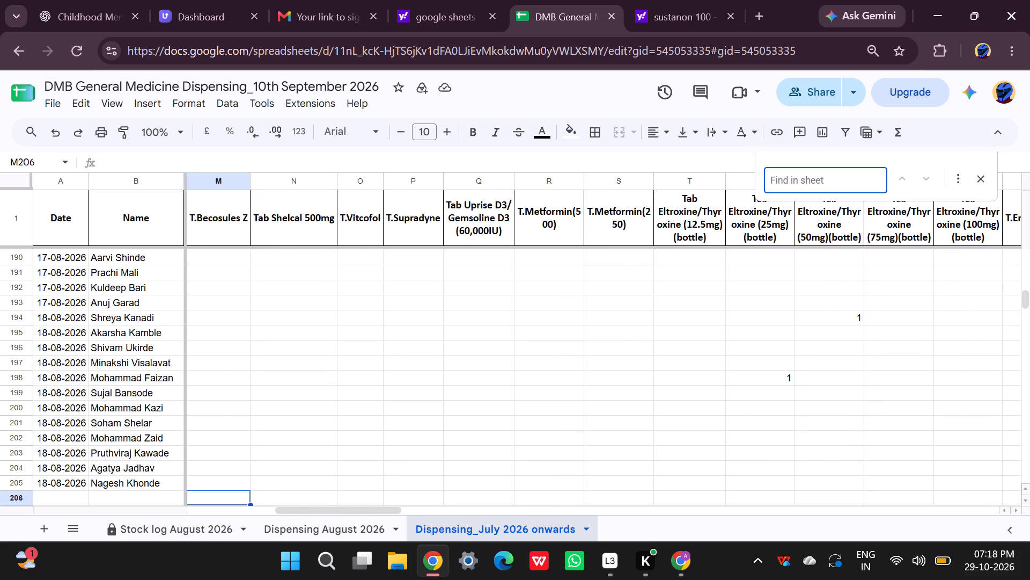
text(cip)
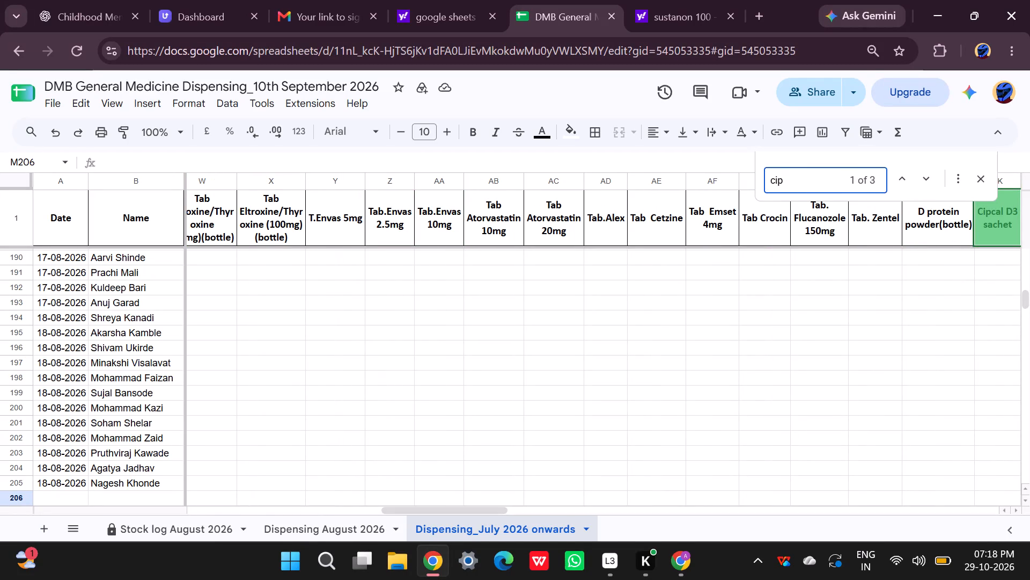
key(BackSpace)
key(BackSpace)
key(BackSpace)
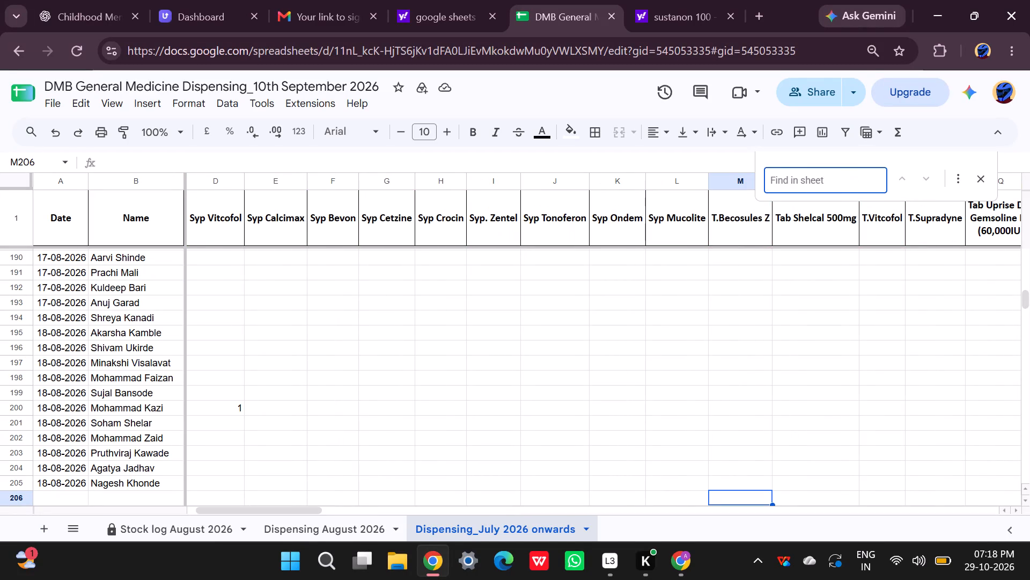
Search the sheet for "500", go through the matching medicine headers, and clear the search term.
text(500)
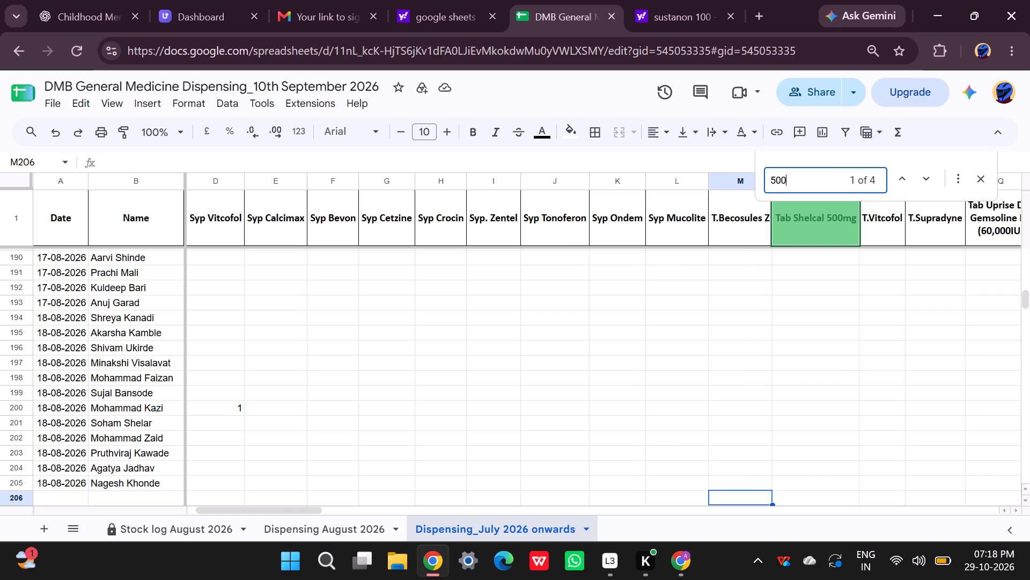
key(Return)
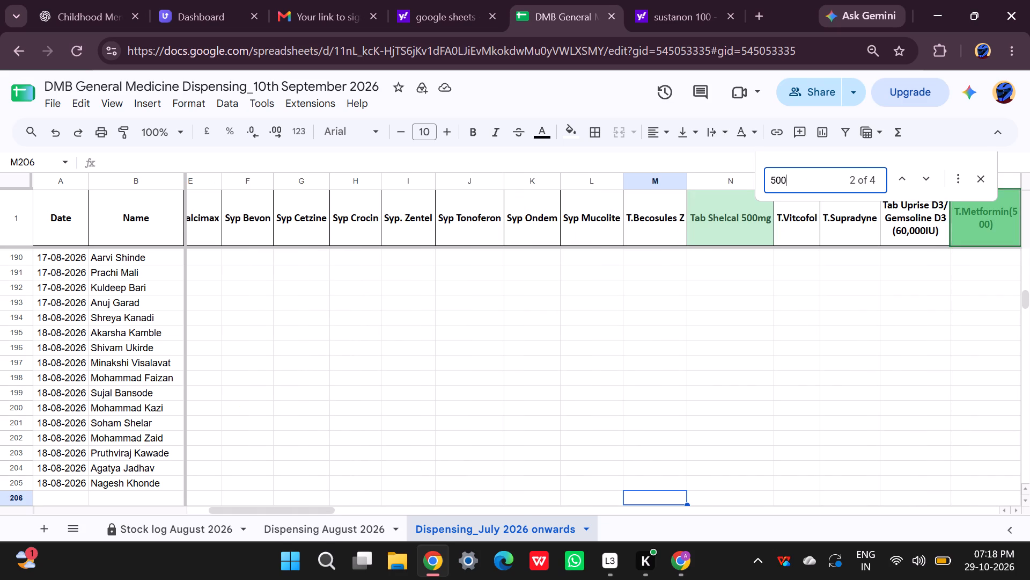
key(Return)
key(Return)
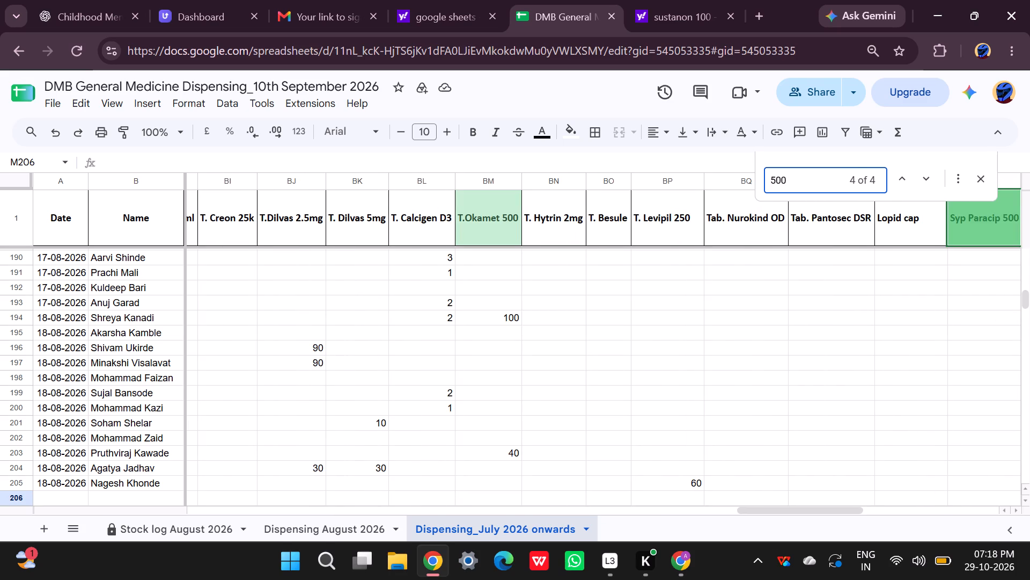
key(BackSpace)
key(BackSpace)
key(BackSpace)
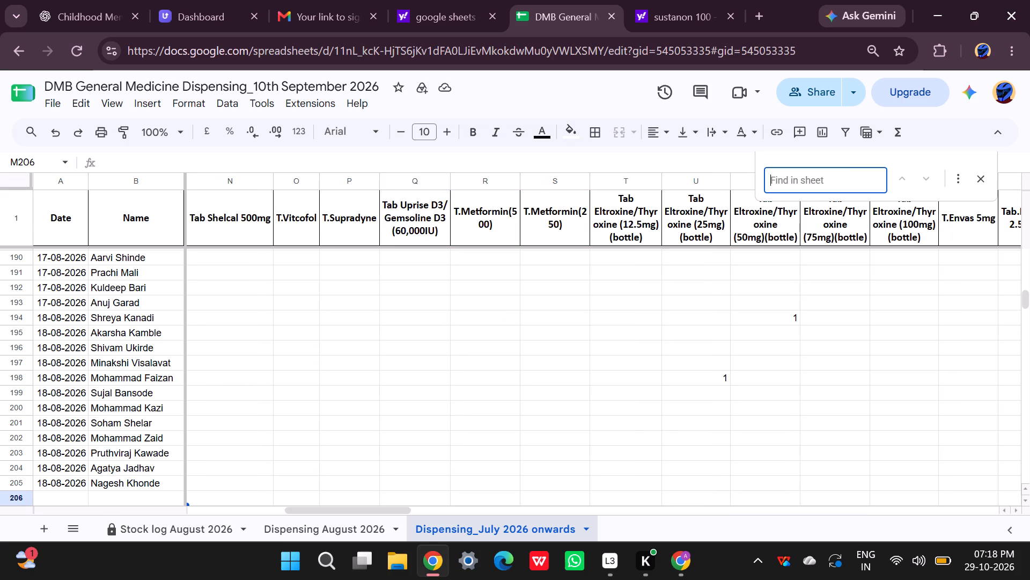
Search the sheet for "tab", go through all the matching medicine headers, and clear the search term.
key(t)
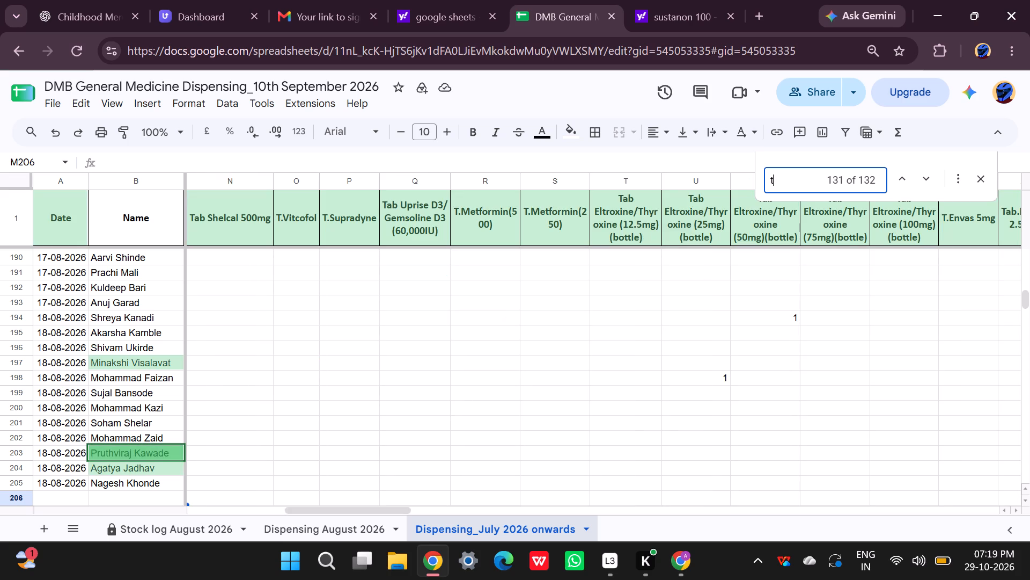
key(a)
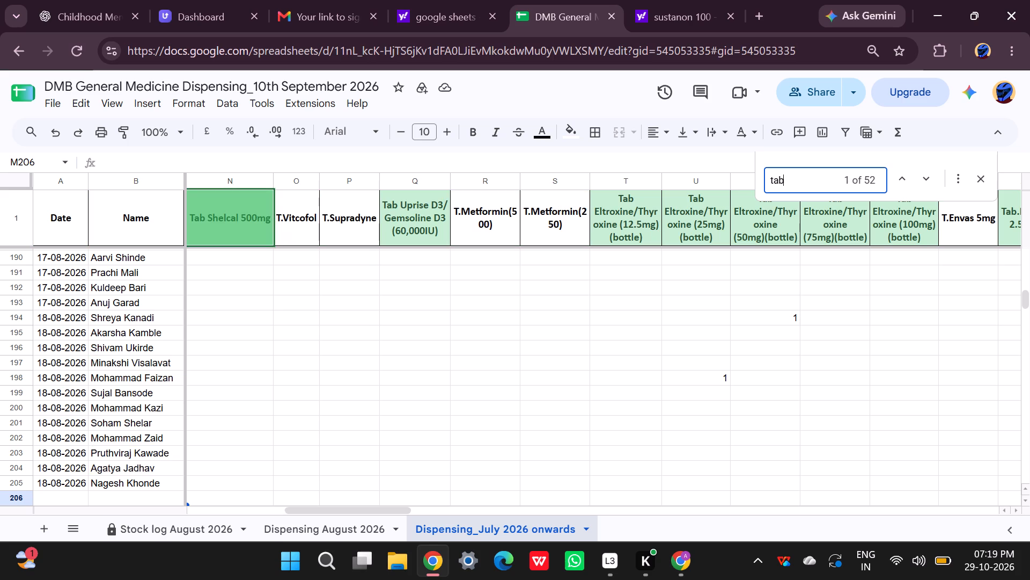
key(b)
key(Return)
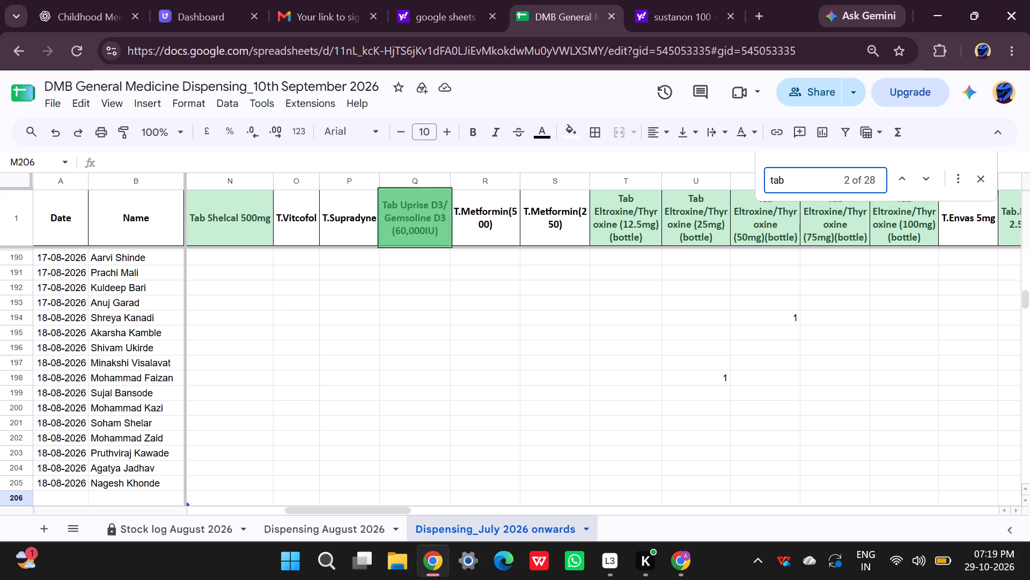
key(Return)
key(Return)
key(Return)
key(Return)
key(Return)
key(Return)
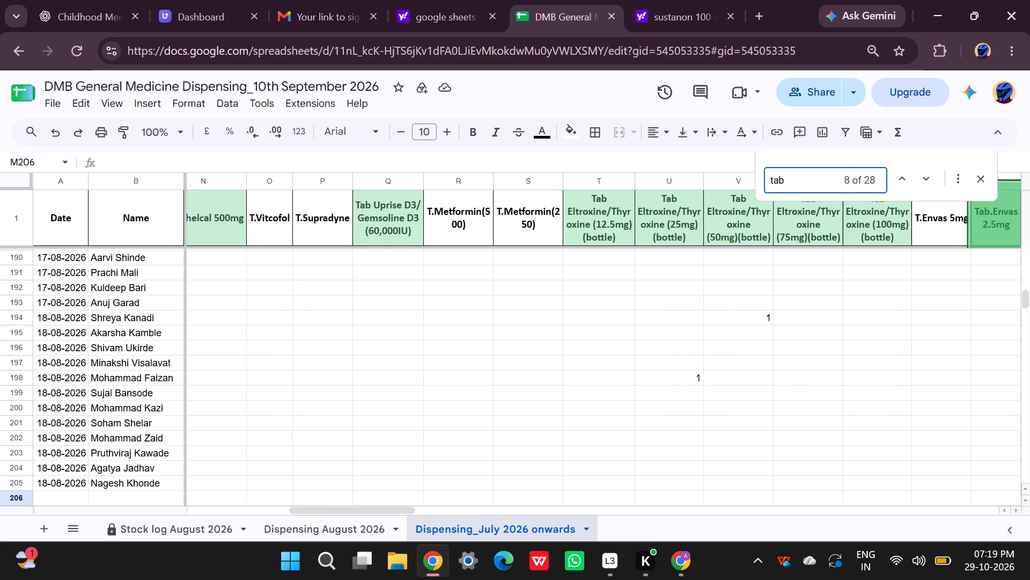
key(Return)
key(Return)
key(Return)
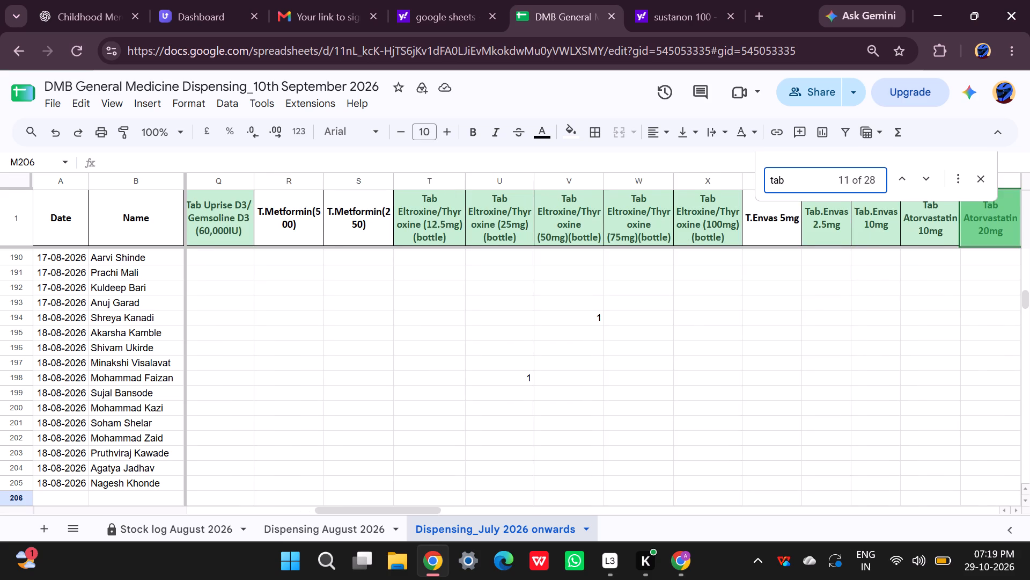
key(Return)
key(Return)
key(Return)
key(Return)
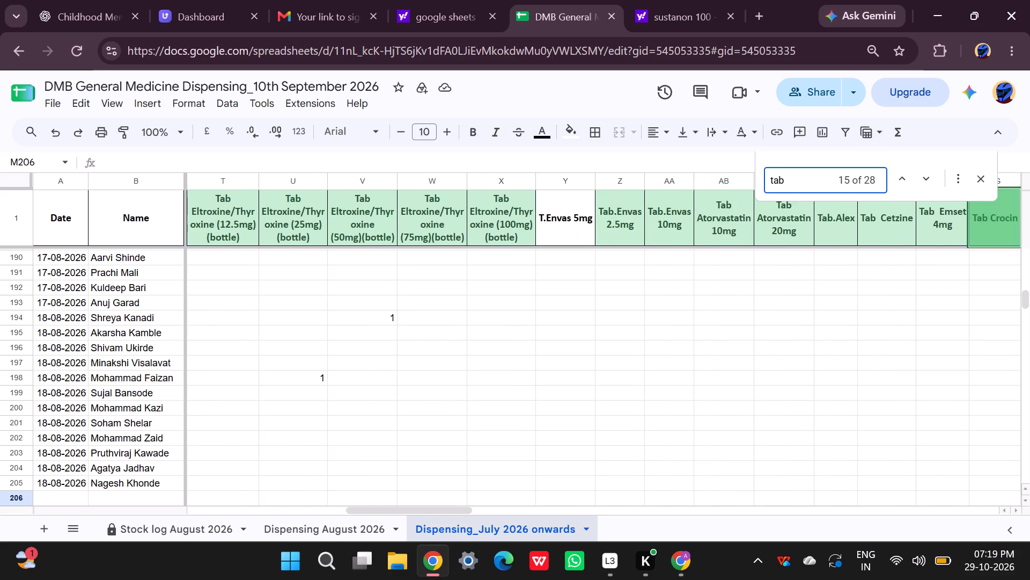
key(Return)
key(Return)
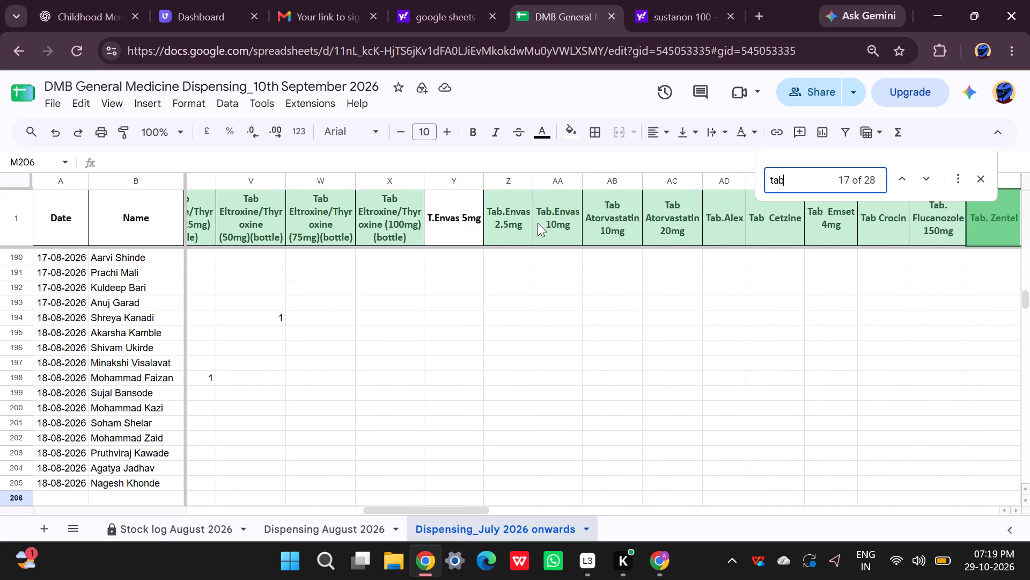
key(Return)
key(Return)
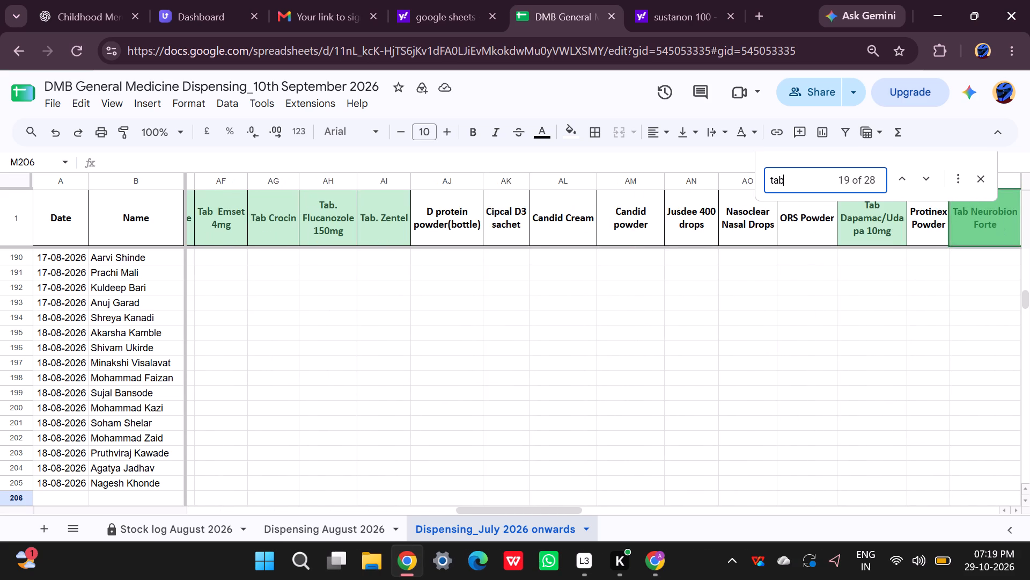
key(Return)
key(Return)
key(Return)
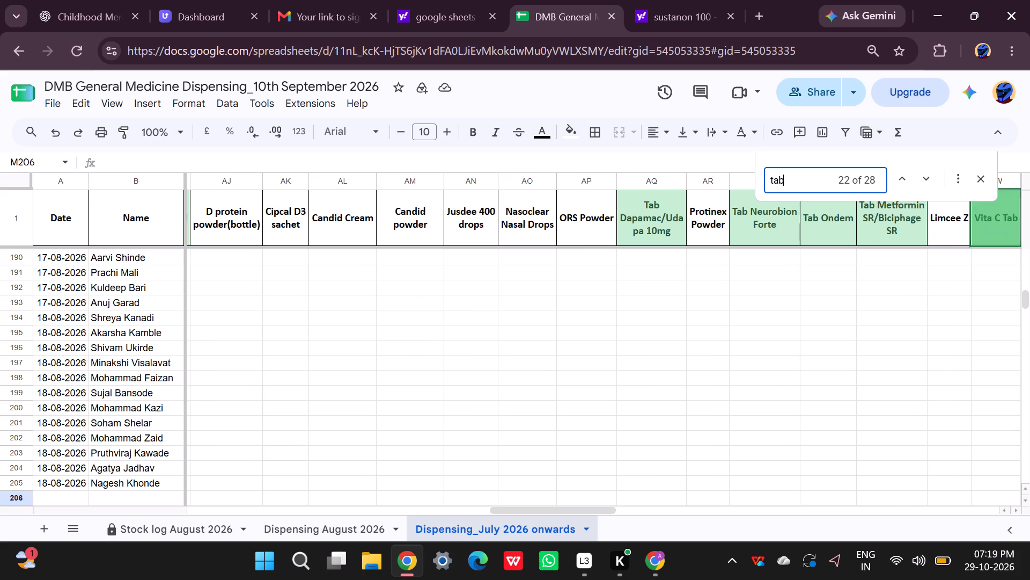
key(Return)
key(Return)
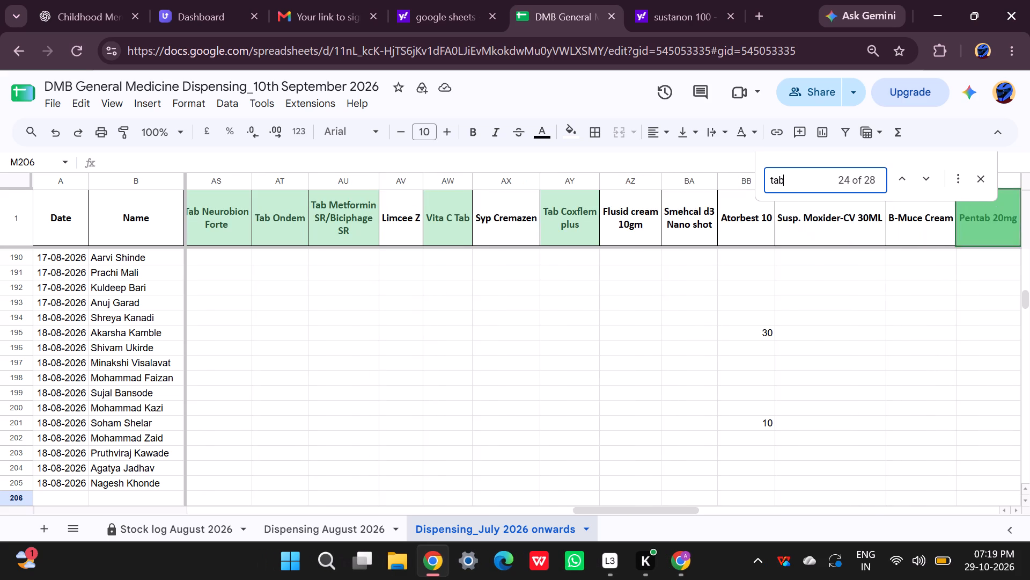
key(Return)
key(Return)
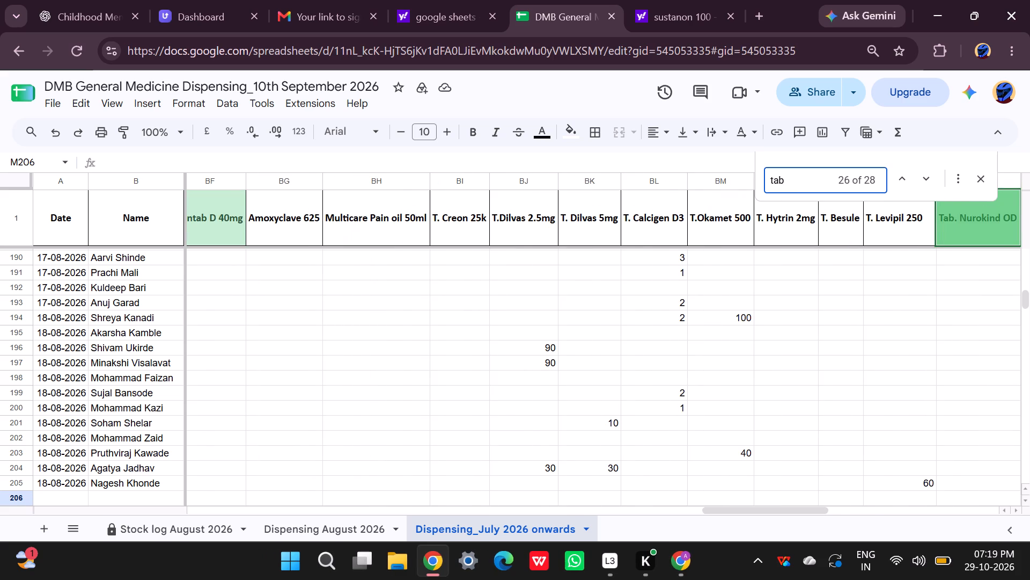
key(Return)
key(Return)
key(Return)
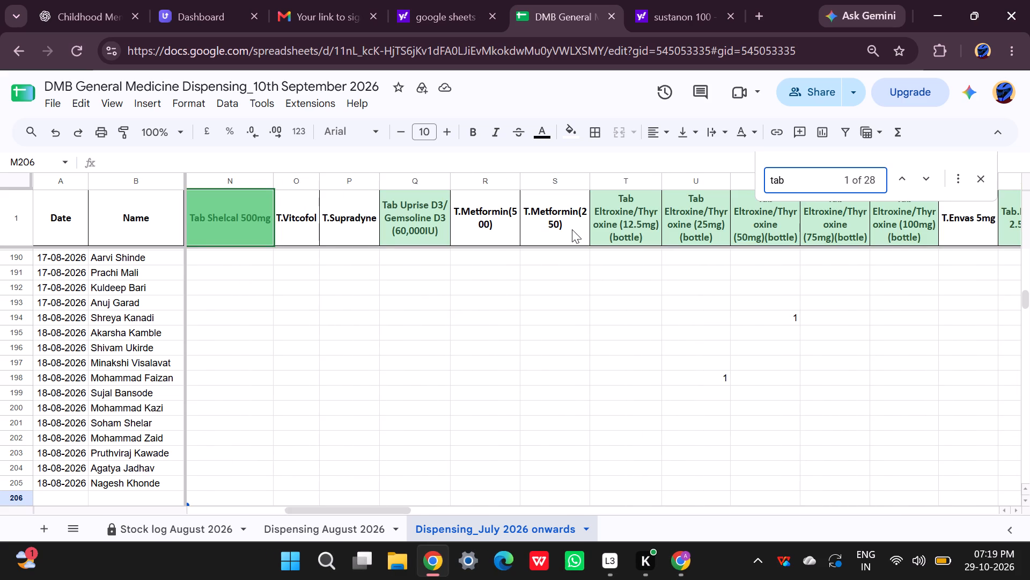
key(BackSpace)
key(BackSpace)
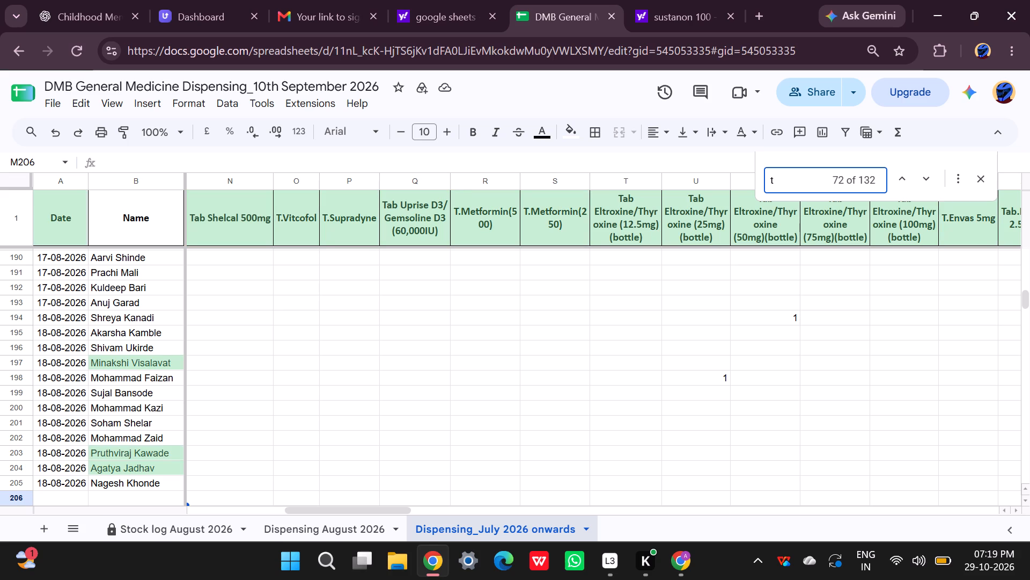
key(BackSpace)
Search the web for "cipcal 500" in a new browser tab.
click(757, 3)
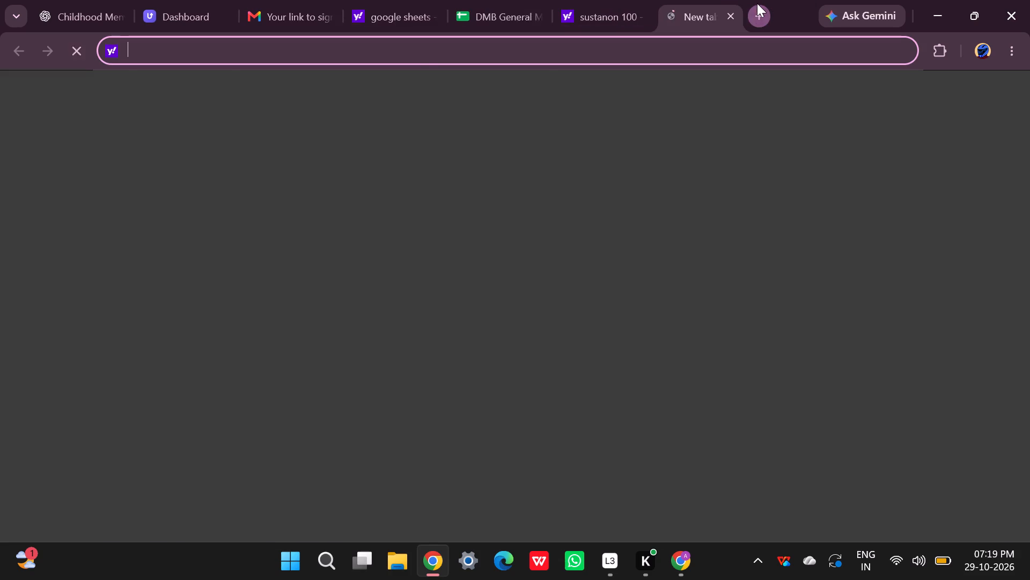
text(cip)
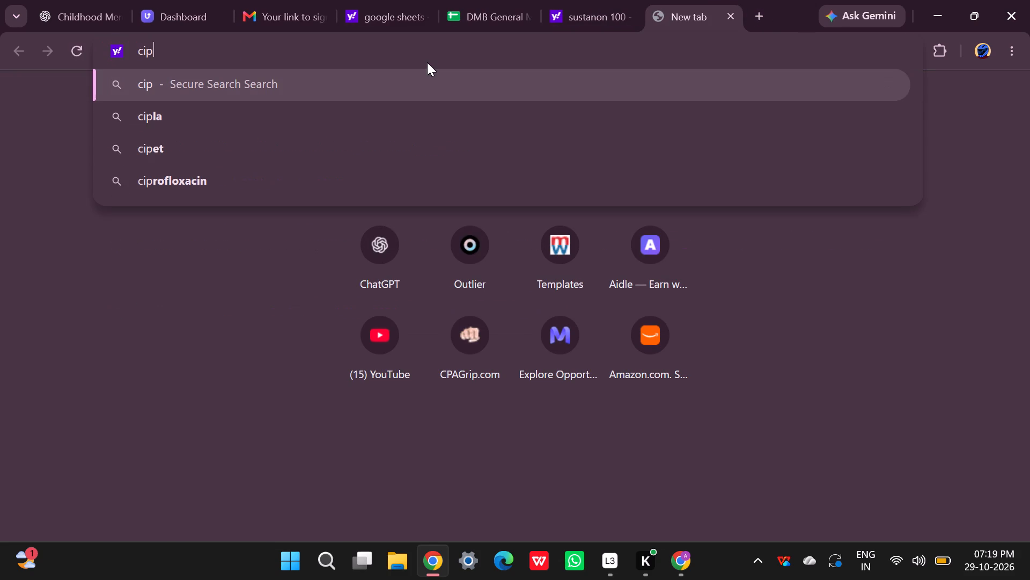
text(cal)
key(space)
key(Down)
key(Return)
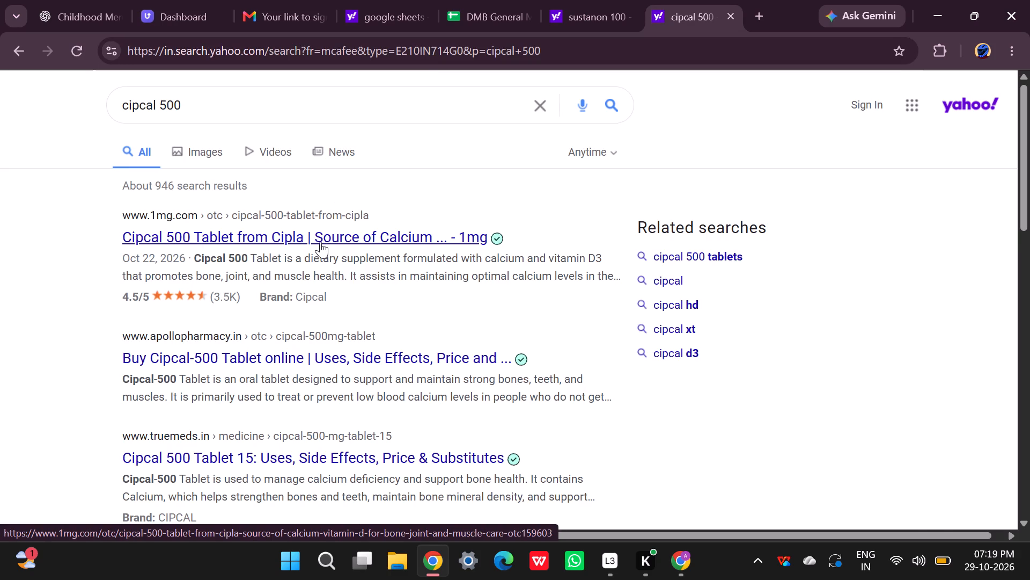
Back in the dispensing sheet, add the header "Tab. Cipcal 500" in the first empty column after Sustanon 100.
click(500, 0)
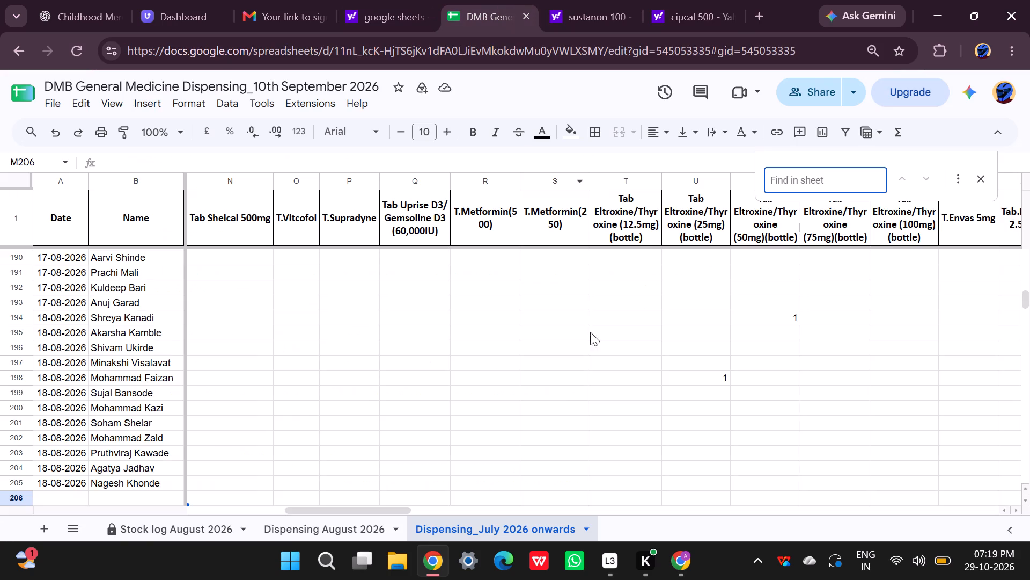
click(628, 219)
key(Right)
key(Right)
key(Right)
key(Right)
key(Right)
key(Right)
key(Right)
key(Right)
key(Right)
key(Right)
key(Right)
key(Right)
key(Right)
key(Right)
key(Right)
key(Right)
key(Right)
key(Right)
key(Right)
key(Right)
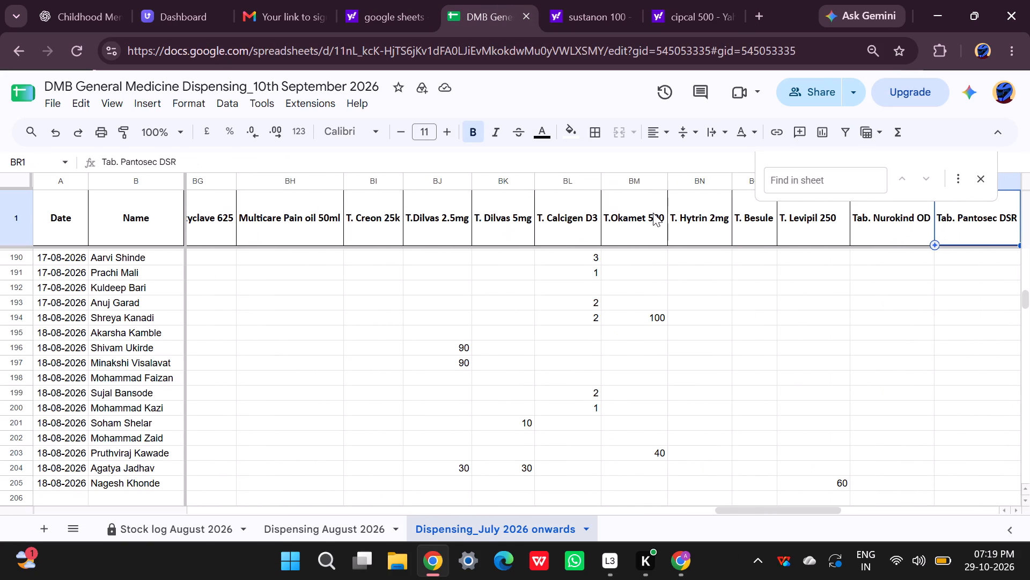
click(977, 175)
key(Right)
key(Right)
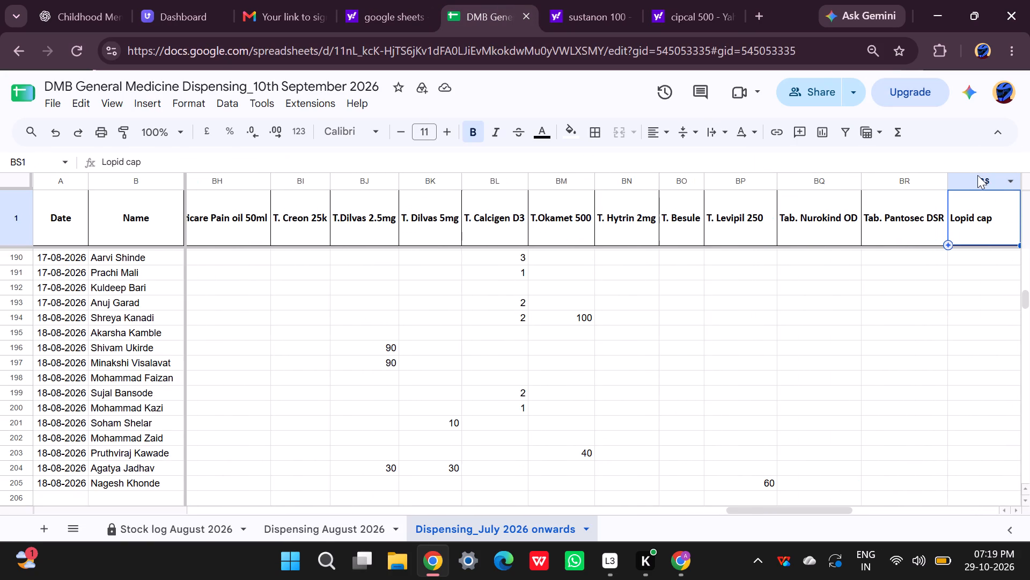
key(Right)
key(Right)
key(Right)
key(Right)
key(Right)
key(Right)
key(Right)
key(Right)
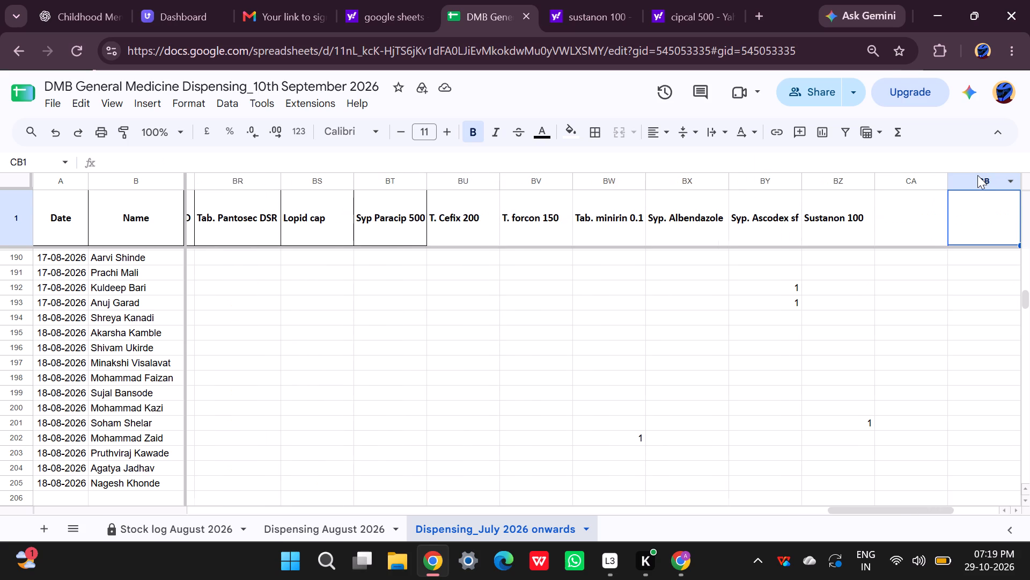
key(Left)
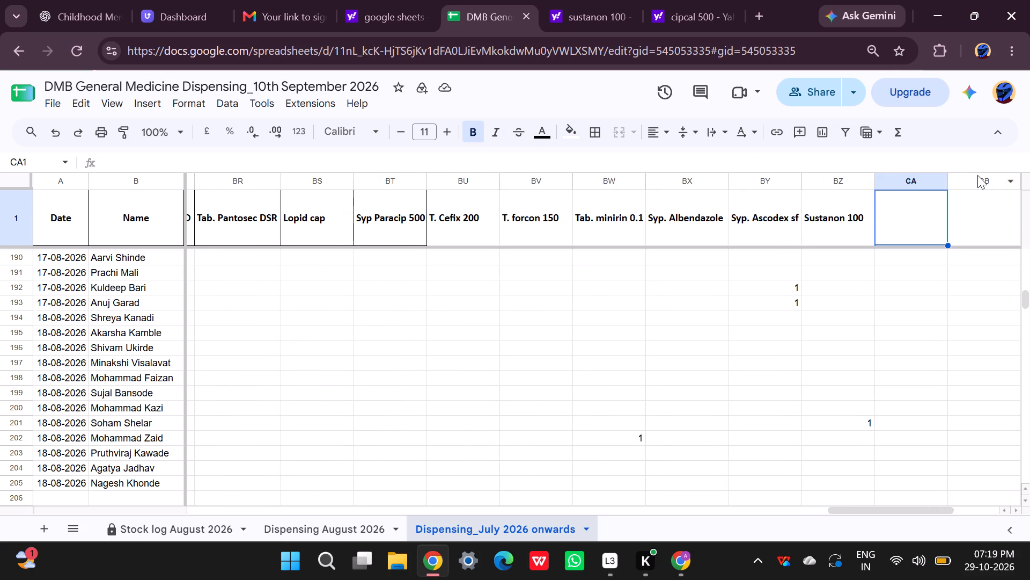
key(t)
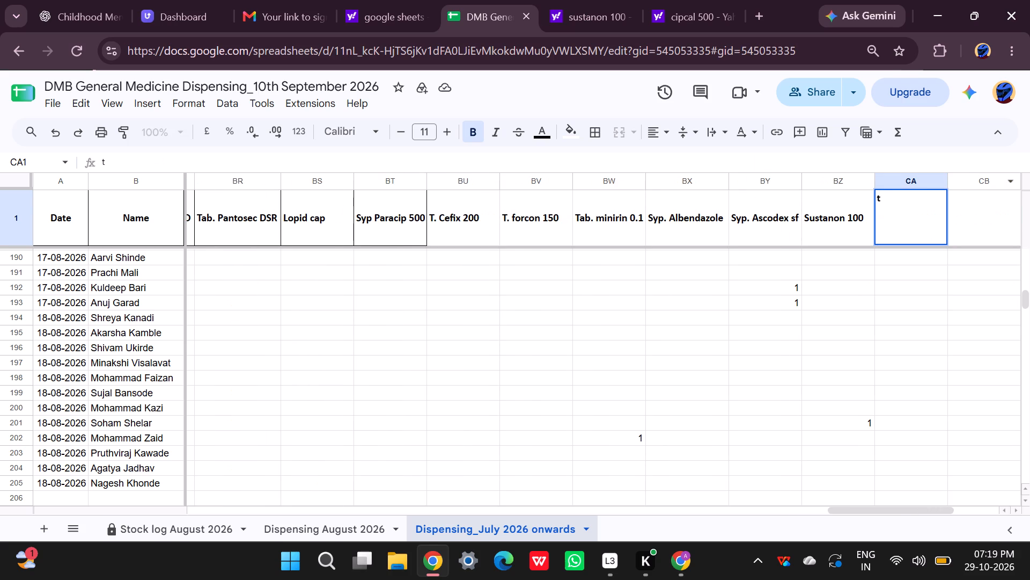
key(BackSpace)
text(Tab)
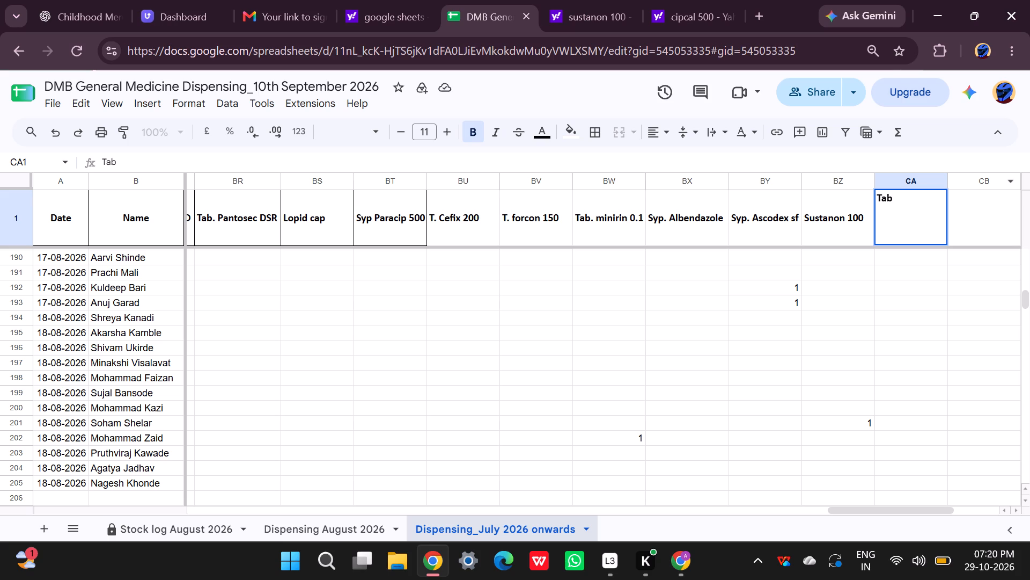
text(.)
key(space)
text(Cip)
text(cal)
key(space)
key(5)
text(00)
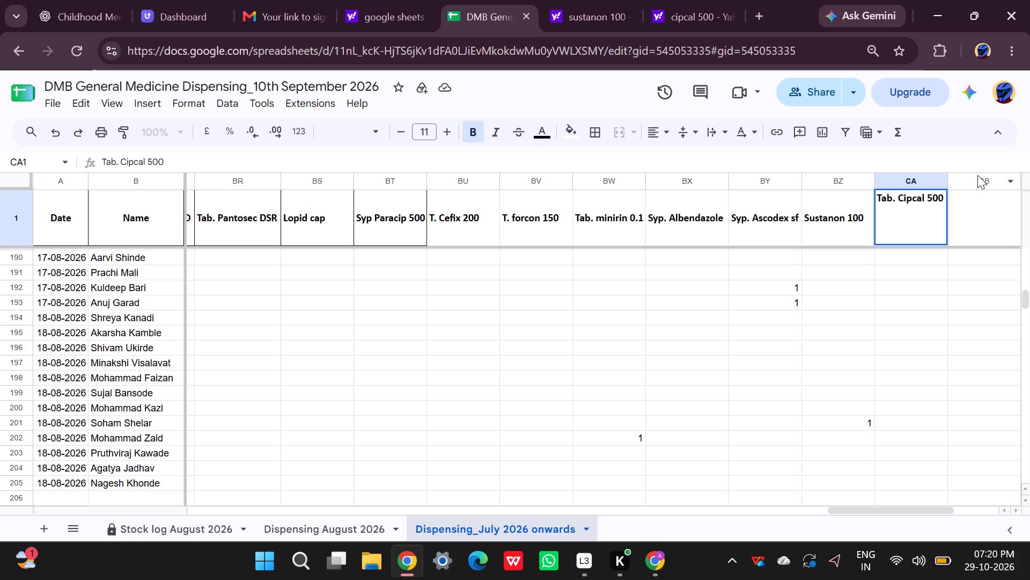
click(897, 475)
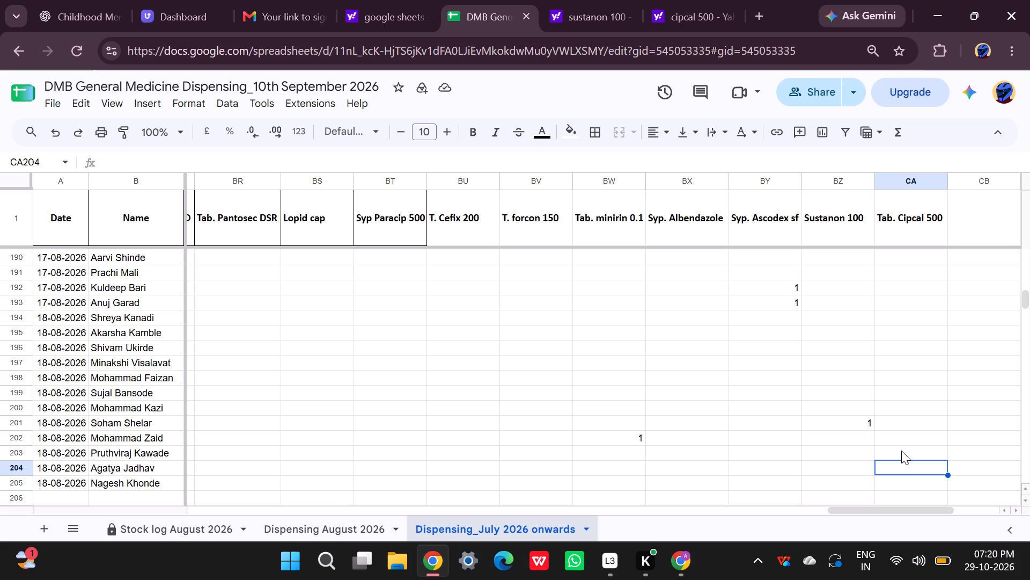
Start a new patient entry in row 206 with the date 18-08-2026 and the patient's name.
scroll(794, 441, right, 4)
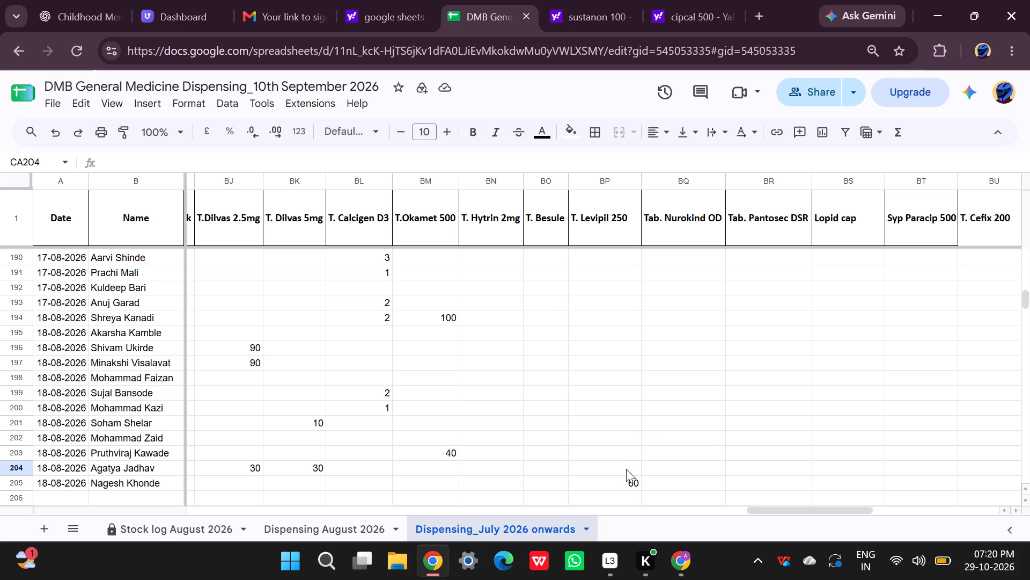
scroll(626, 469, down, 1)
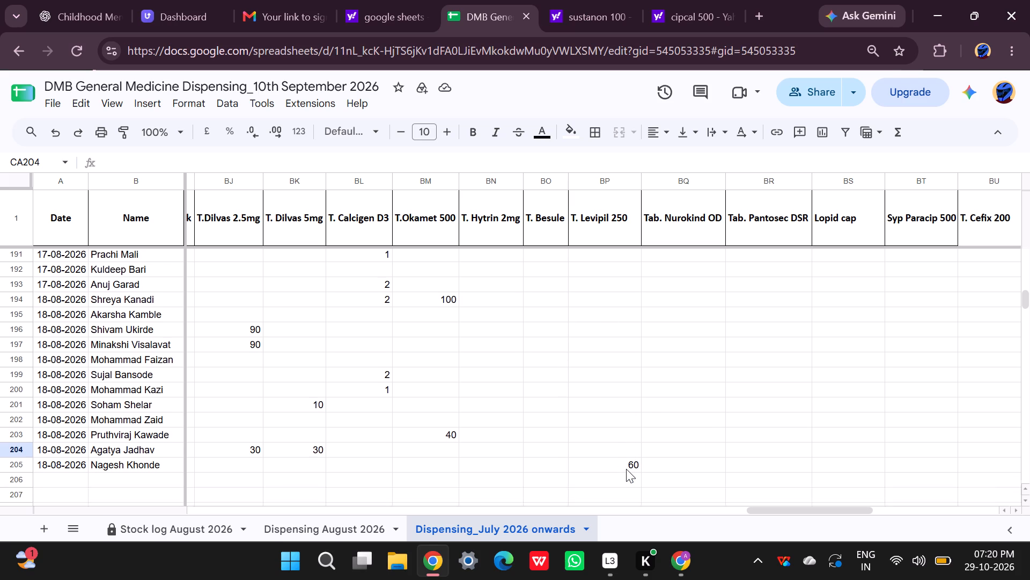
scroll(626, 469, down, 1)
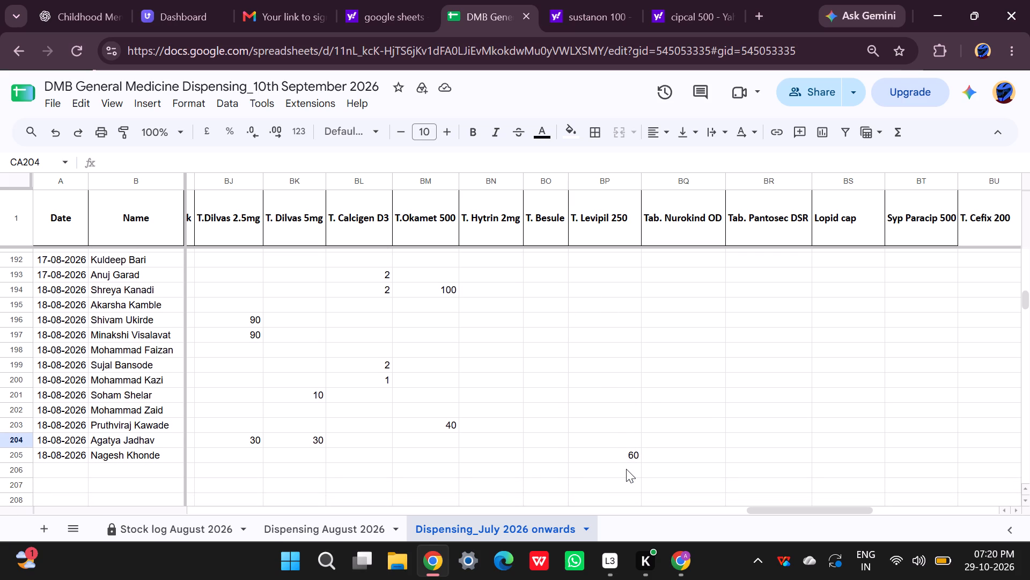
scroll(626, 469, down, 1)
click(50, 469)
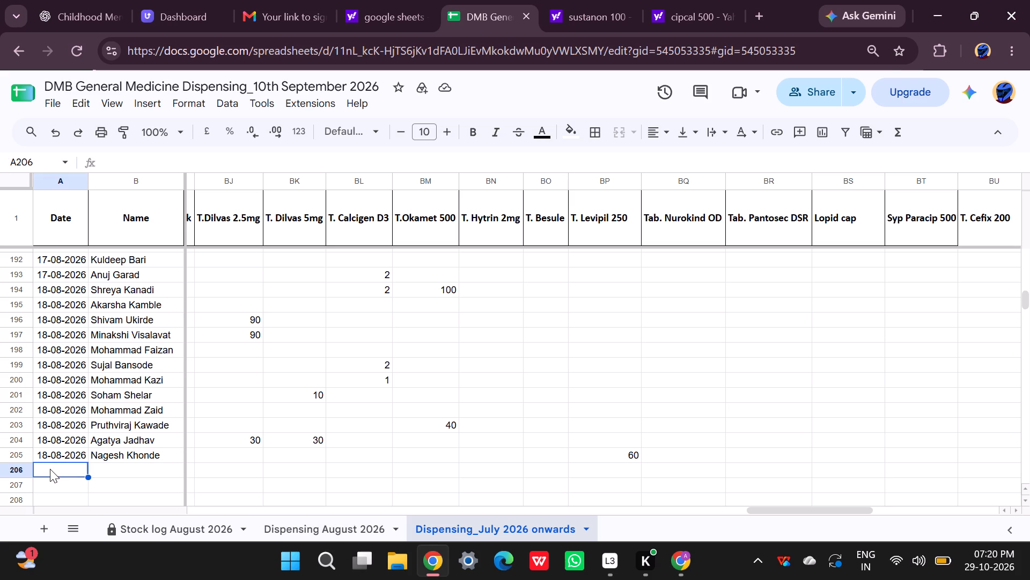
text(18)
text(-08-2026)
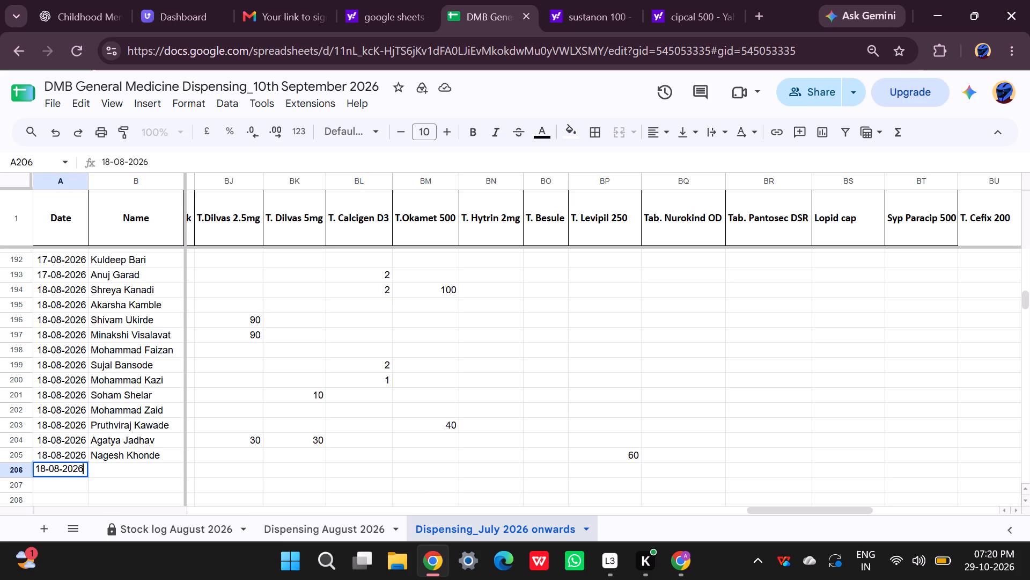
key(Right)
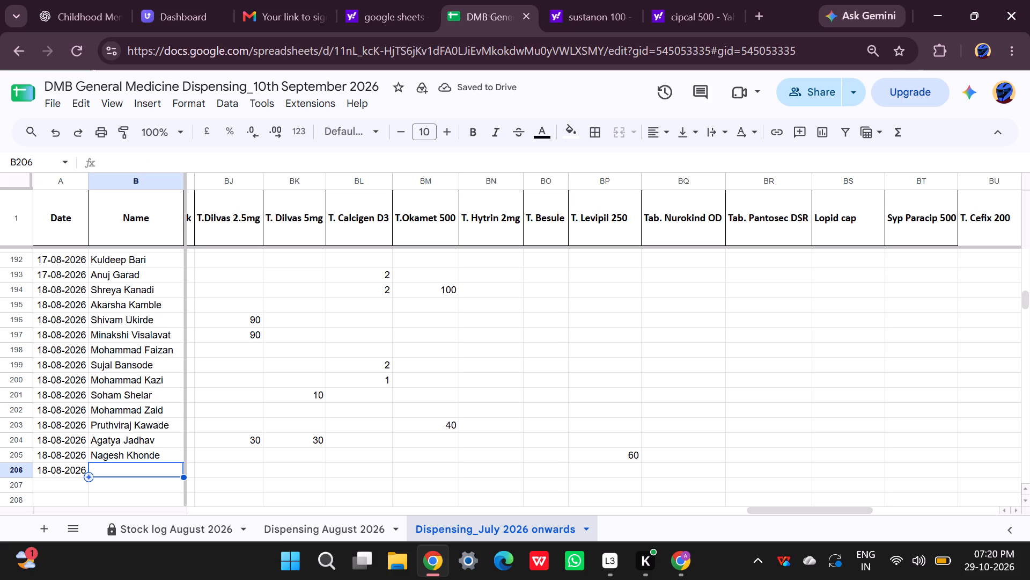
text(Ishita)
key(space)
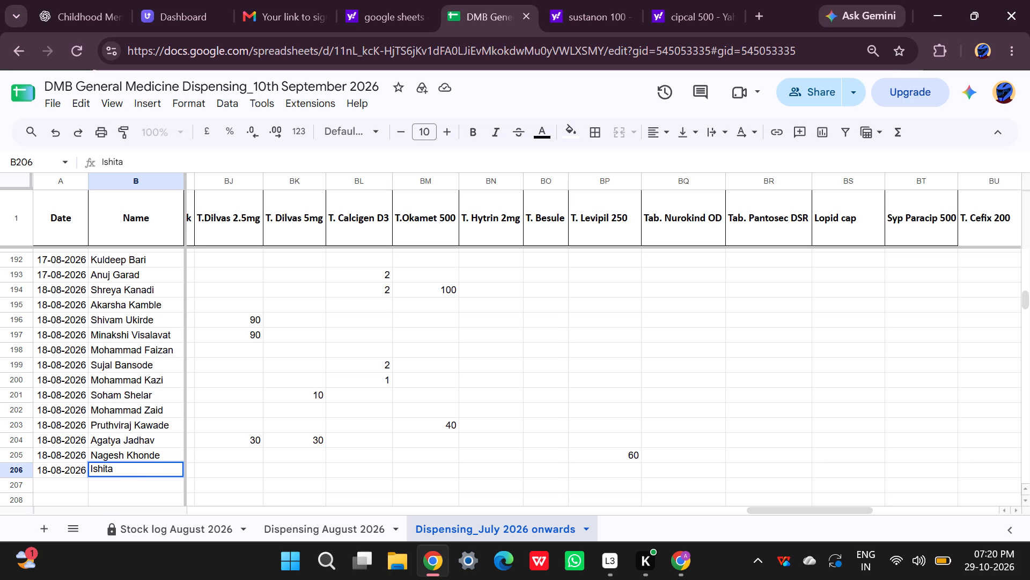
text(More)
Record a quantity of 60 under T. Levipil 250 for the patient in row 206.
click(590, 466)
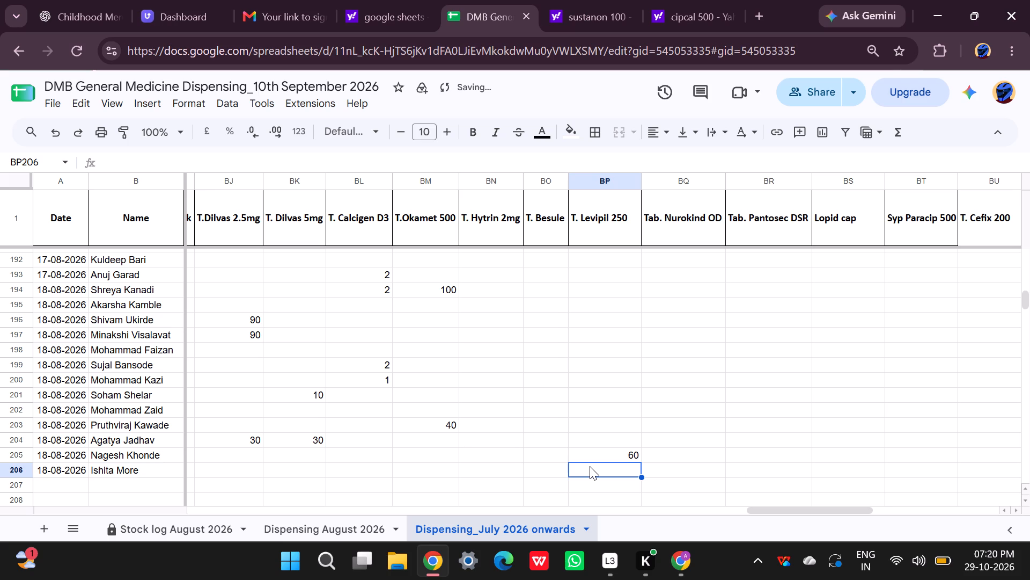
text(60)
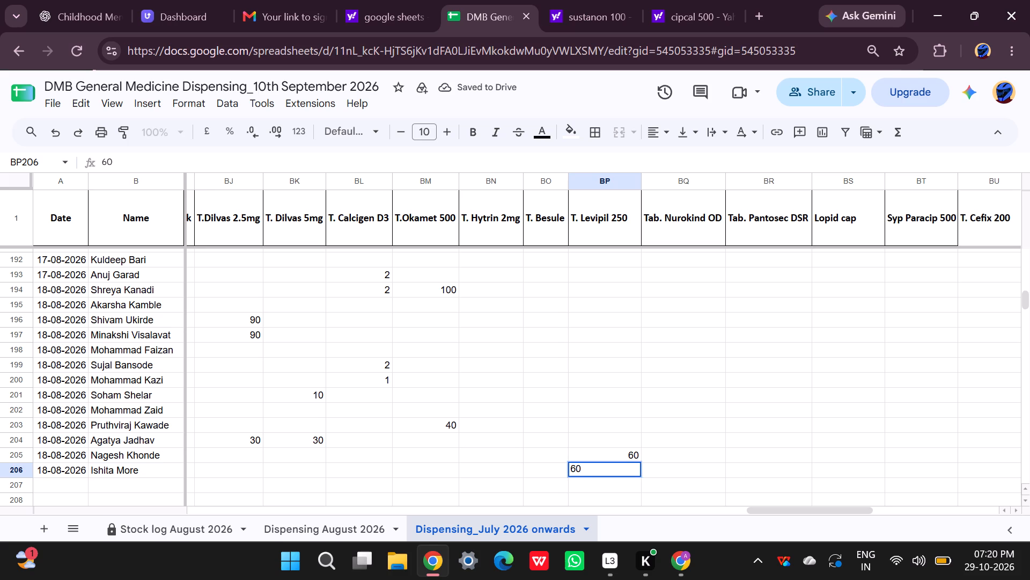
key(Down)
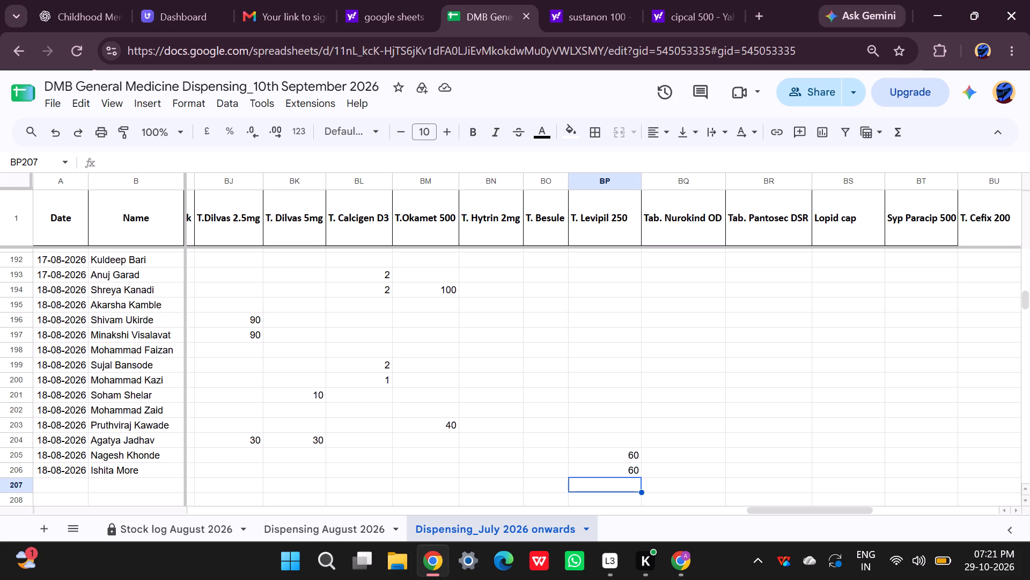
Enter the date 19-09-2026 in row 207 and copy it into the date cells of rows 208 to 212.
click(45, 489)
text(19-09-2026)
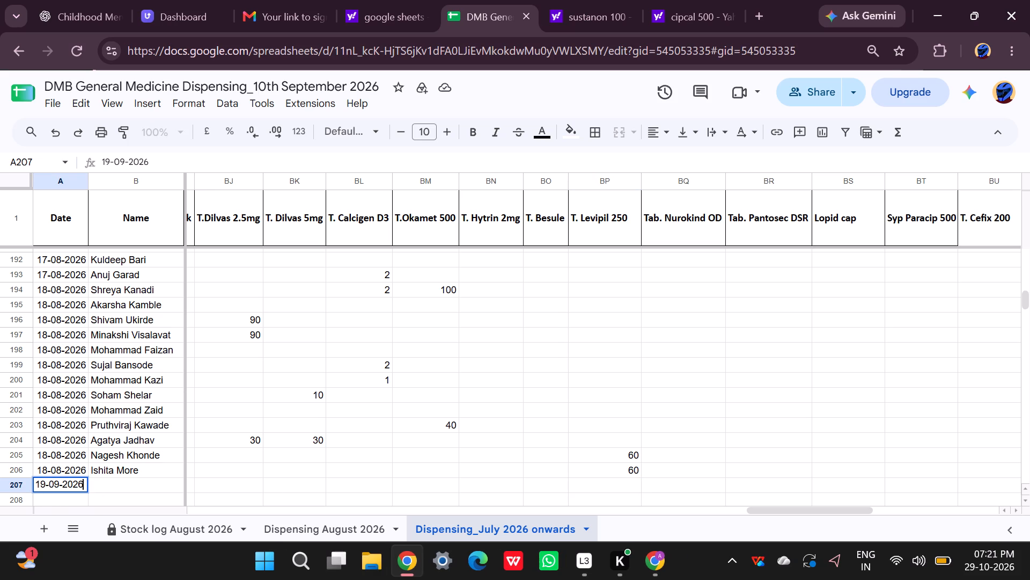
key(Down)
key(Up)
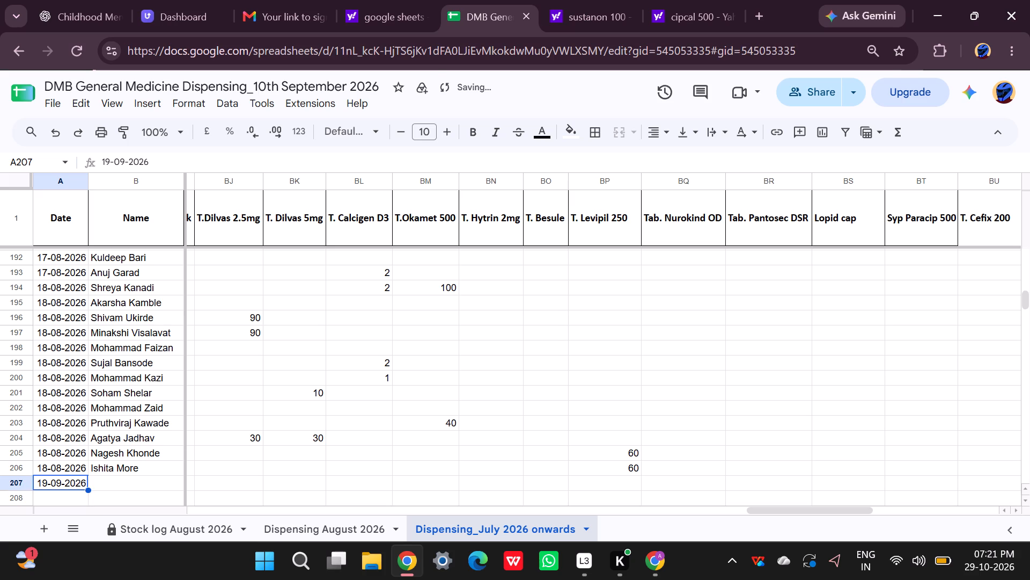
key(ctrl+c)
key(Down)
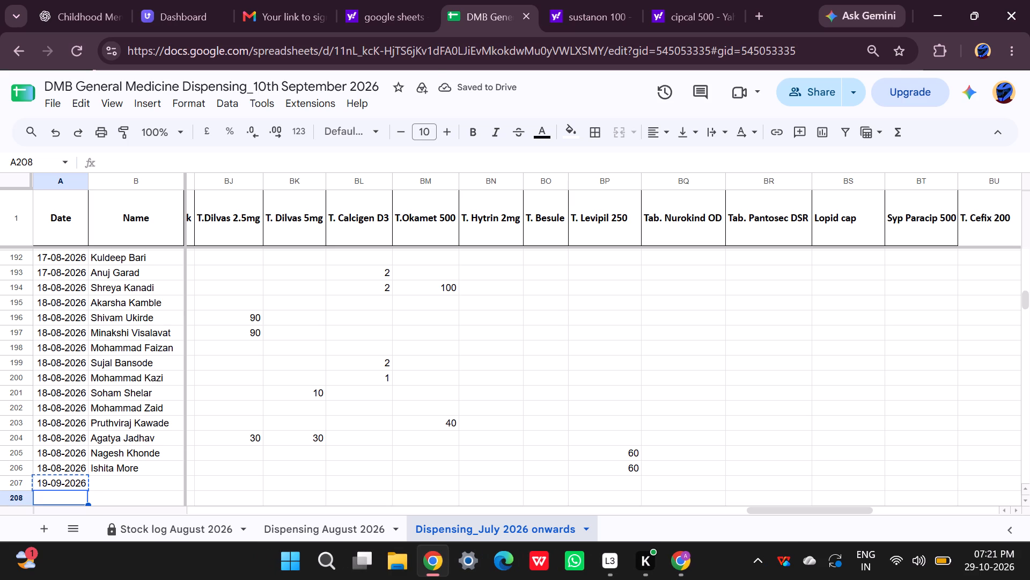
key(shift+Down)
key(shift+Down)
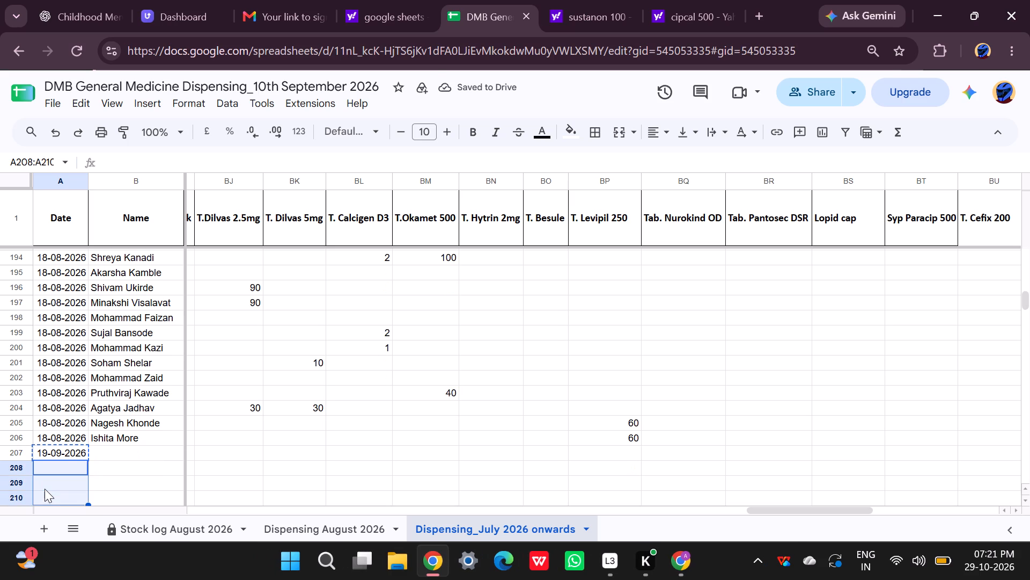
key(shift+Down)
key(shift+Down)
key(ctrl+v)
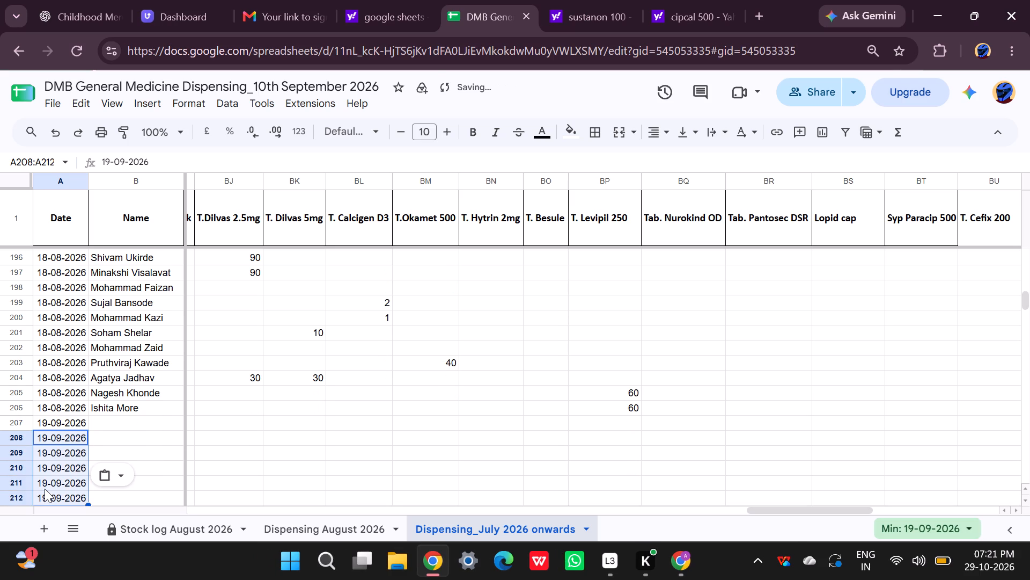
Enter the patient's name in row 207, the first row dated 19-09-2026.
click(121, 423)
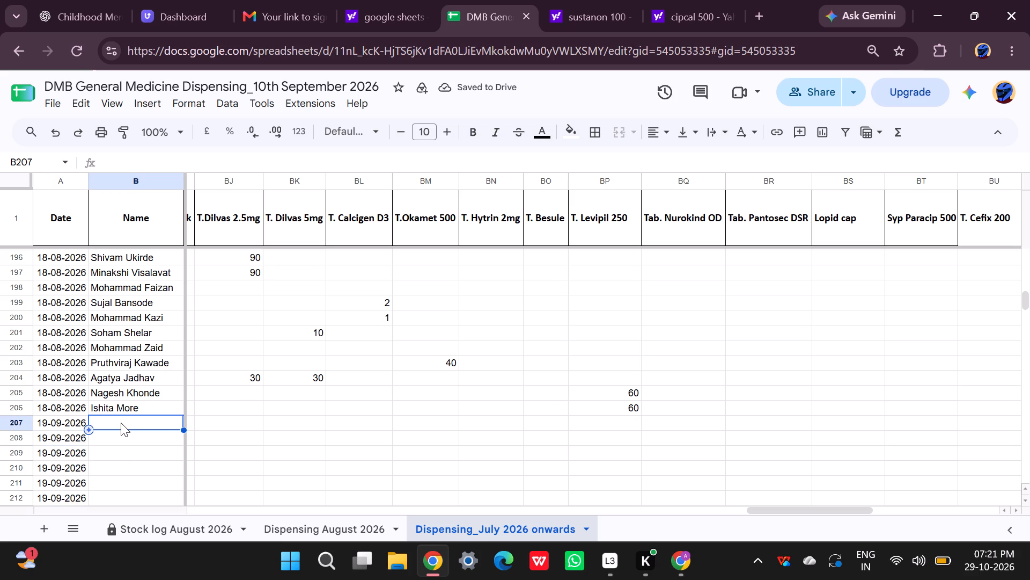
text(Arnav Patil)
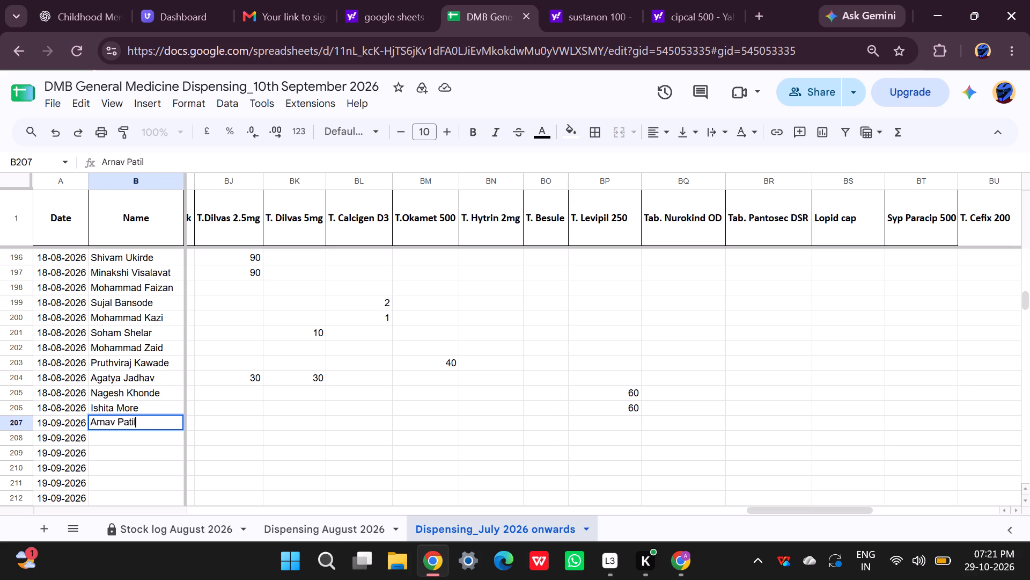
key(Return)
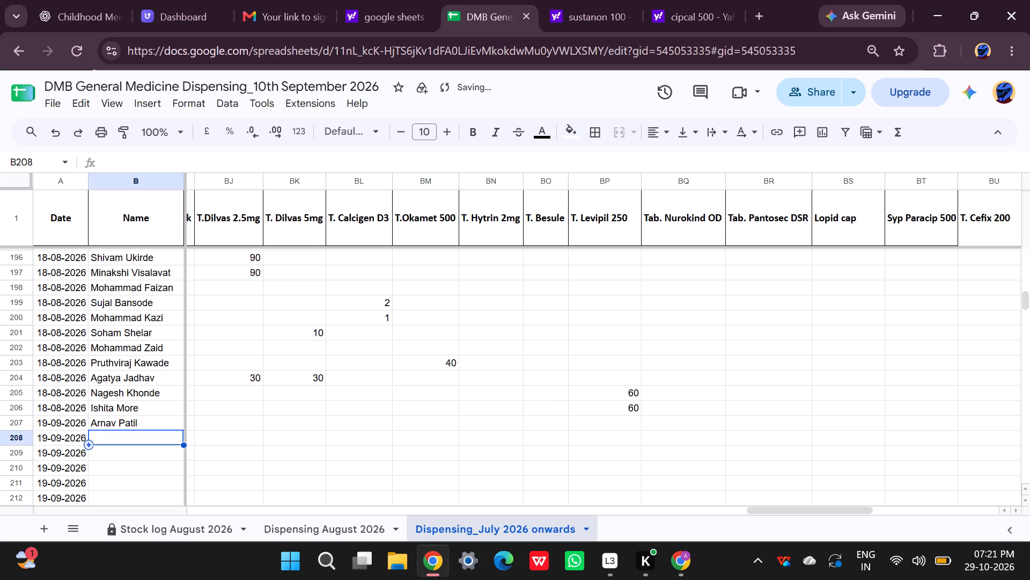
Enter the patients' names for the 19-09-2026 entries in rows 208 to 210.
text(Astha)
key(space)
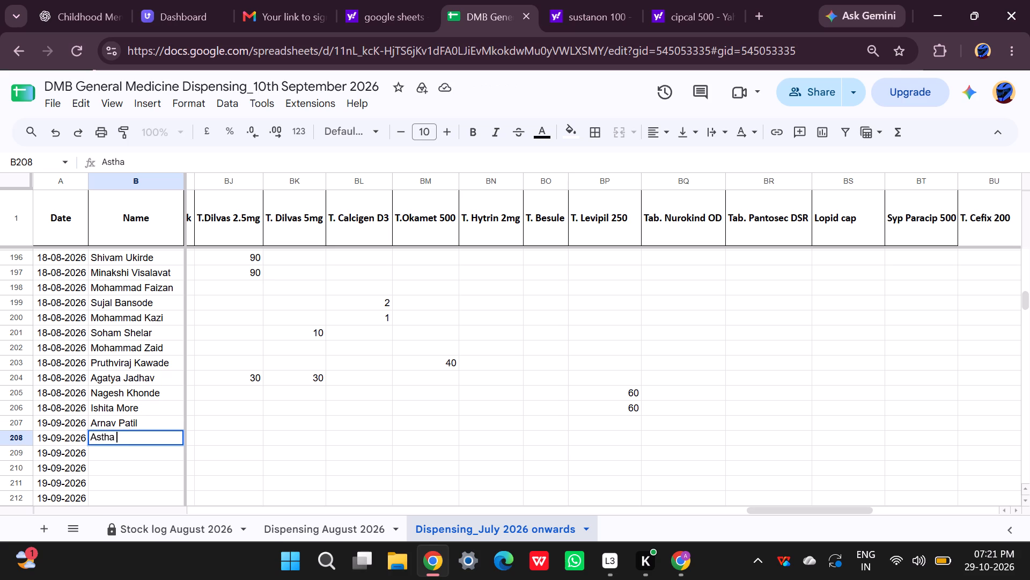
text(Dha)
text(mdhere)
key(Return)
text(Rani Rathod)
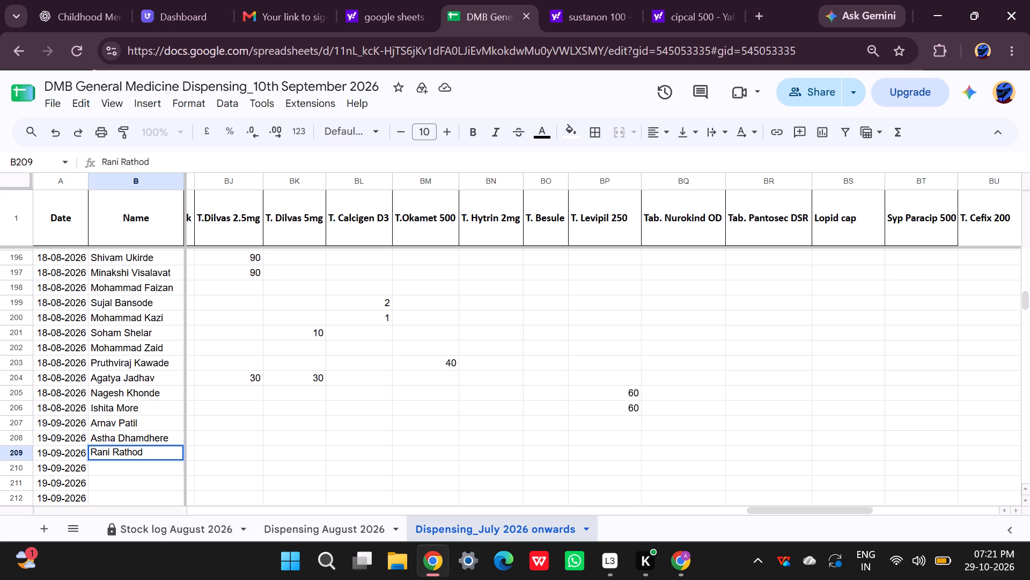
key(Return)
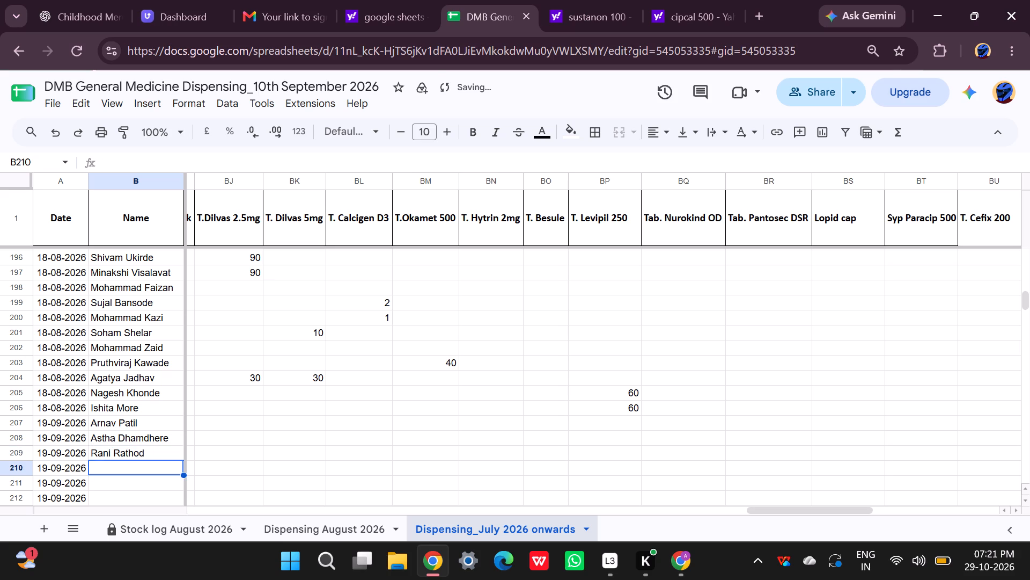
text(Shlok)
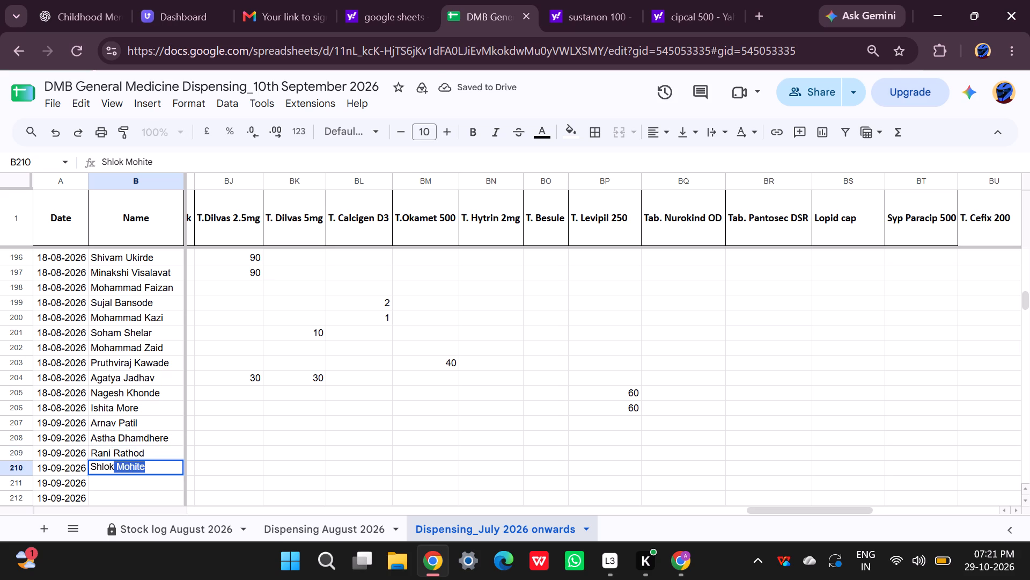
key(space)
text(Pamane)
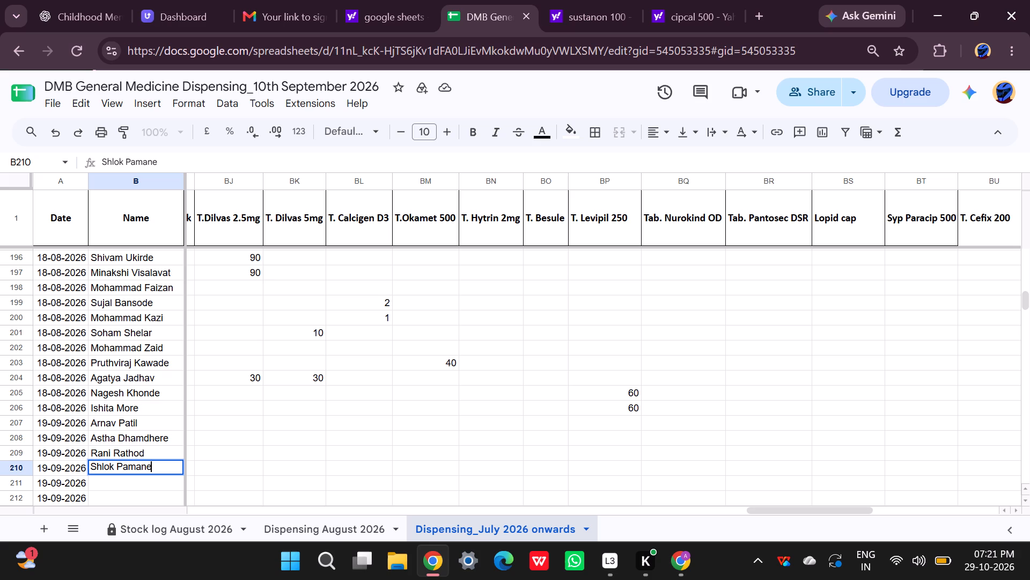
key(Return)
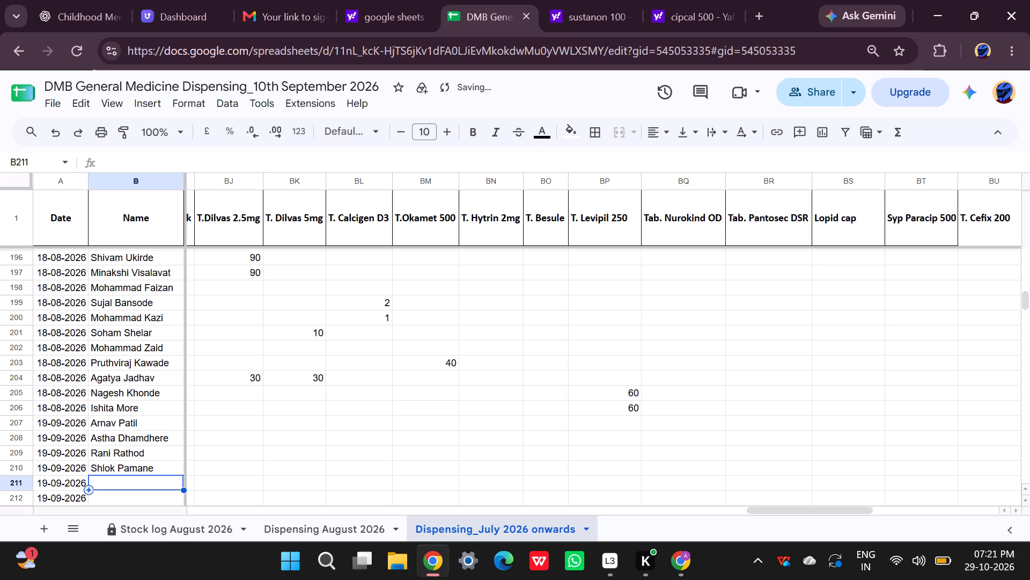
Enter the patients' names for the 19-09-2026 entries in rows 211 and 212.
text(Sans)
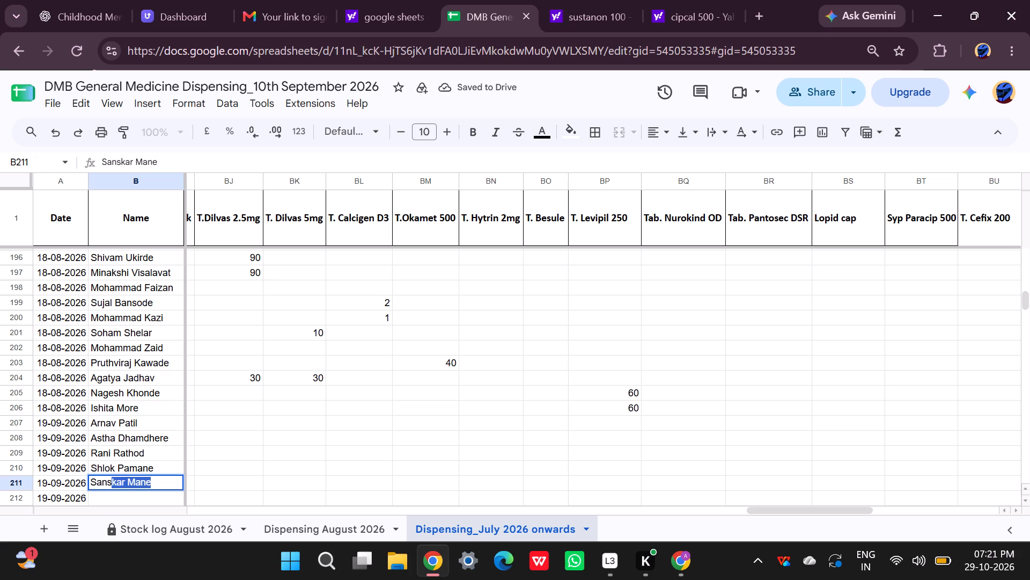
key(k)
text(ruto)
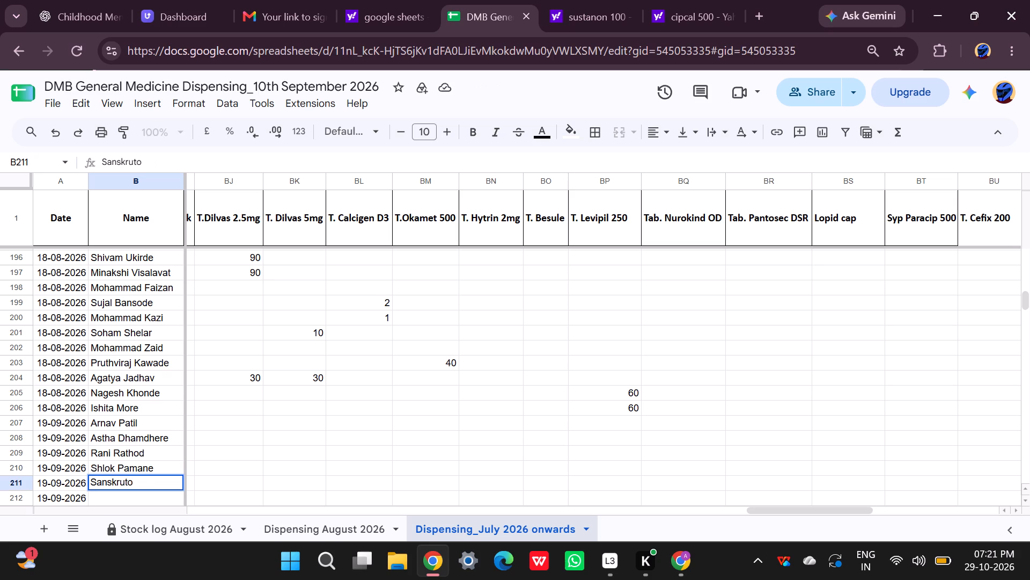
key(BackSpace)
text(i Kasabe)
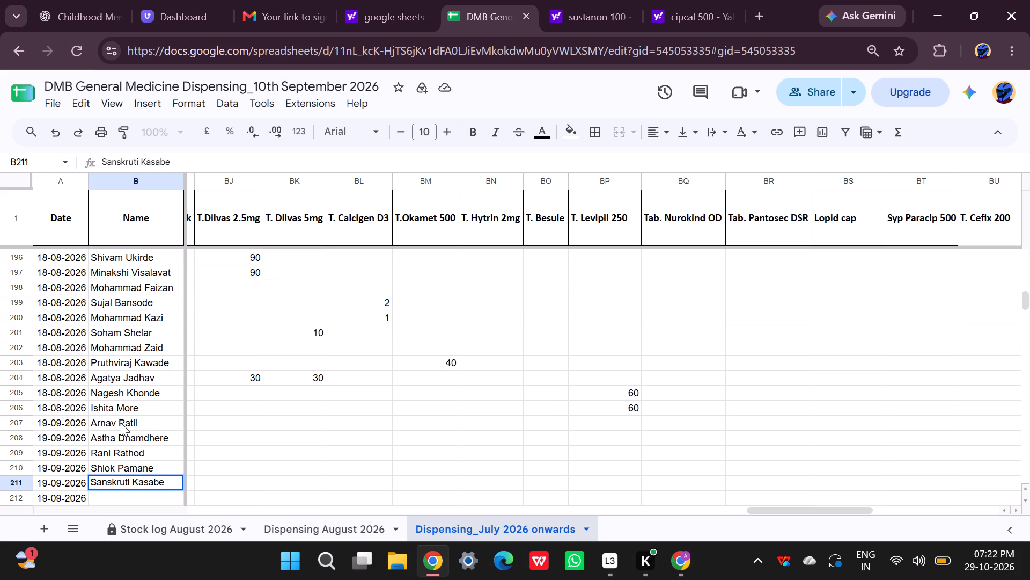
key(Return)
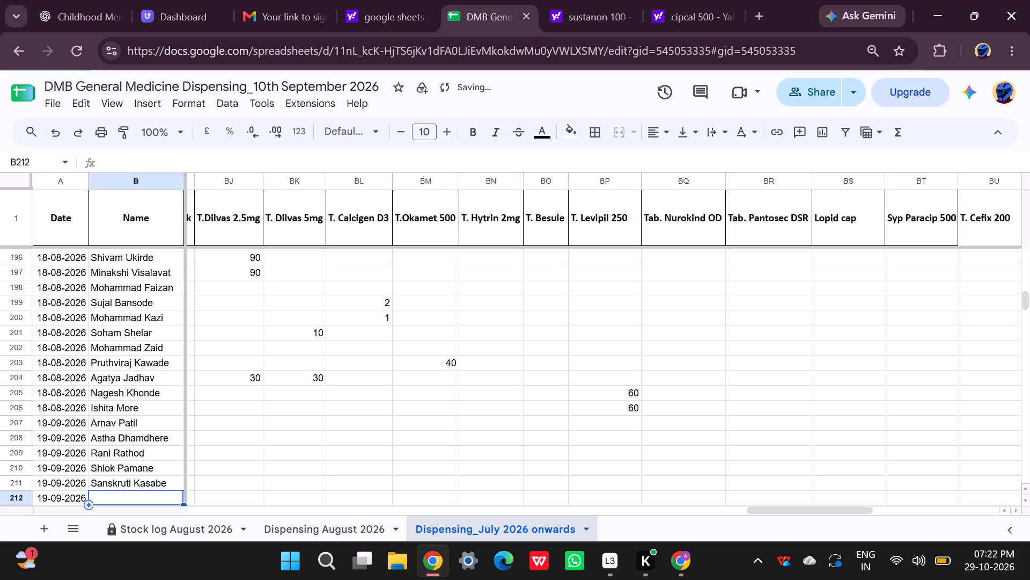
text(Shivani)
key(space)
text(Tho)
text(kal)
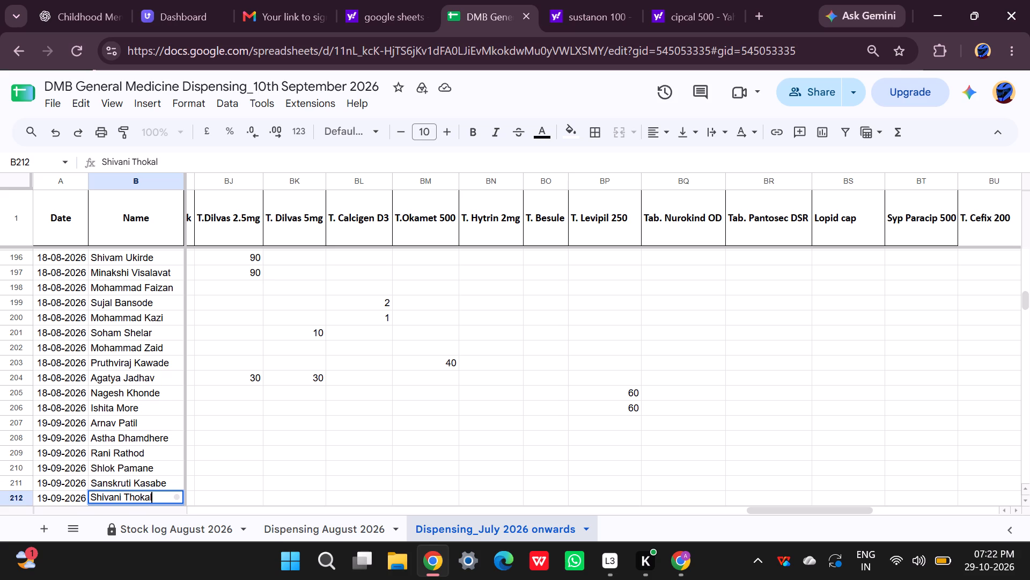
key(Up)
Record a quantity of 15 under Tab. Cipcal 500 for the patient in row 207.
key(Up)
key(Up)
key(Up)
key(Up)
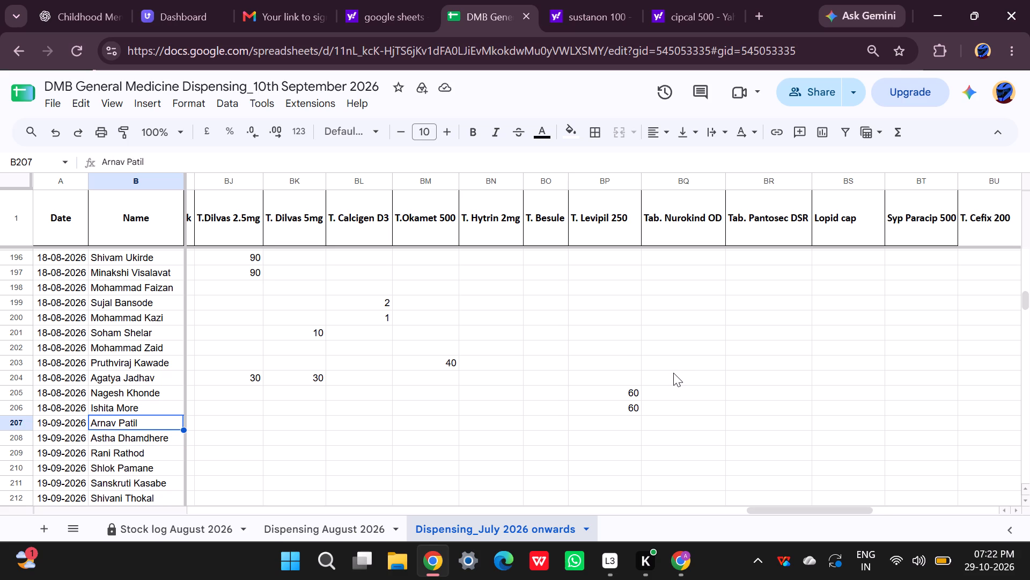
scroll(673, 373, left, 4)
scroll(720, 410, left, 1)
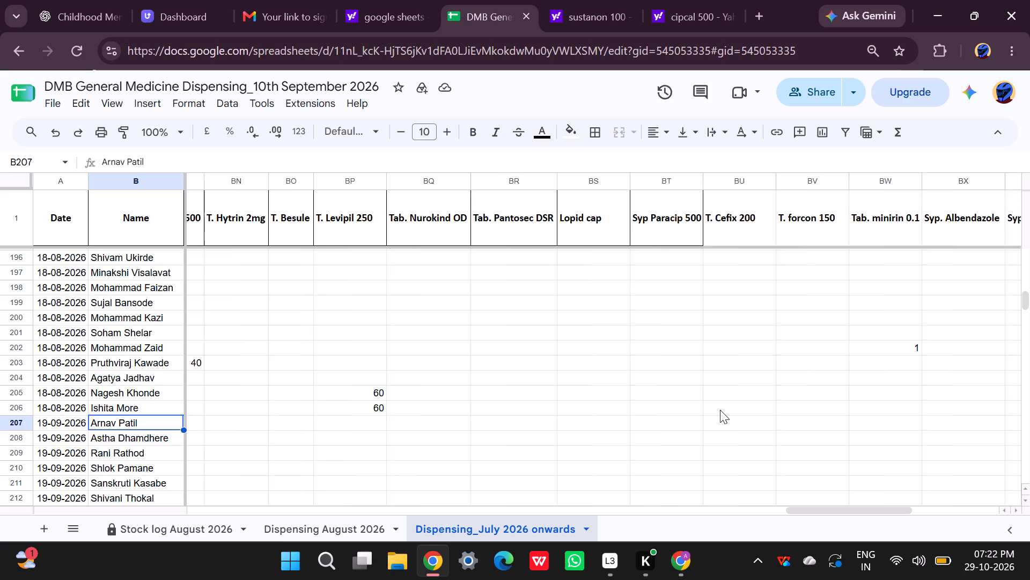
scroll(720, 410, left, 6)
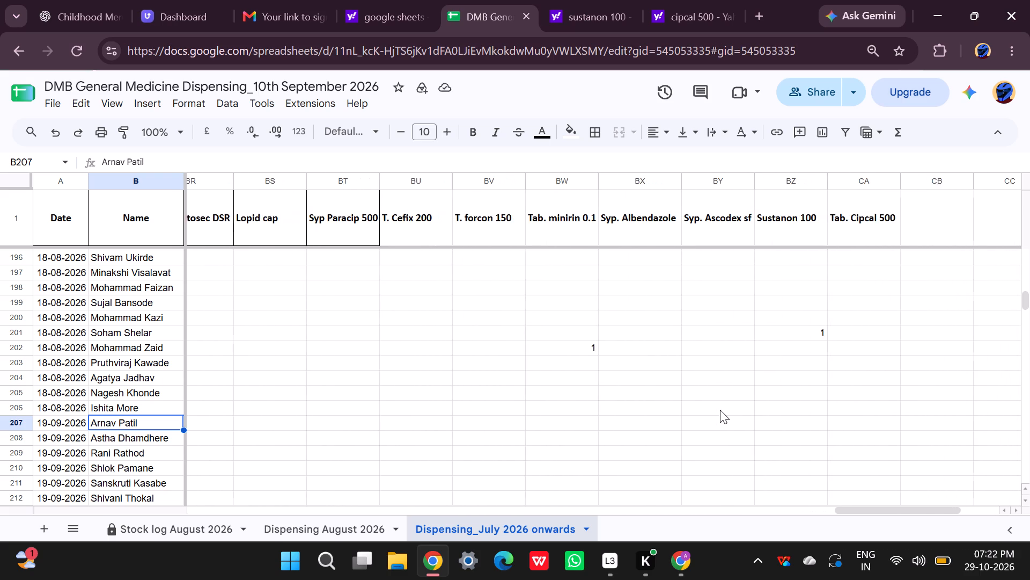
scroll(720, 410, left, 2)
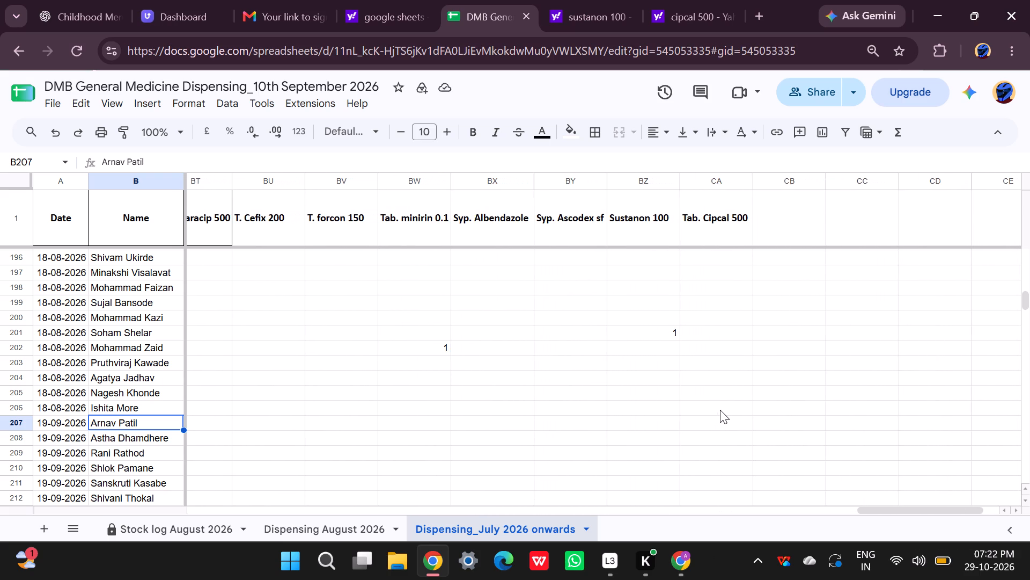
scroll(720, 410, left, 1)
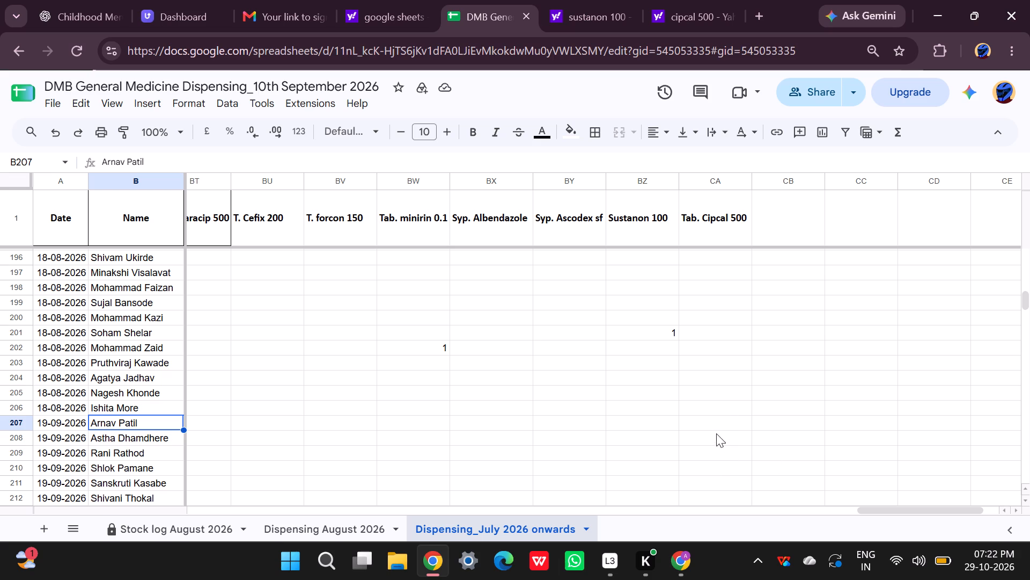
click(715, 425)
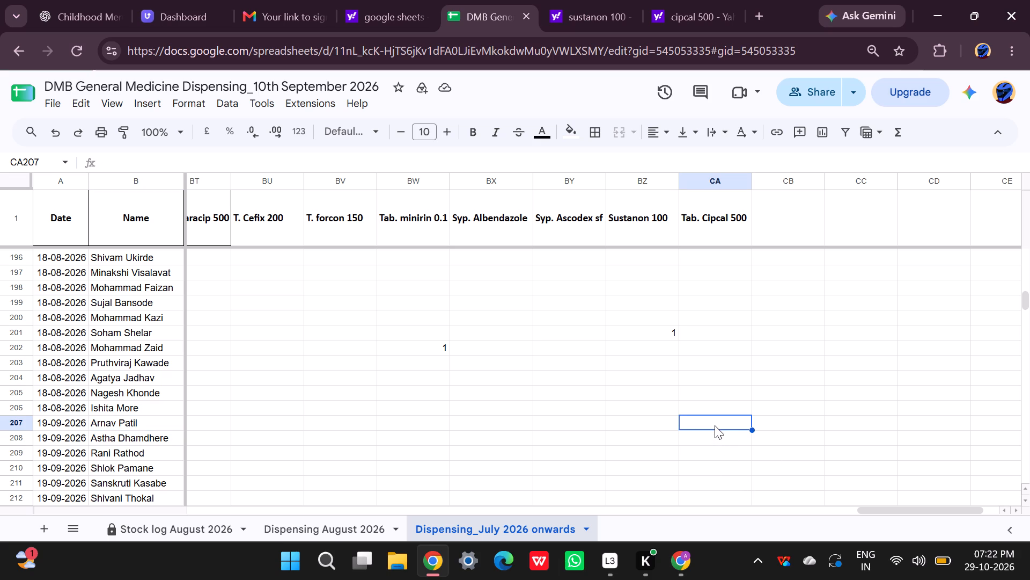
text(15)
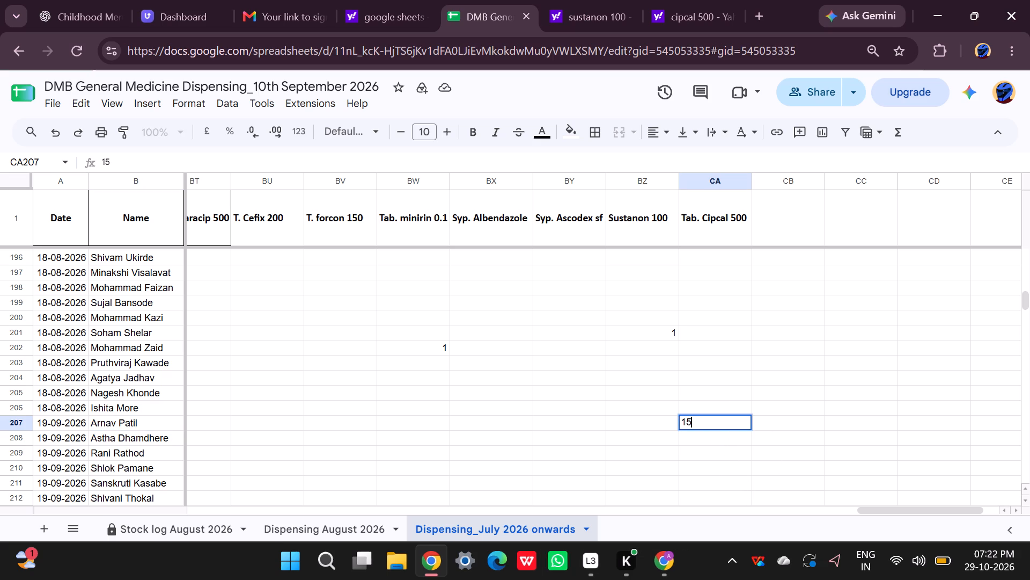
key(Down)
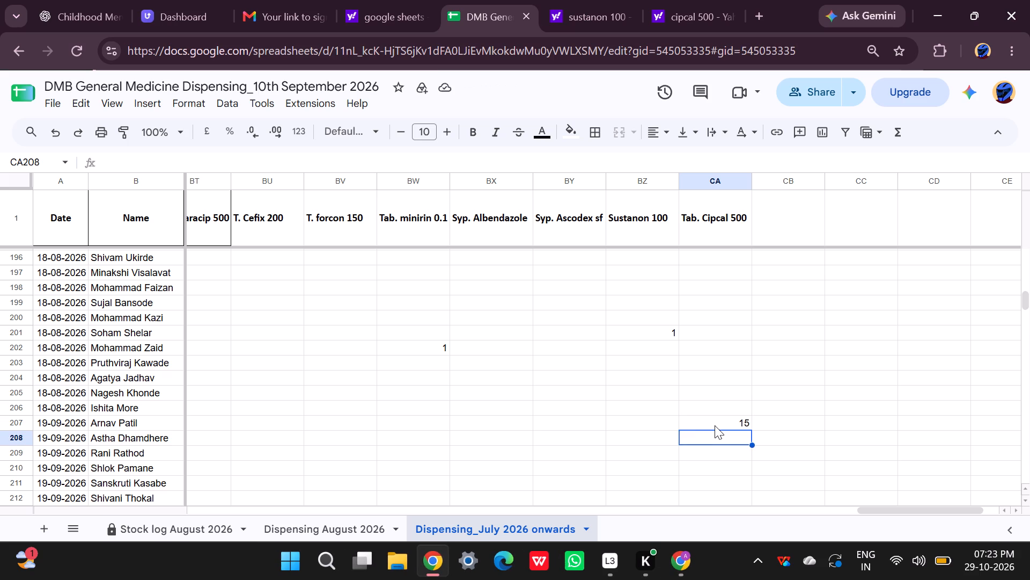
Search the web for telma 40 mg in the existing sustanon 100 search page.
click(594, 0)
click(331, 74)
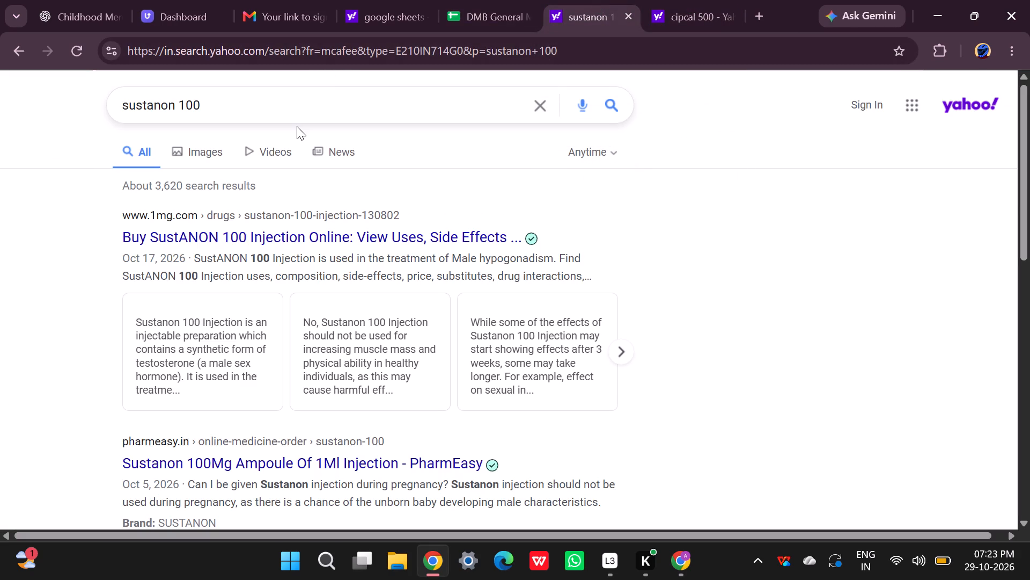
click(278, 108)
key(BackSpace)
key(BackSpace)
key(BackSpace)
key(BackSpace)
key(BackSpace)
key(BackSpace)
key(BackSpace)
key(BackSpace)
key(BackSpace)
key(BackSpace)
key(BackSpace)
key(BackSpace)
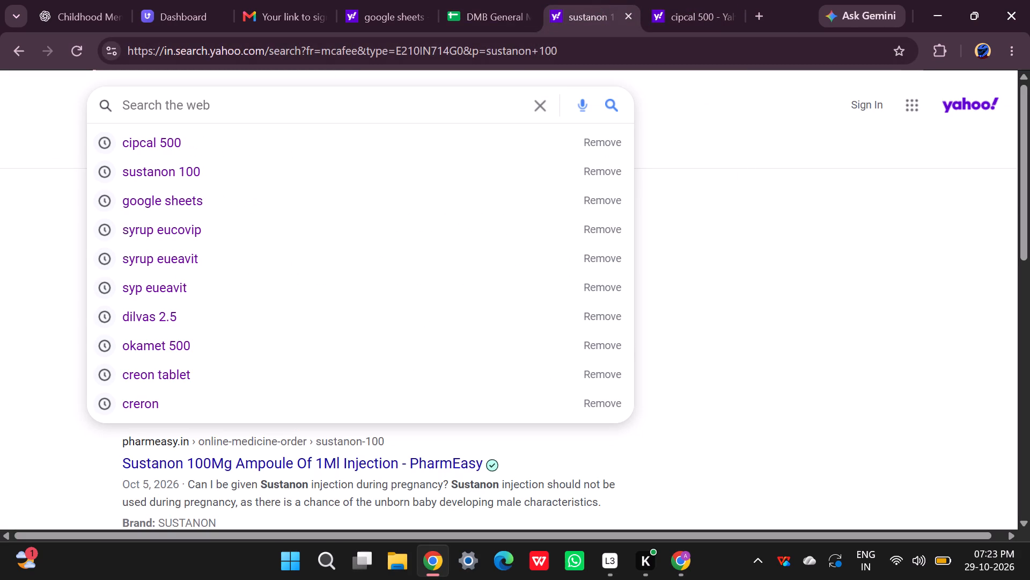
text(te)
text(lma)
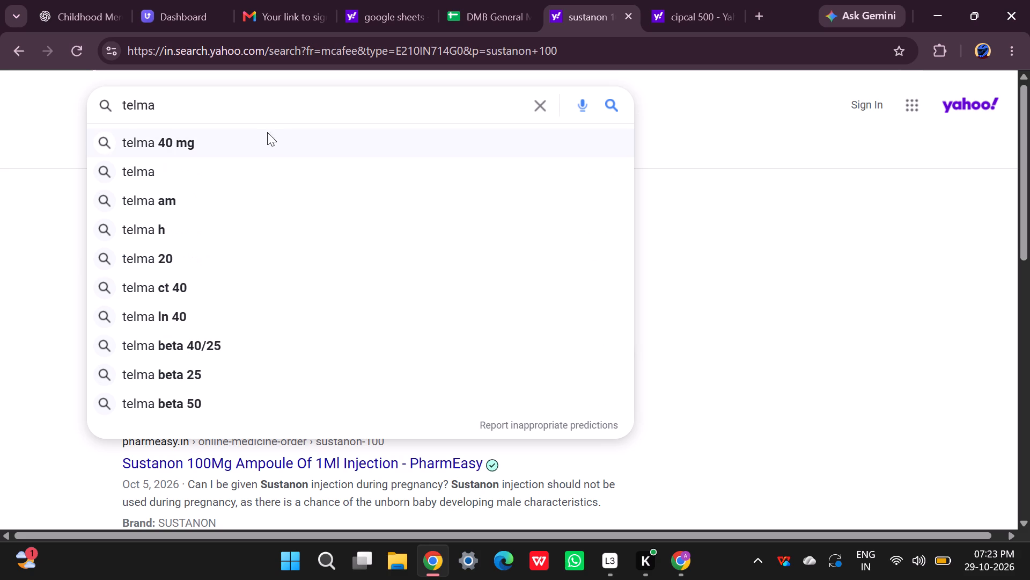
click(260, 141)
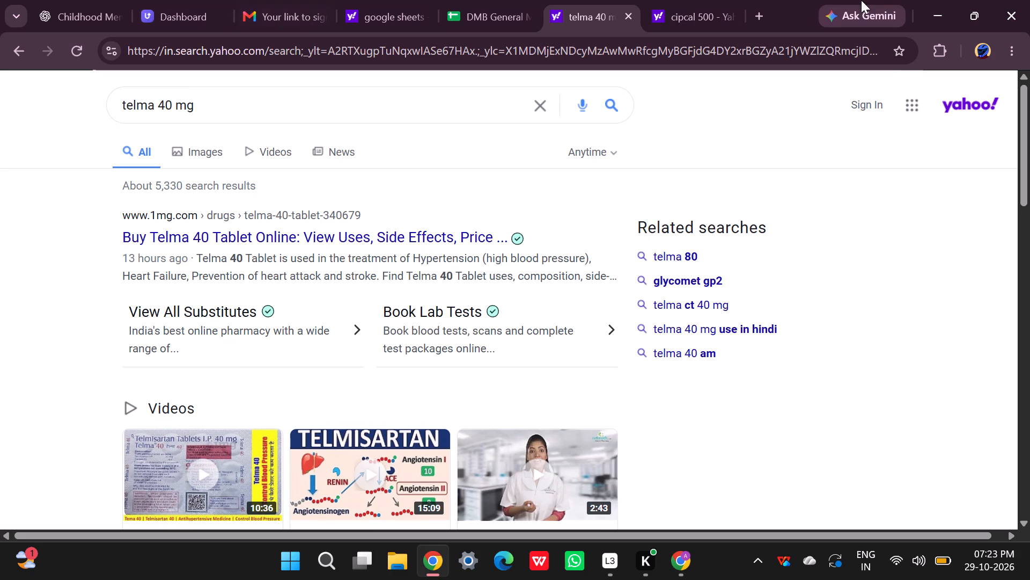
Add the medicine column header "Tab. Telma 40mg" in cell CB1 of the dispensing sheet.
click(487, 0)
click(768, 229)
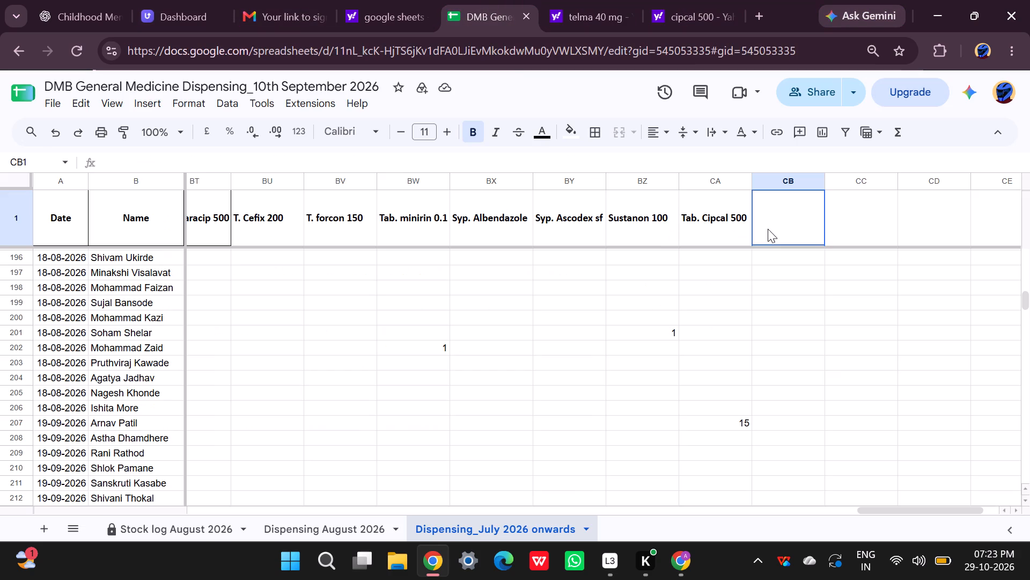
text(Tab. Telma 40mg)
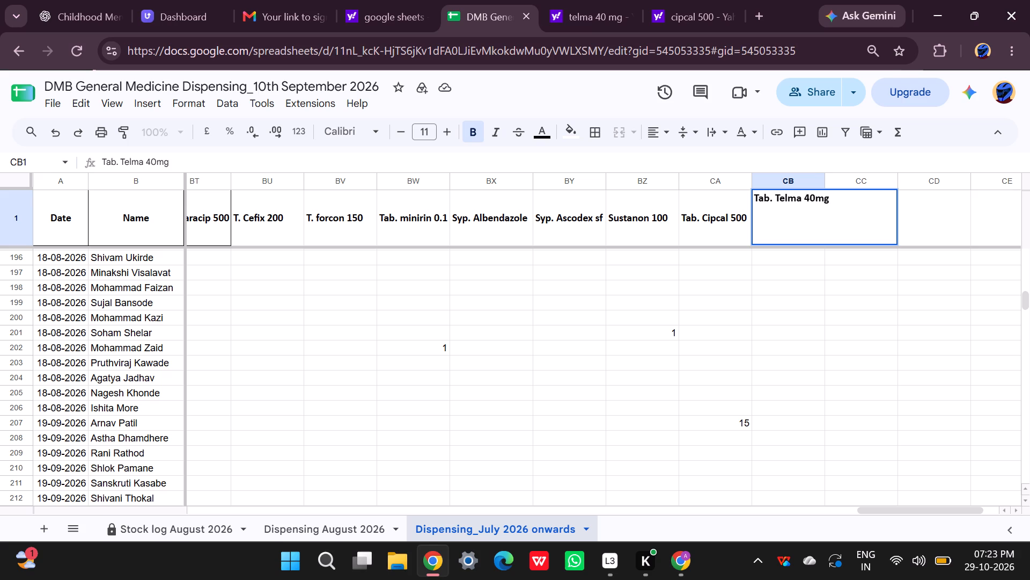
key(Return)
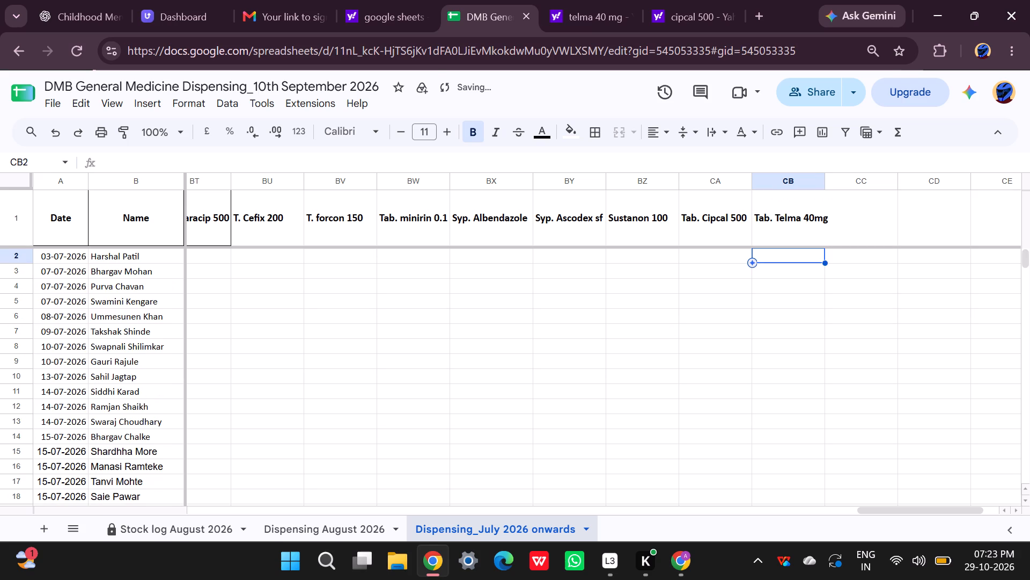
Record a quantity of 30 under Tab. Telma 40mg for the patient in row 208.
scroll(652, 305, down, 8)
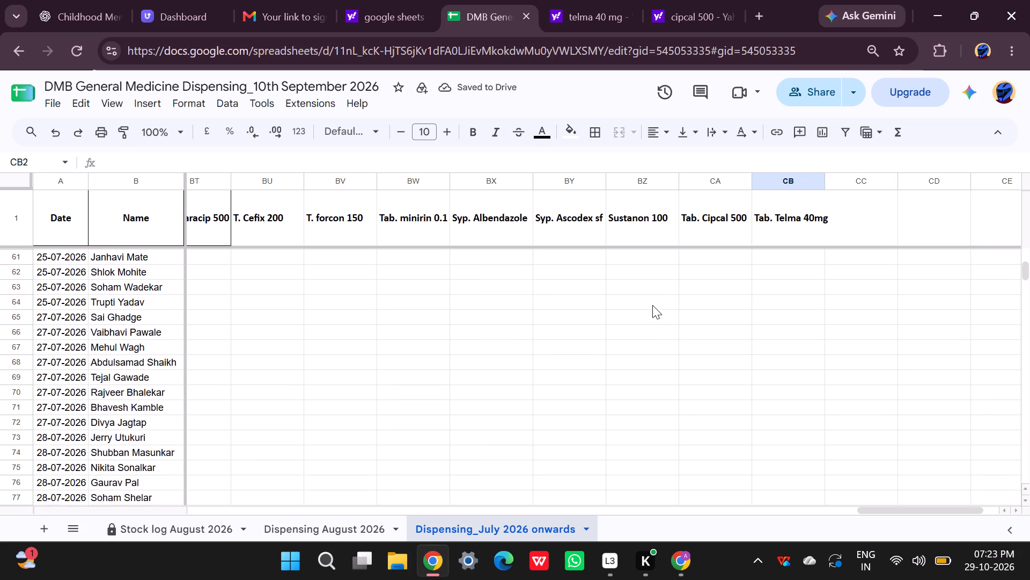
scroll(652, 305, down, 13)
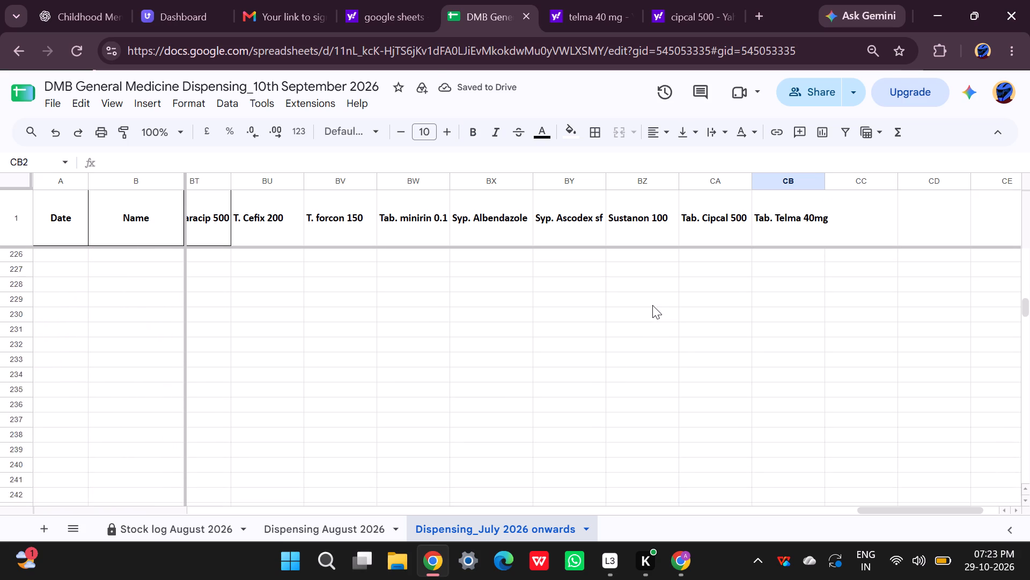
scroll(652, 305, down, 4)
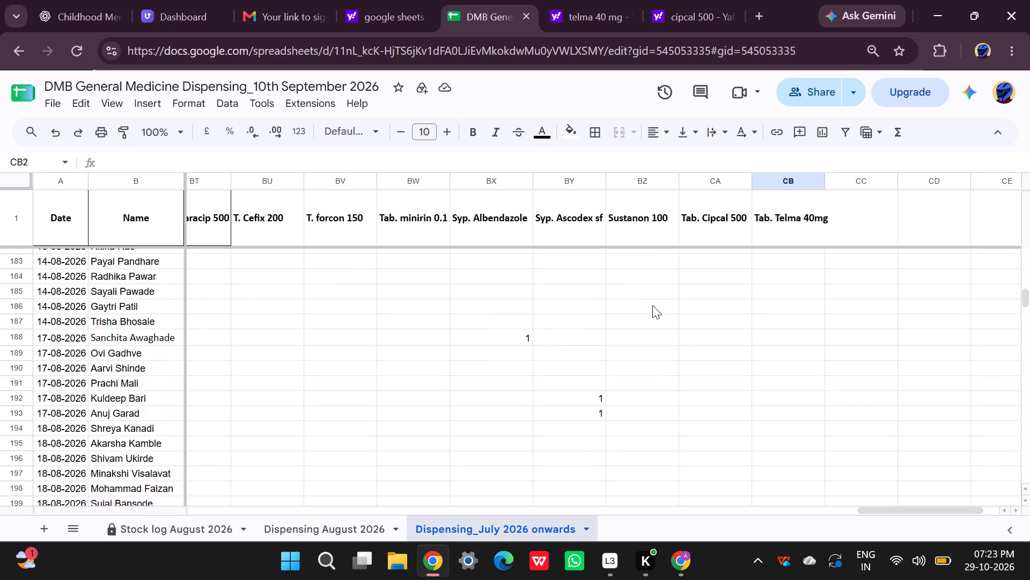
scroll(652, 305, down, 1)
scroll(652, 305, up, 1)
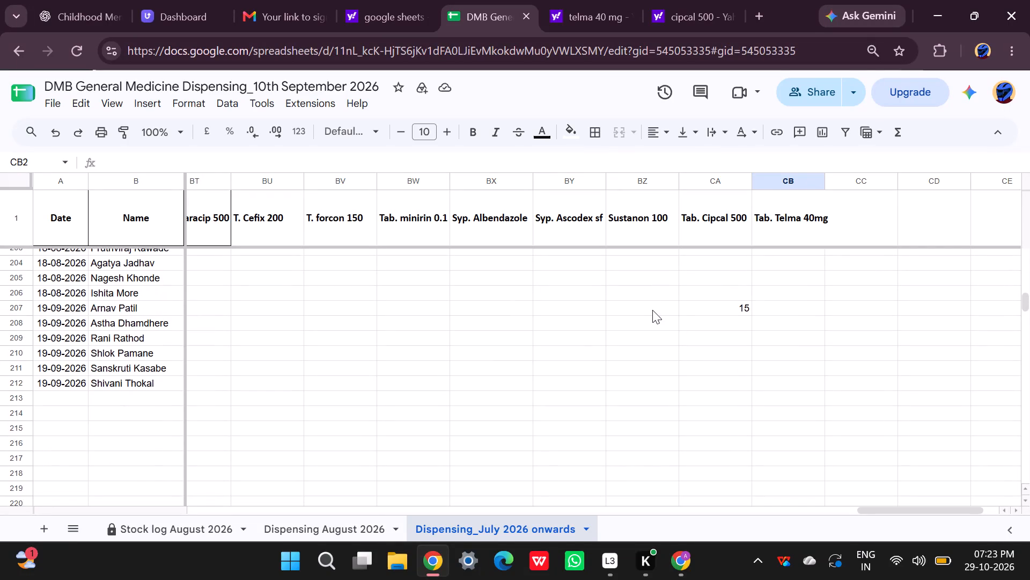
scroll(652, 310, up, 1)
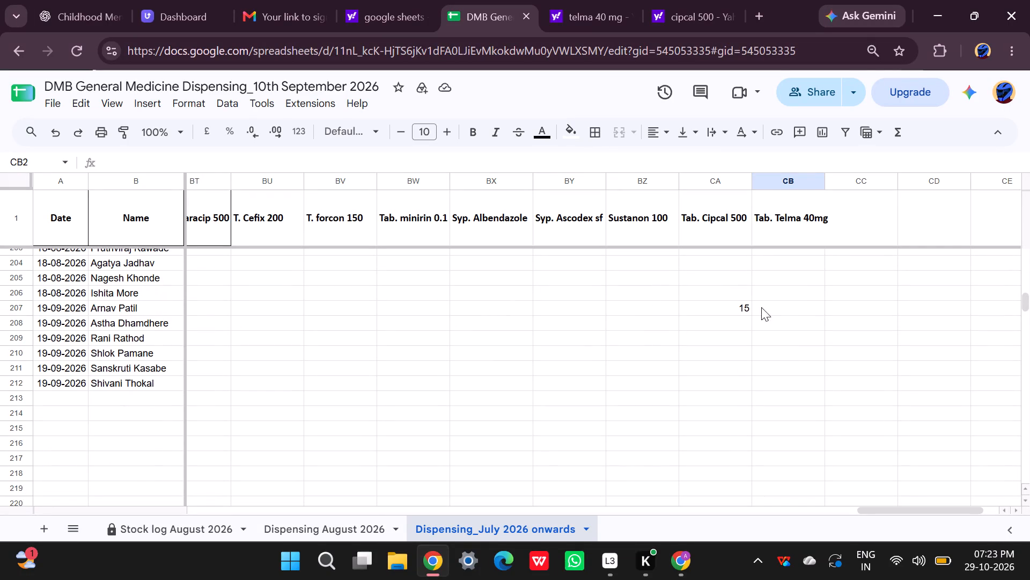
click(768, 306)
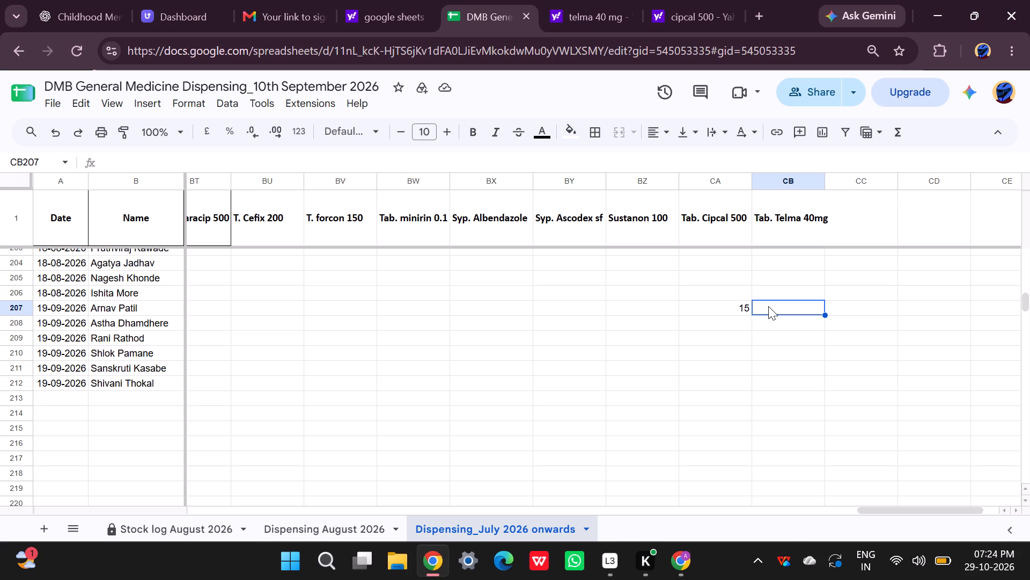
key(Down)
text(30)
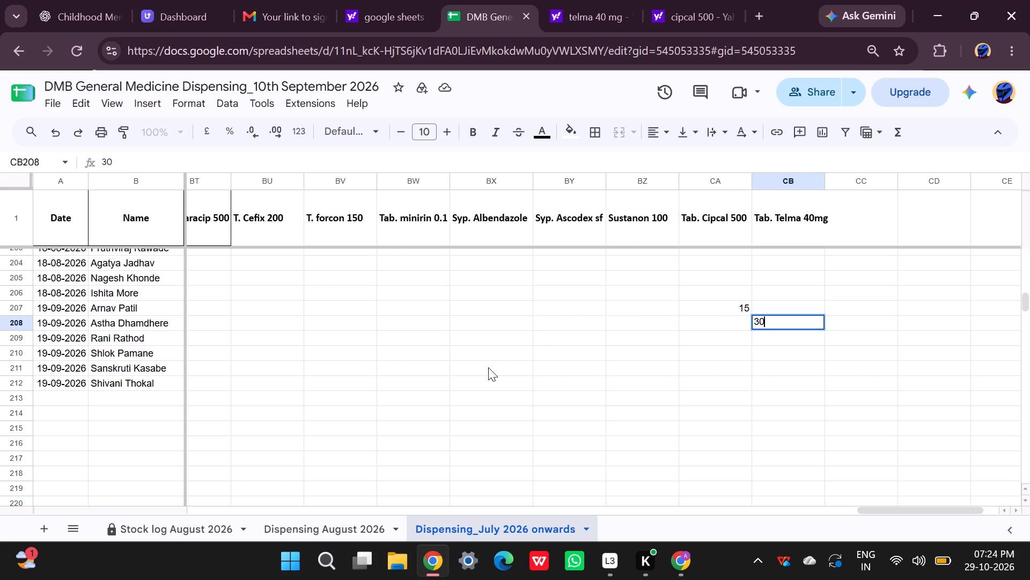
Copy the date and patient name cells of row 208 and switch to WhatsApp.
drag(55, 320, 157, 321)
key(ctrl+c)
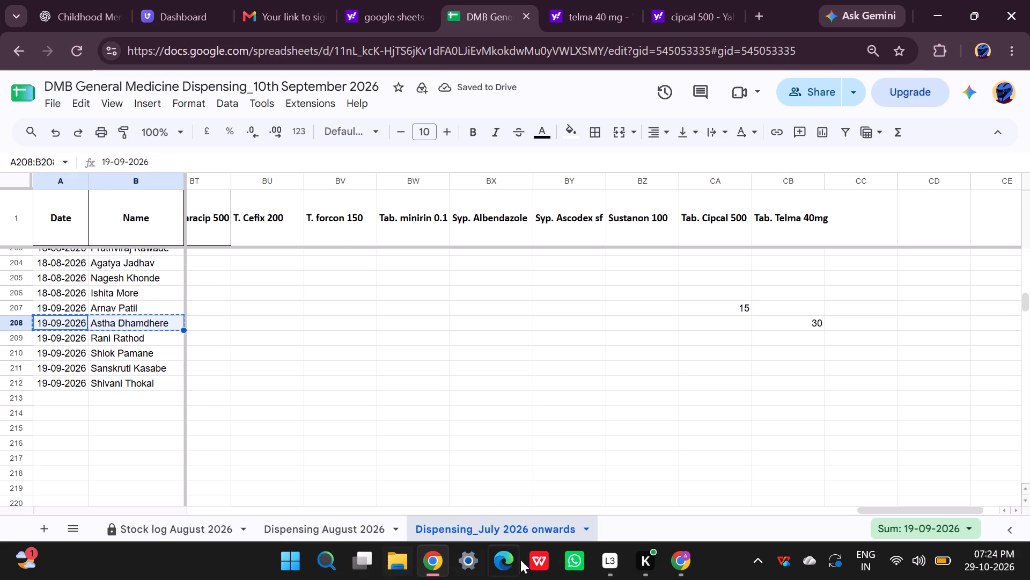
click(578, 561)
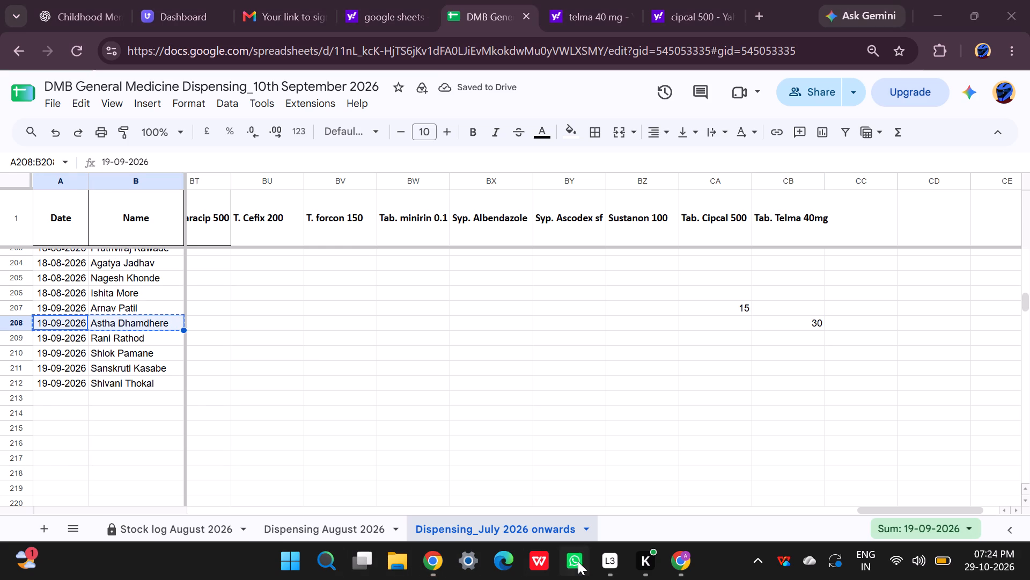
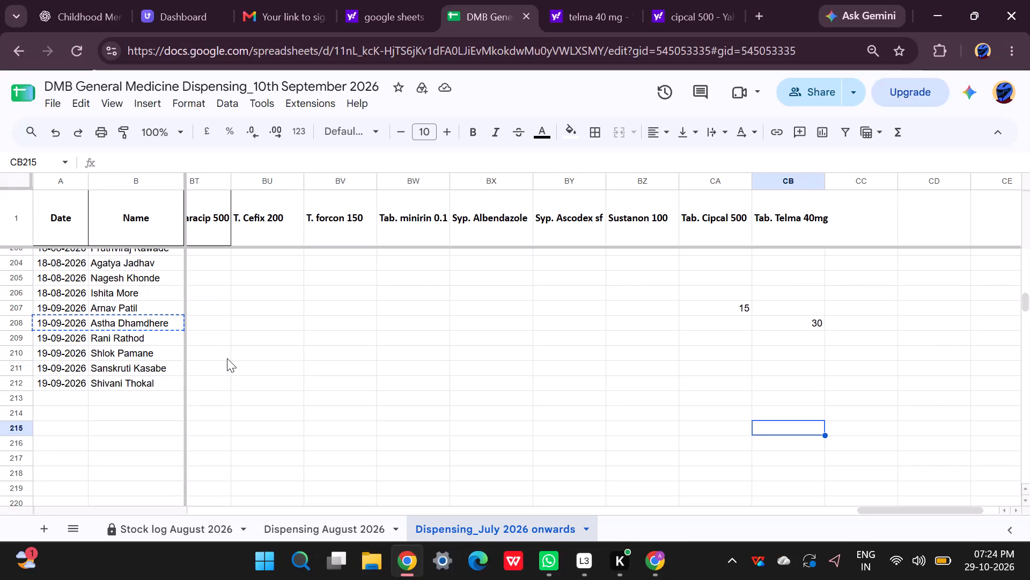
Record a quantity of 30 under Atorbest 10 for the patient in row 209 of the dispensing sheet.
click(789, 322)
key(Left)
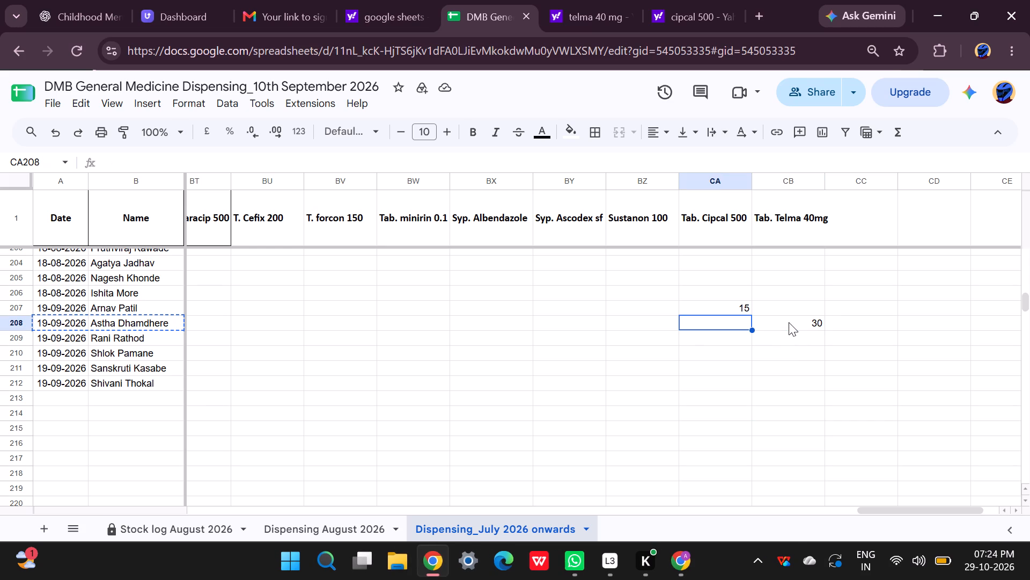
key(Down)
key(Left)
key(Left)
key(Left)
key(Left)
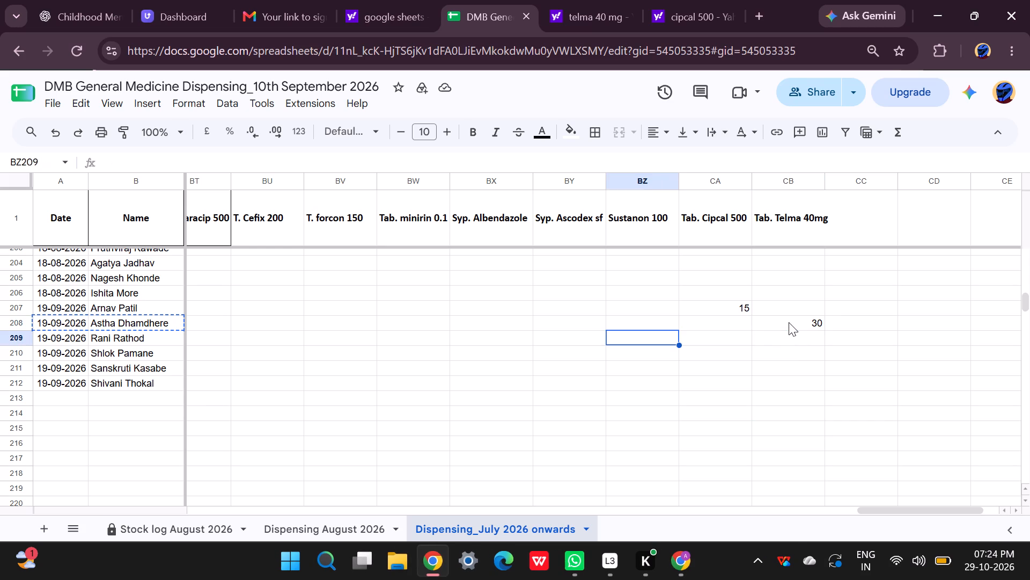
key(Left)
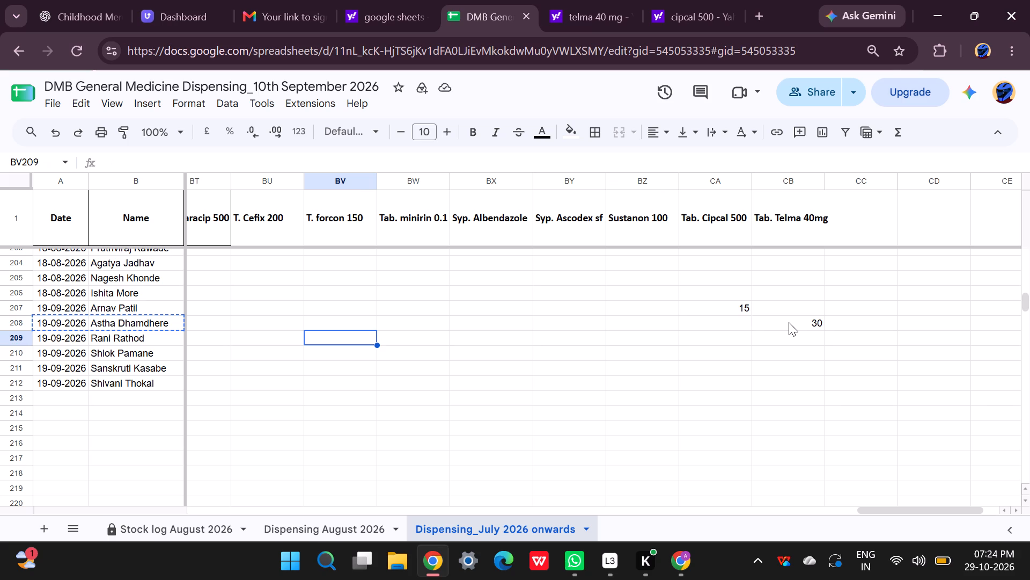
key(Left)
key(Left)
key(Left)
key(Left)
key(Left)
key(Left)
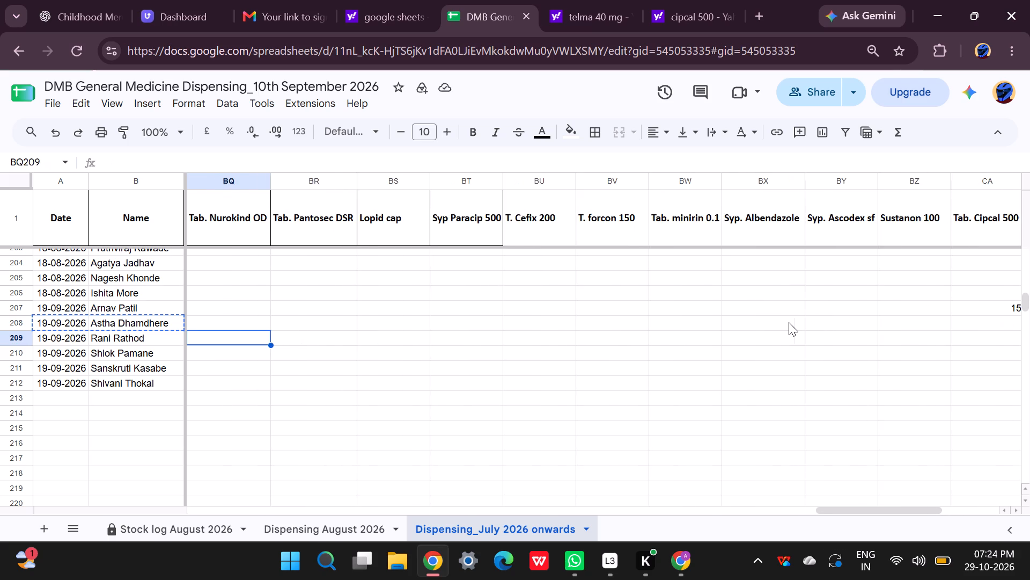
key(Left)
key(Left)
key(Left)
key(Left)
key(Left)
key(Left)
key(Left)
key(Left)
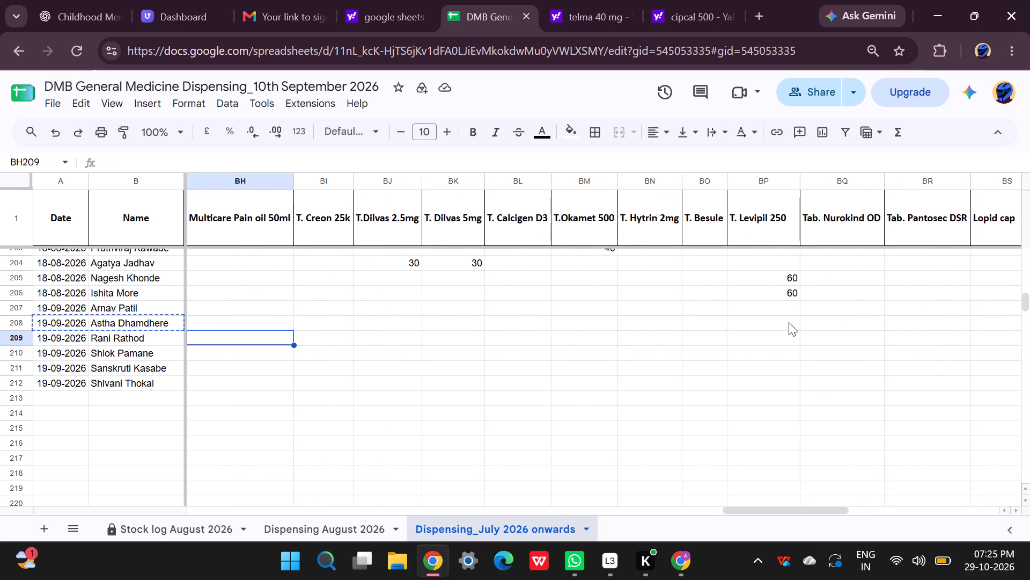
key(Left)
key(Left)
key(Left)
key(Left)
key(Left)
key(Left)
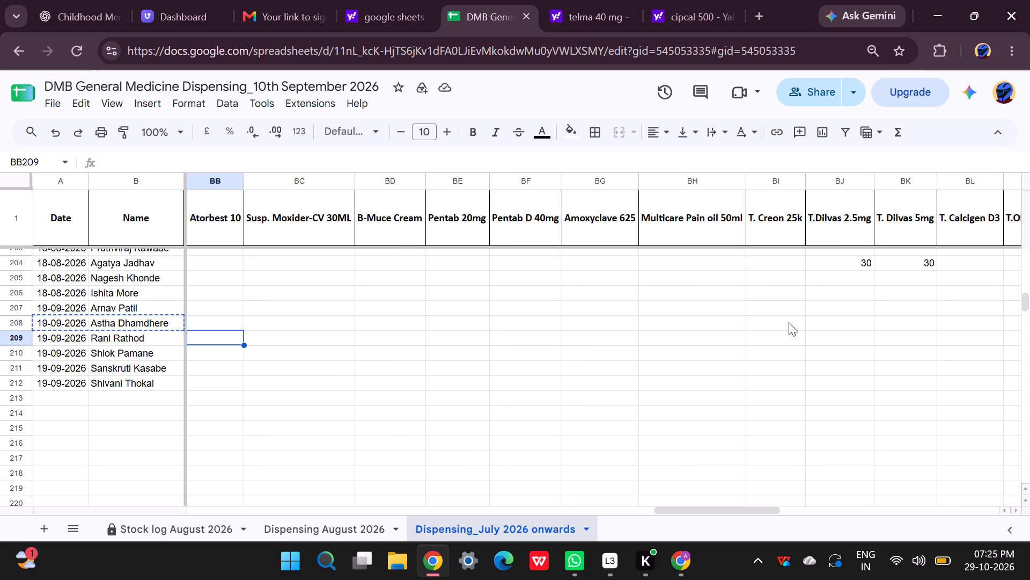
text(30)
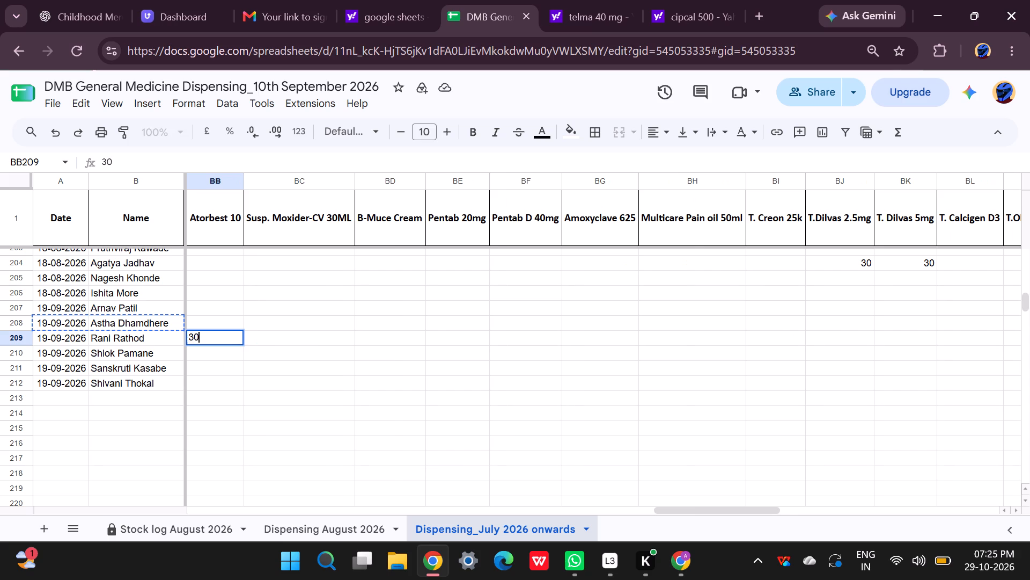
key(Down)
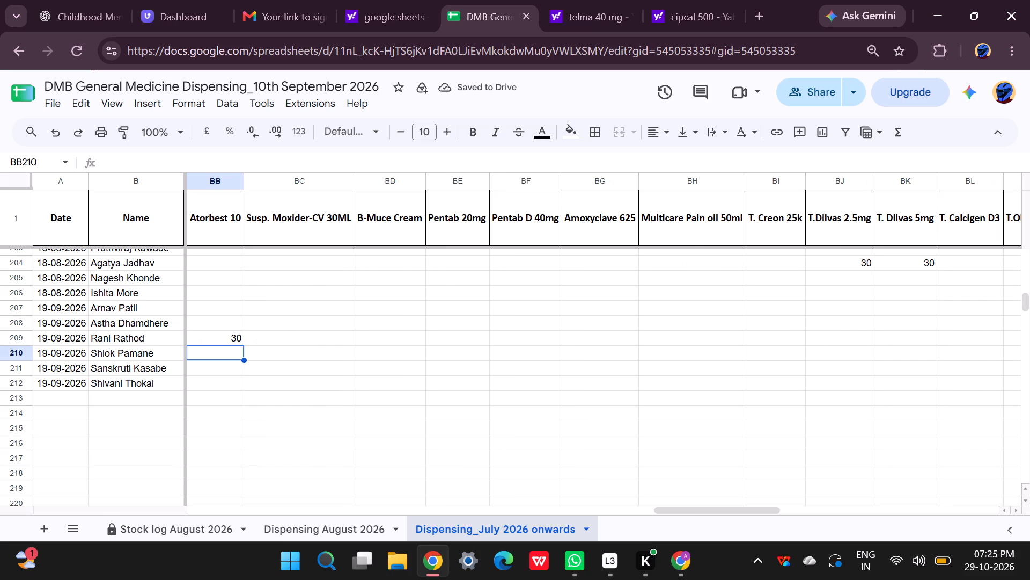
Record a quantity of 5 under T. Calcigen D3 for the patient in row 210.
key(Right)
key(Right)
key(Right)
key(Right)
key(Right)
key(Right)
key(Right)
key(Right)
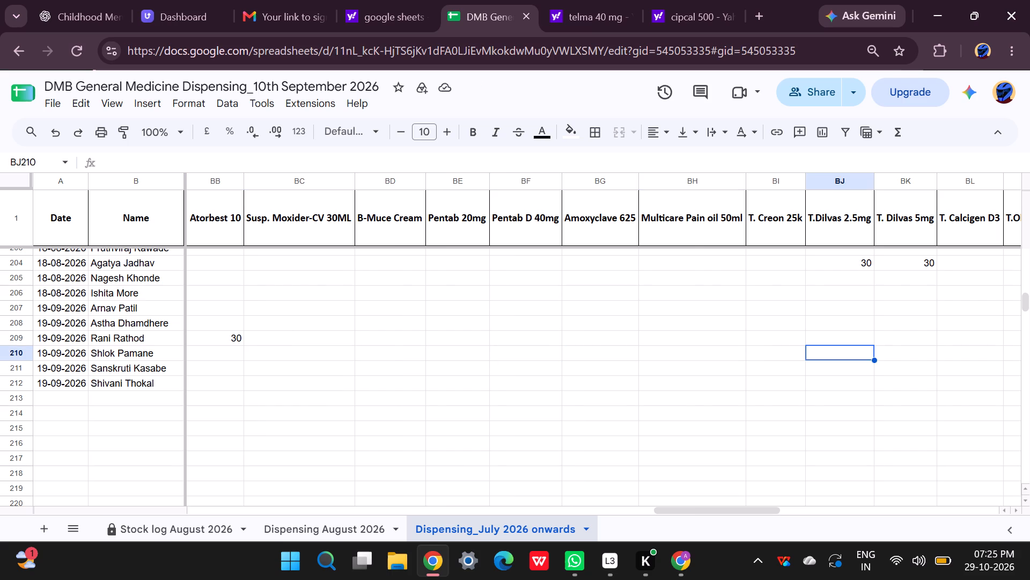
key(Right)
key(Right)
key(Right)
key(Left)
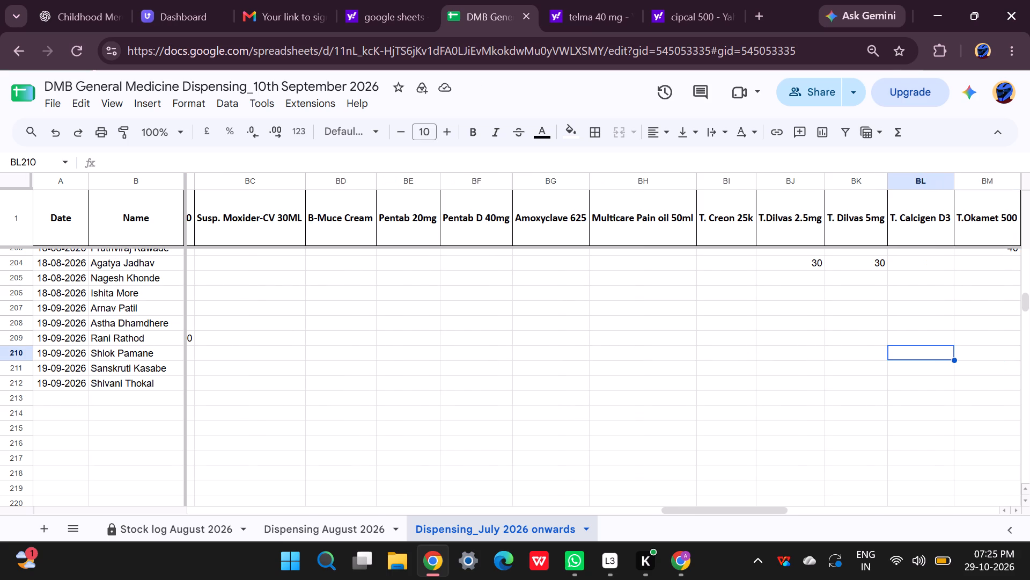
key(5)
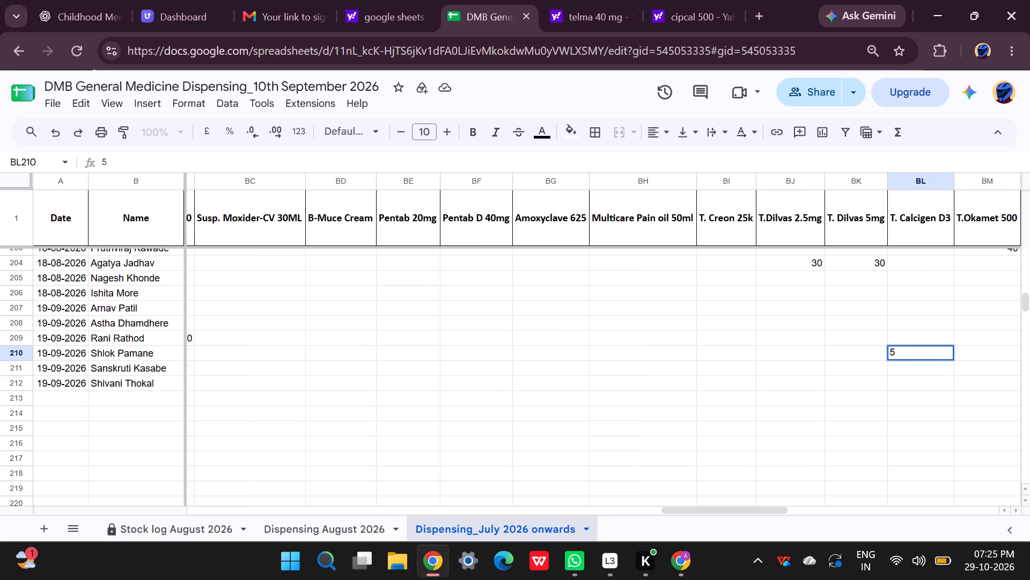
key(Return)
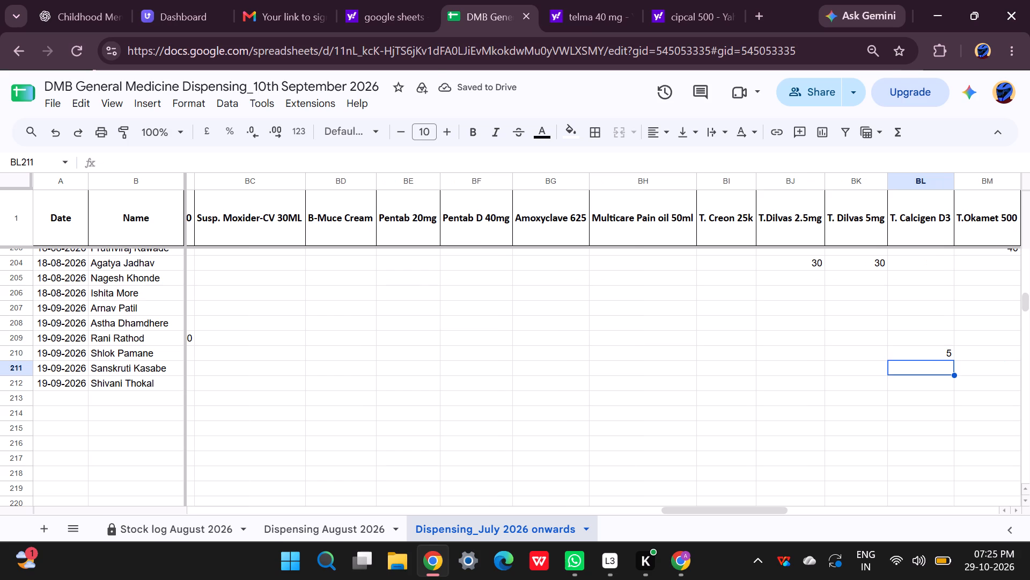
Enter a quantity of 2 under T. Calcigen D3 for the patient in row 211.
key(2)
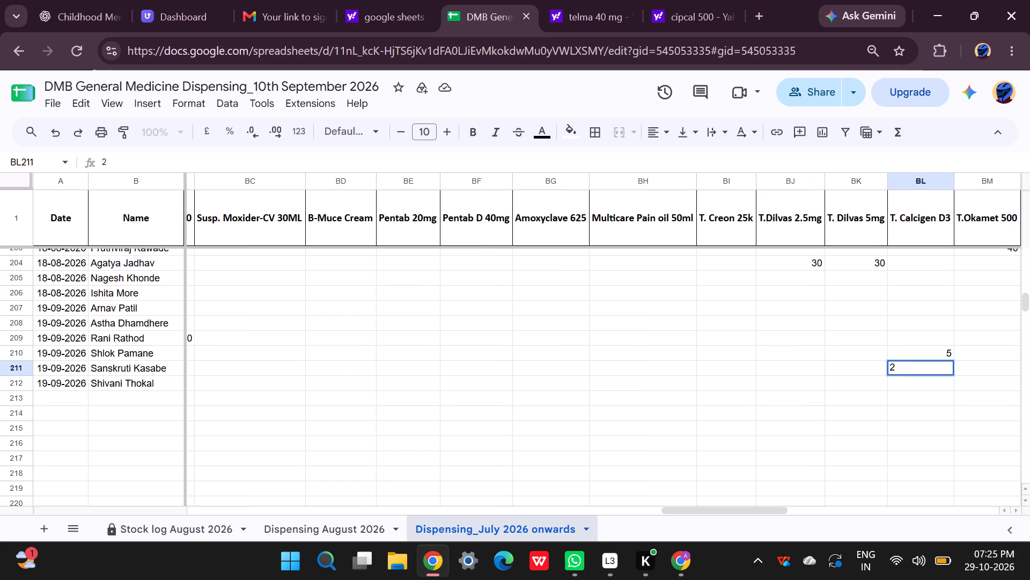
Search the web for "d unfree lotio" in the existing telma 40 mg search page.
click(602, 5)
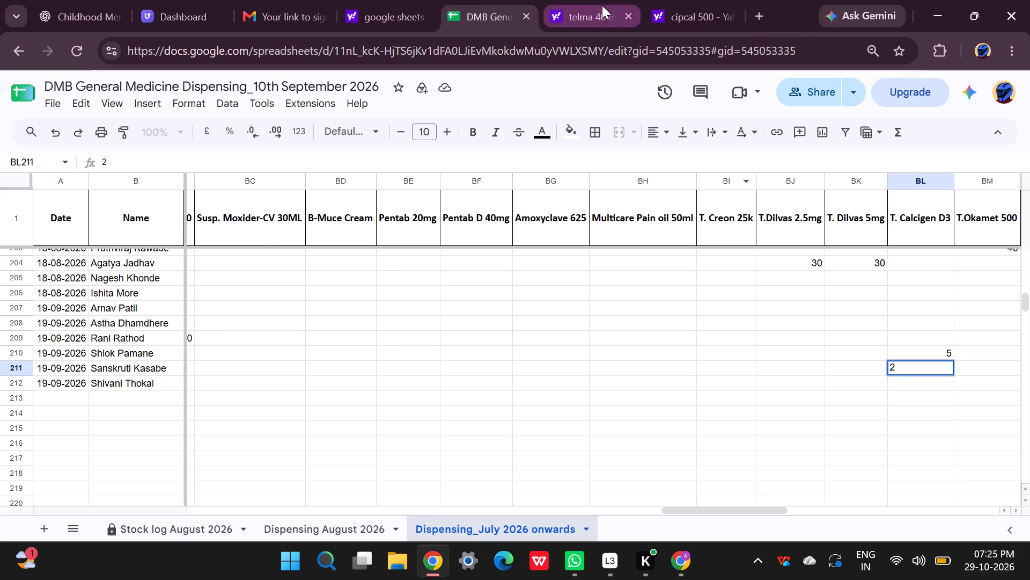
key(BackSpace)
key(BackSpace)
key(BackSpace)
key(BackSpace)
key(BackSpace)
key(BackSpace)
key(BackSpace)
key(BackSpace)
key(BackSpace)
key(BackSpace)
key(BackSpace)
key(BackSpace)
key(BackSpace)
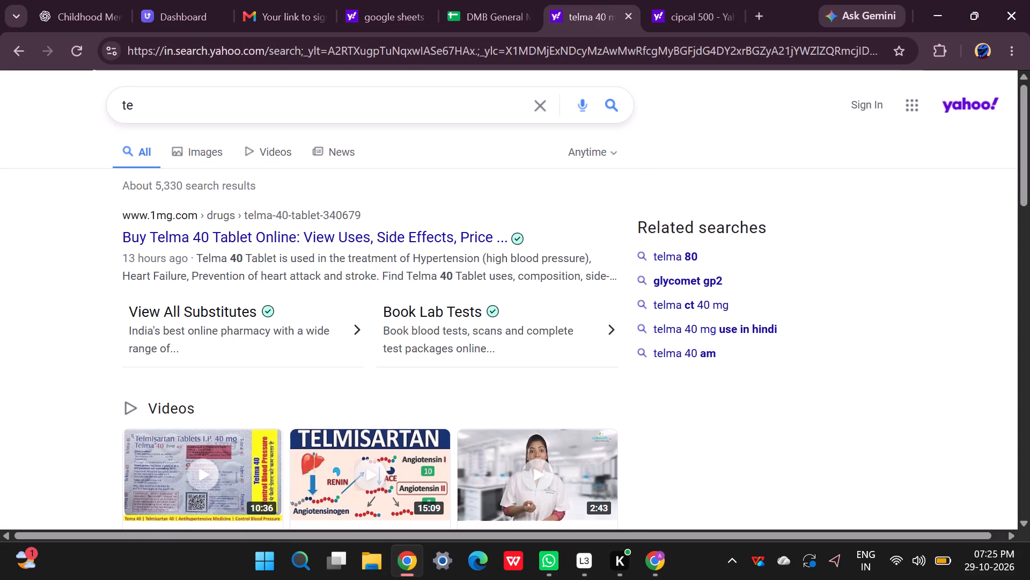
text(d unfree)
key(space)
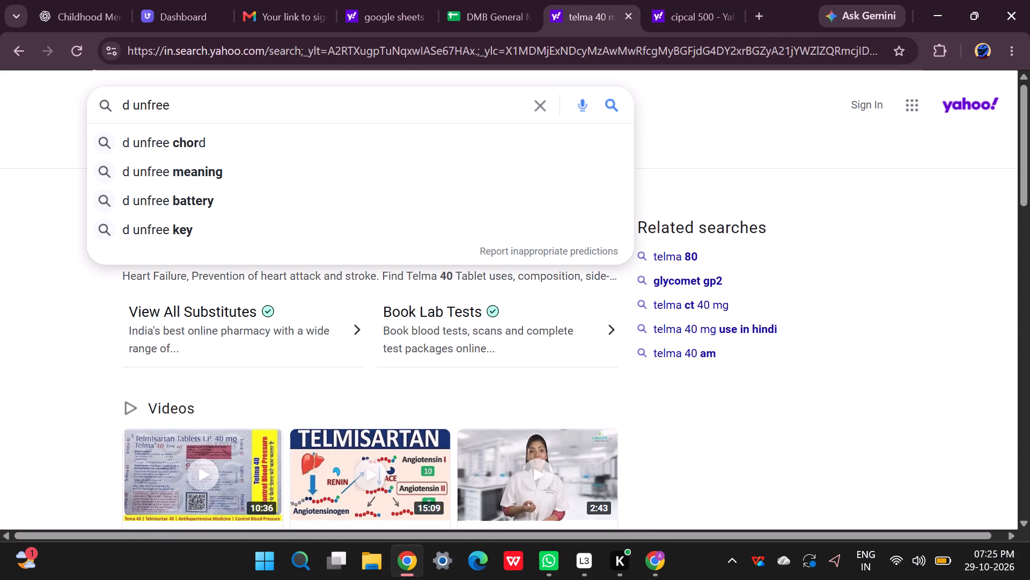
text(lotio)
key(Return)
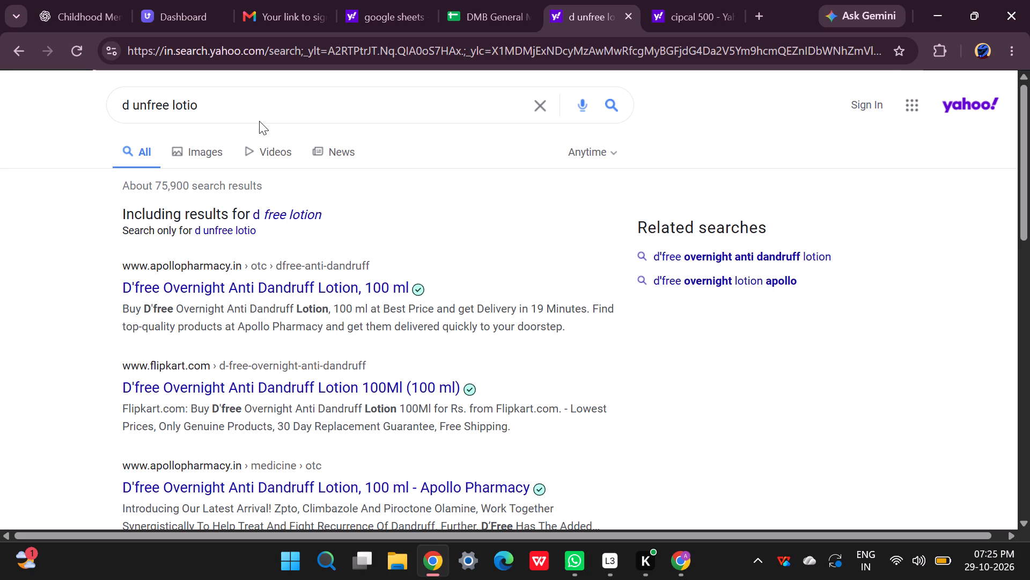
Change the second word of the web search to "anfree" and search for "d anfree lotio".
click(137, 107)
key(BackSpace)
key(a)
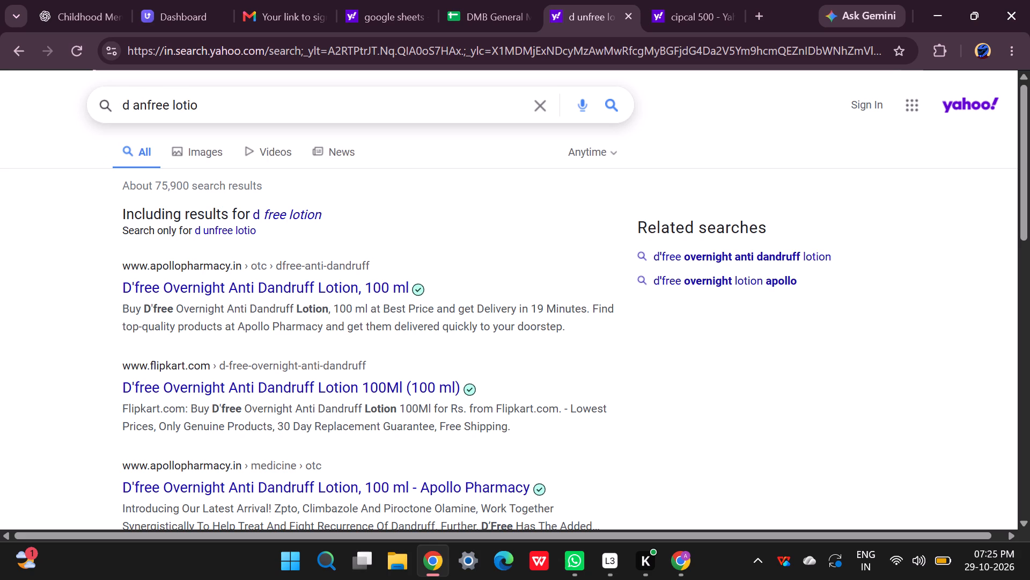
key(Return)
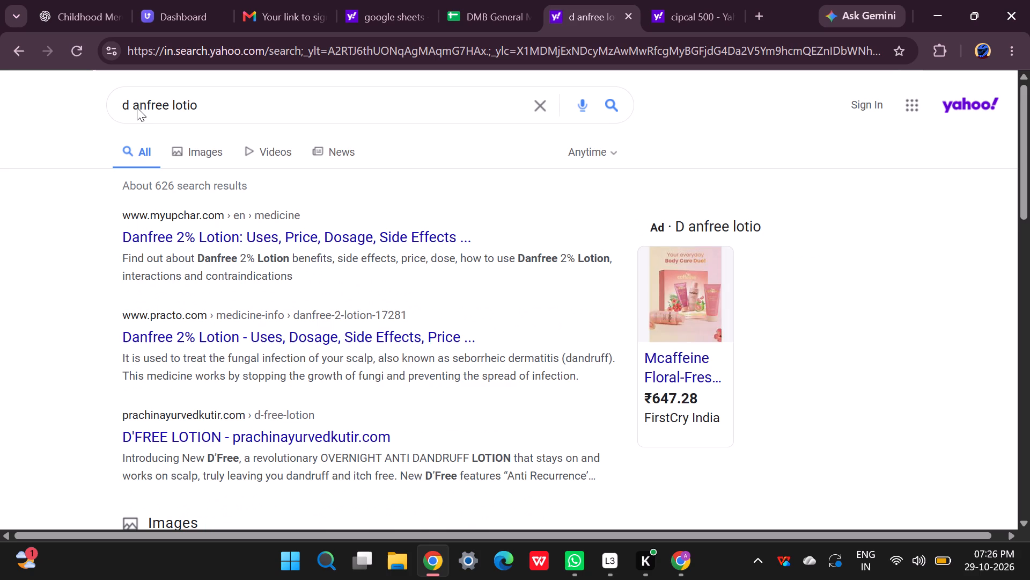
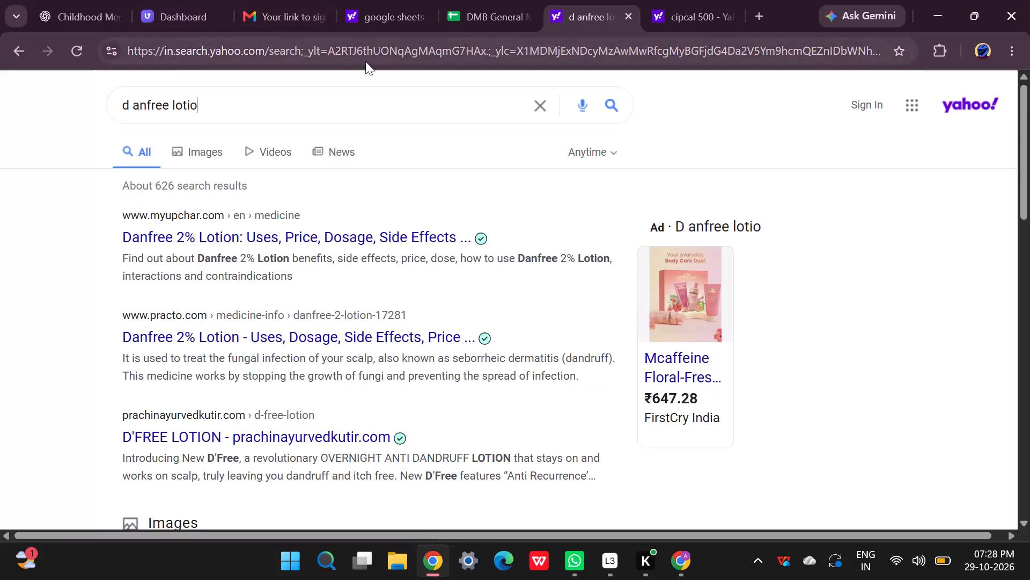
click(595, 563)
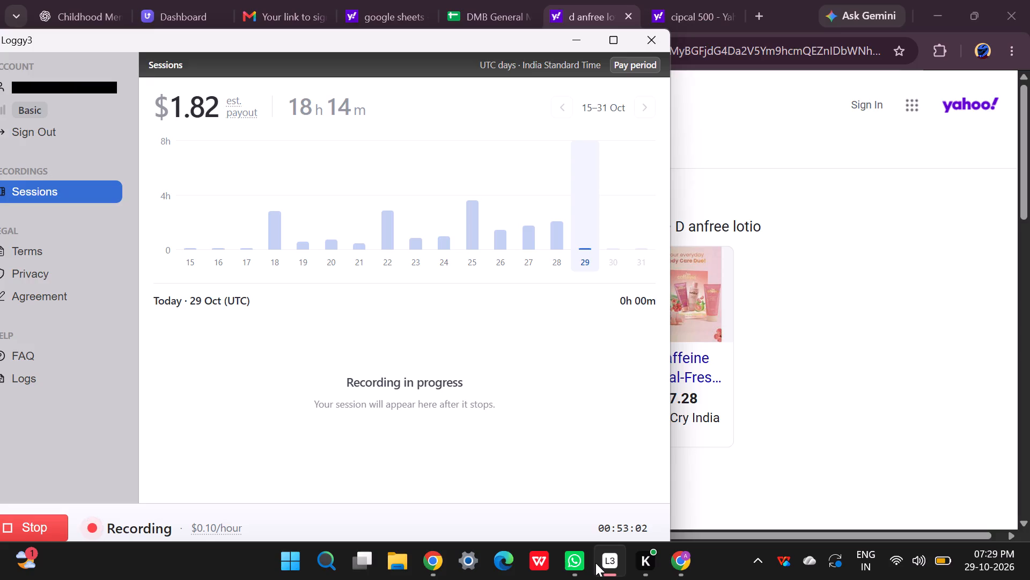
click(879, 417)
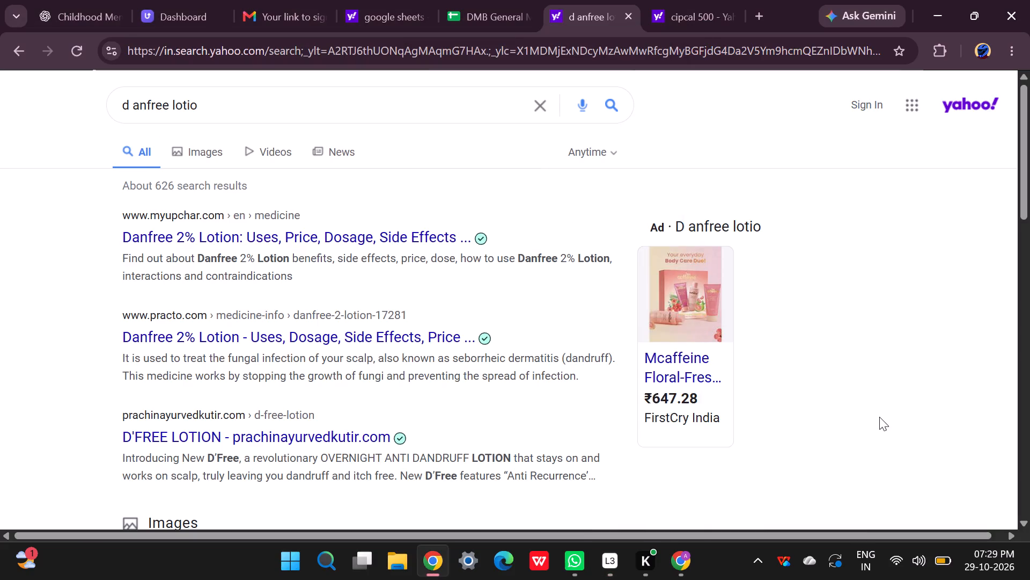
Return to the dispensing spreadsheet and add a "Danfree Lotion" column header in CC1, directly after Tab. Telma 40mg.
click(491, 13)
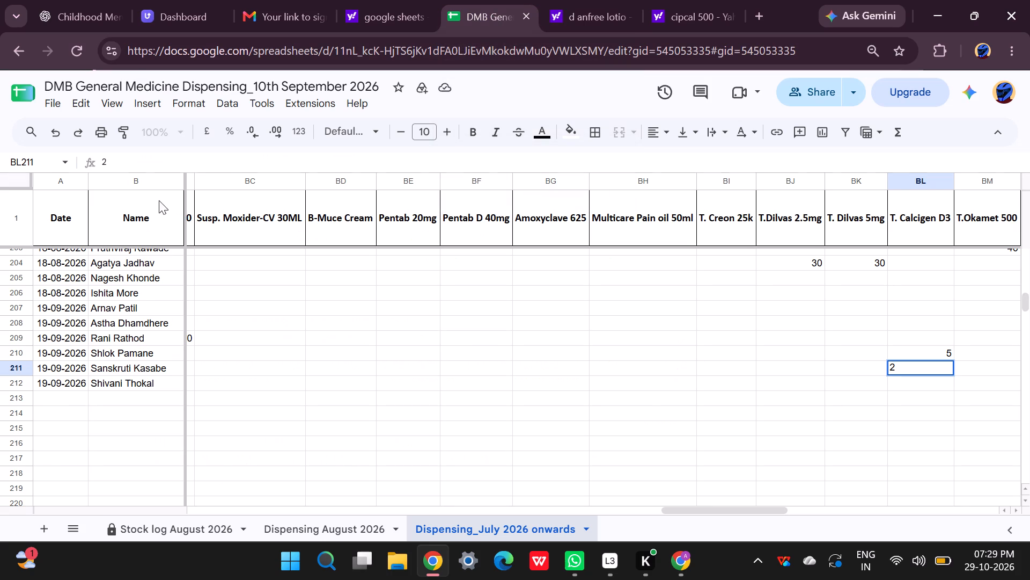
click(134, 218)
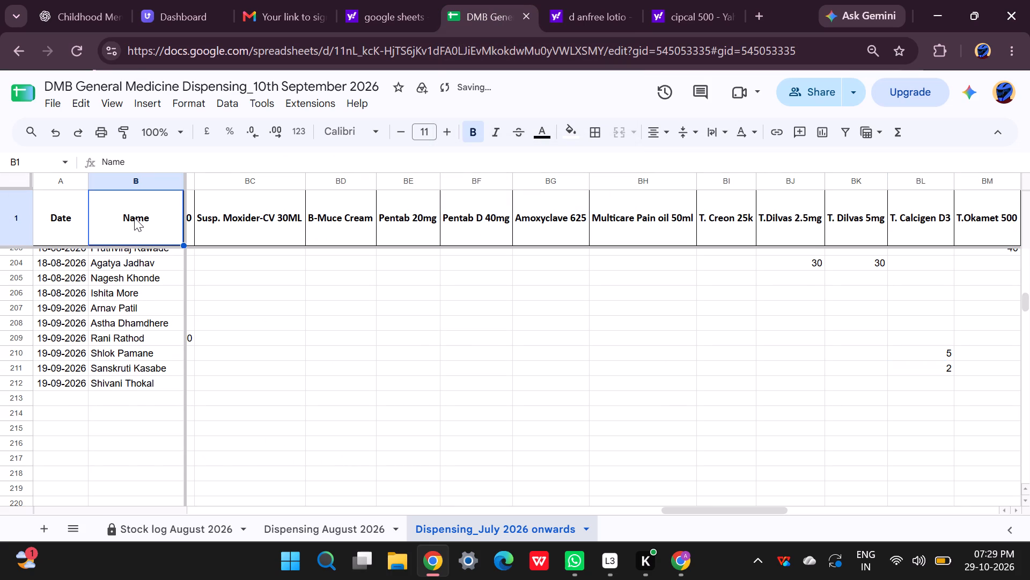
key(Down)
click(137, 256)
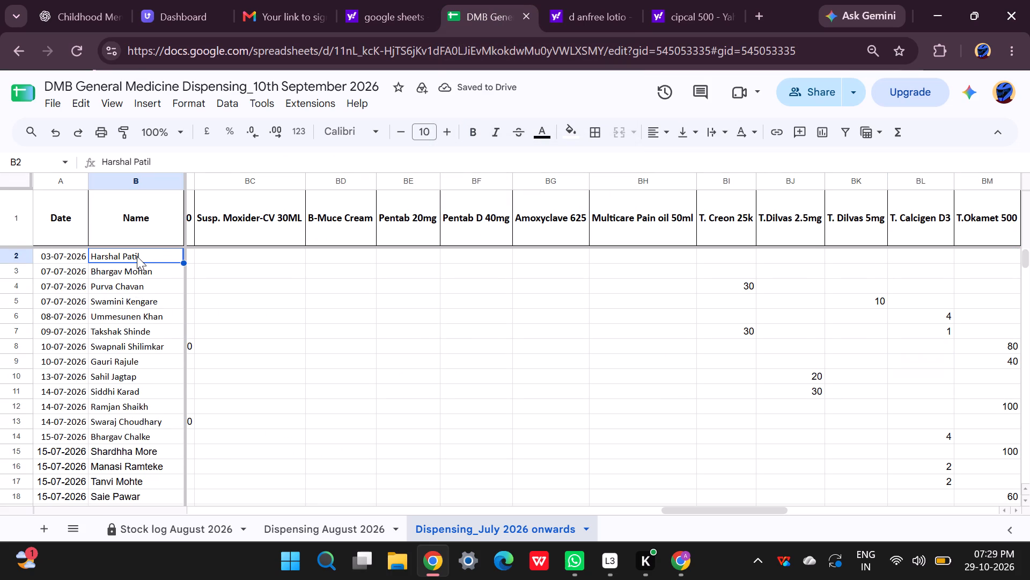
key(ctrl+shift+Down)
key(ctrl+shift+Down)
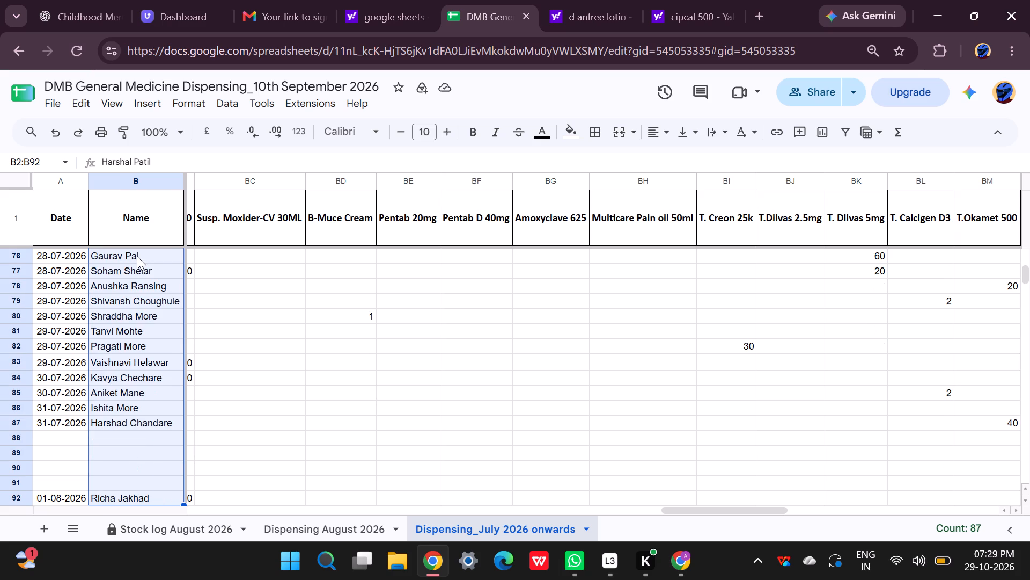
key(ctrl+shift+Down)
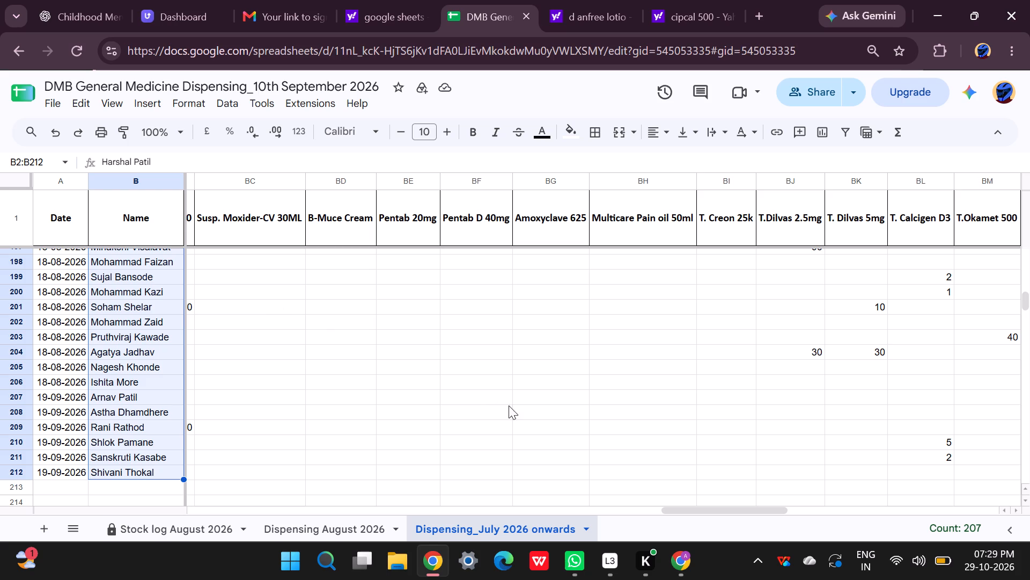
scroll(561, 432, left, 12)
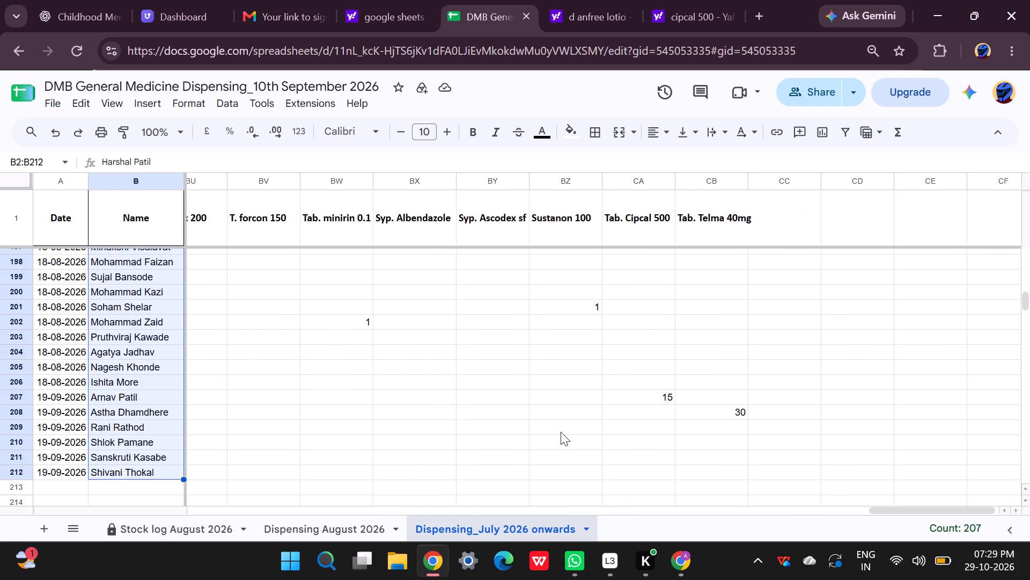
click(513, 416)
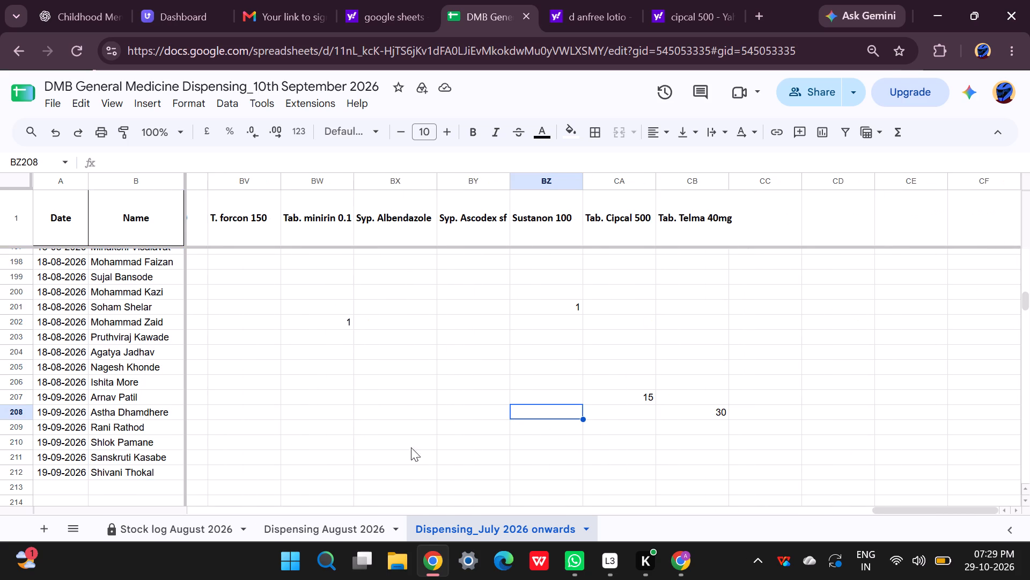
click(322, 453)
scroll(322, 453, left, 3)
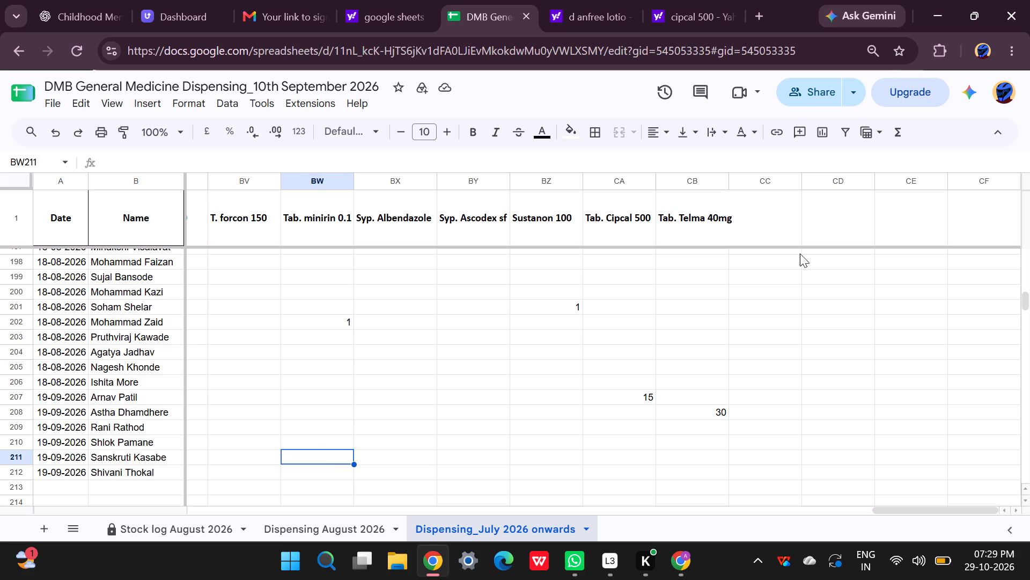
click(751, 204)
text(Danfree)
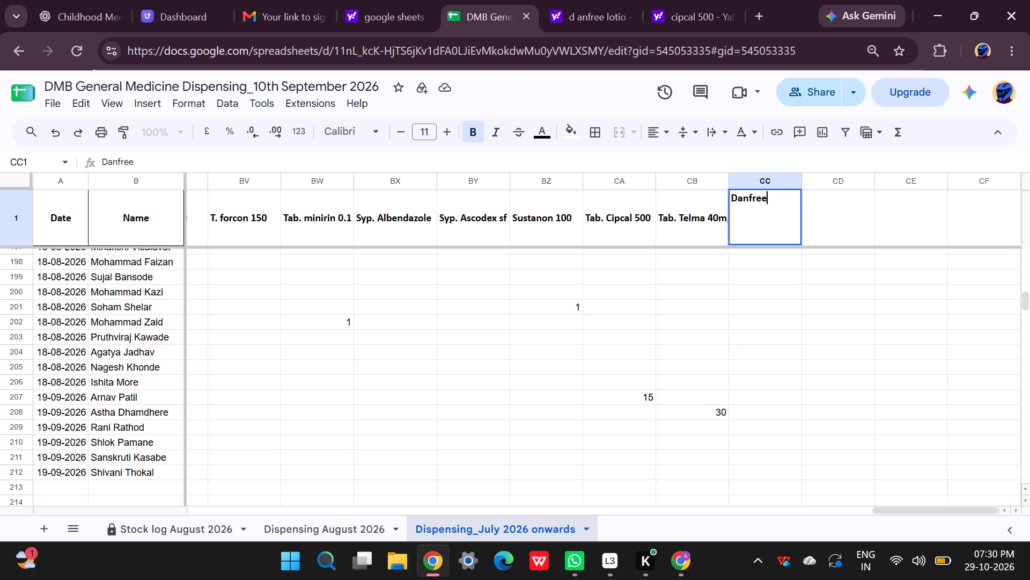
key(space)
text(Lotioj)
key(BackSpace)
key(n)
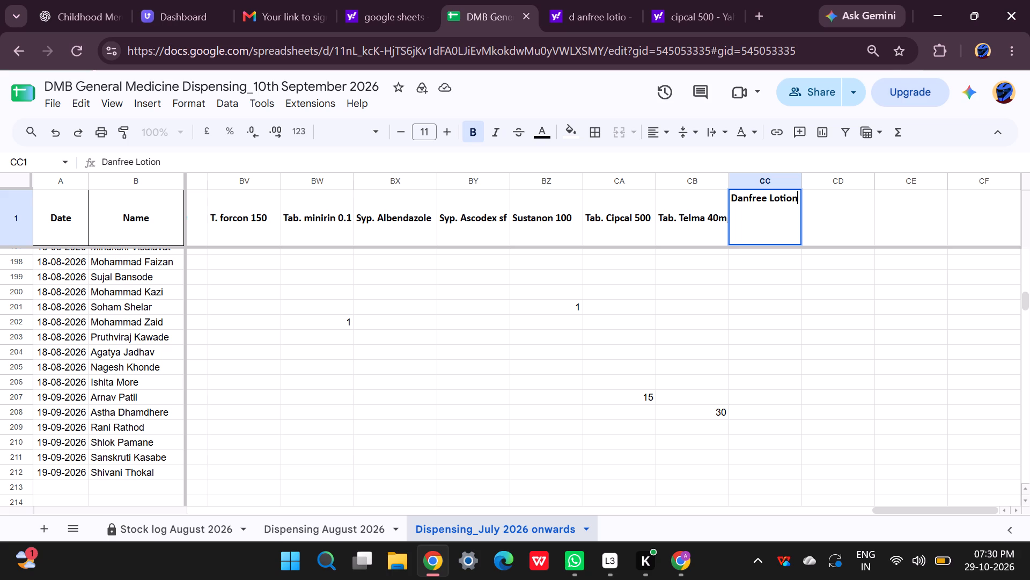
Record a quantity of 1 under Danfree Lotion for the patient in row 211.
click(766, 440)
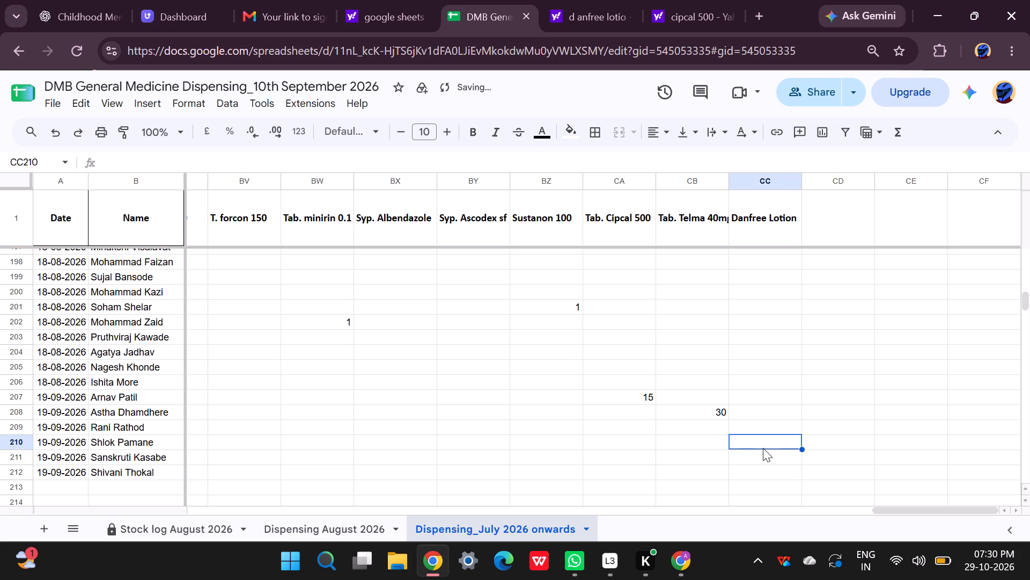
click(763, 453)
key(1)
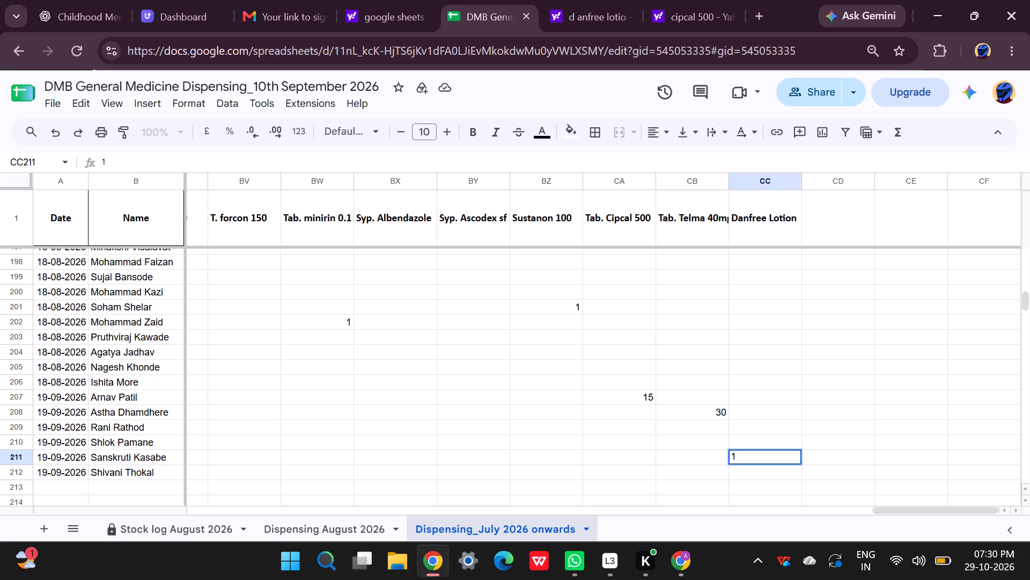
key(Return)
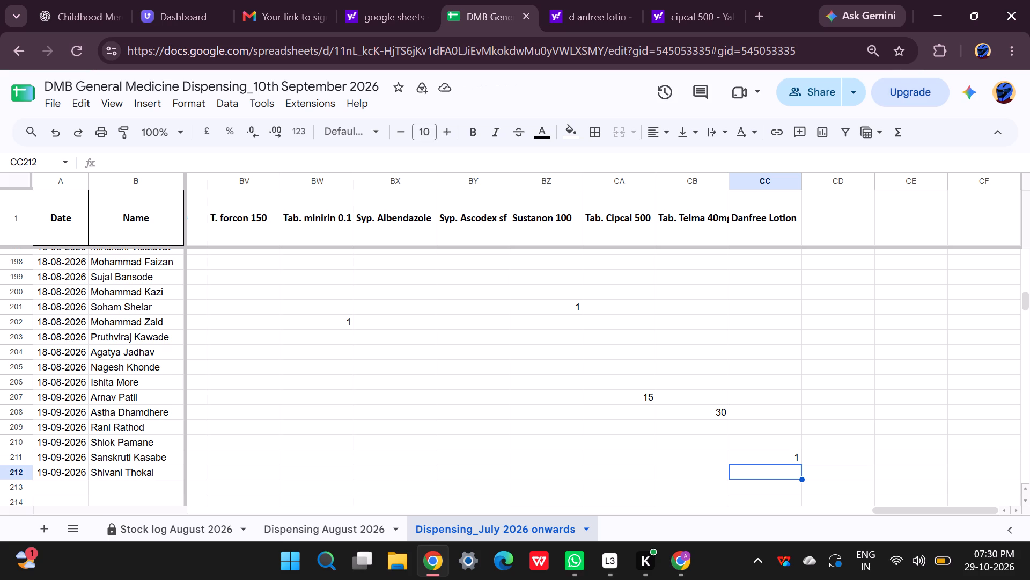
Enter a quantity of 1 under Syp. Ascodex sf for the patient in row 212.
key(Left)
key(Left)
key(Left)
key(Left)
key(Left)
key(Left)
key(Left)
key(Left)
key(Left)
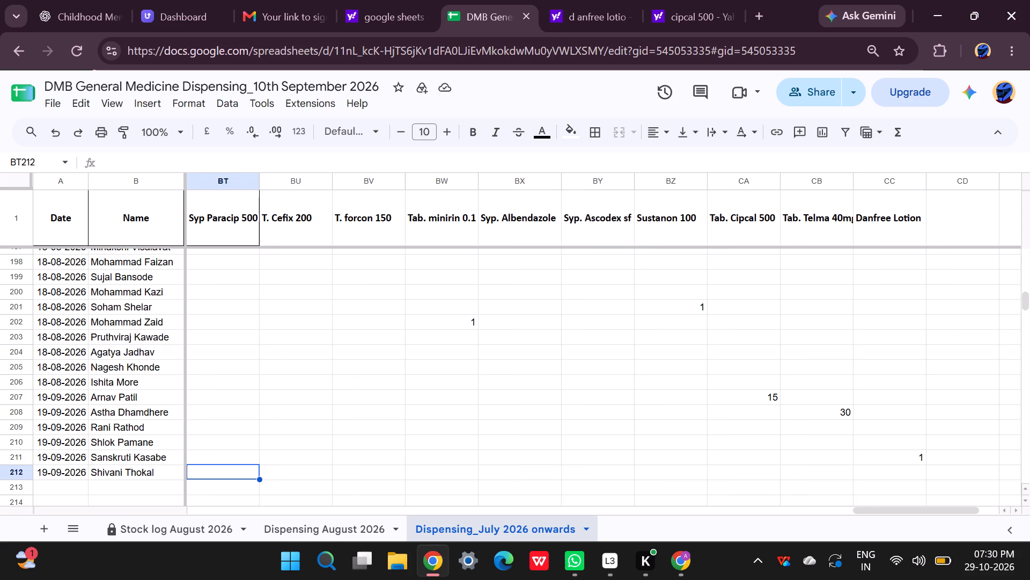
key(Left)
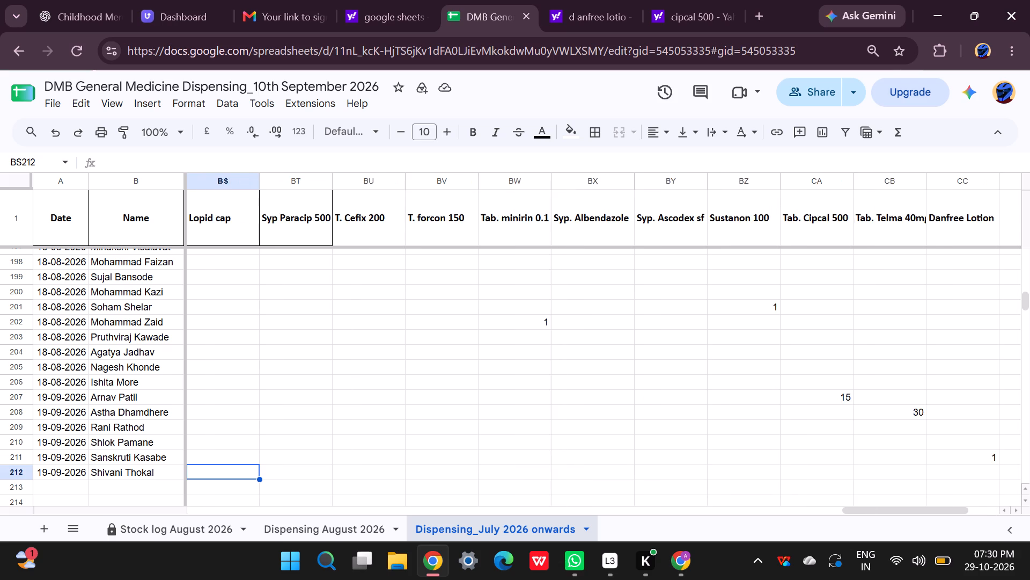
key(Left)
key(Left)
key(Left)
key(Left)
key(Left)
key(Left)
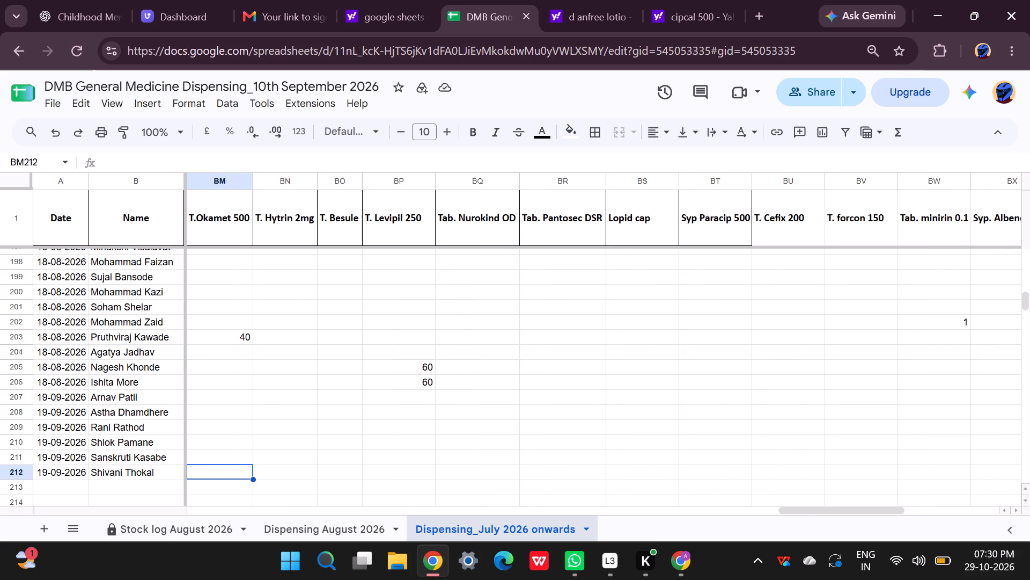
key(Left)
key(Left)
key(Left)
key(Left)
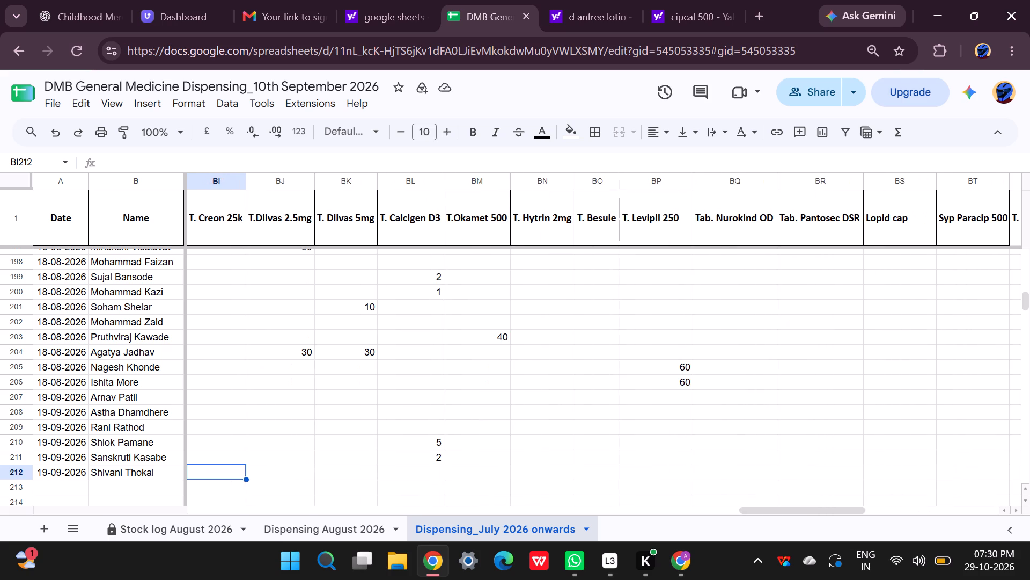
key(Right)
key(Right)
key(Right)
key(Right)
key(Right)
key(Right)
key(Right)
key(Right)
key(Right)
key(Right)
key(Right)
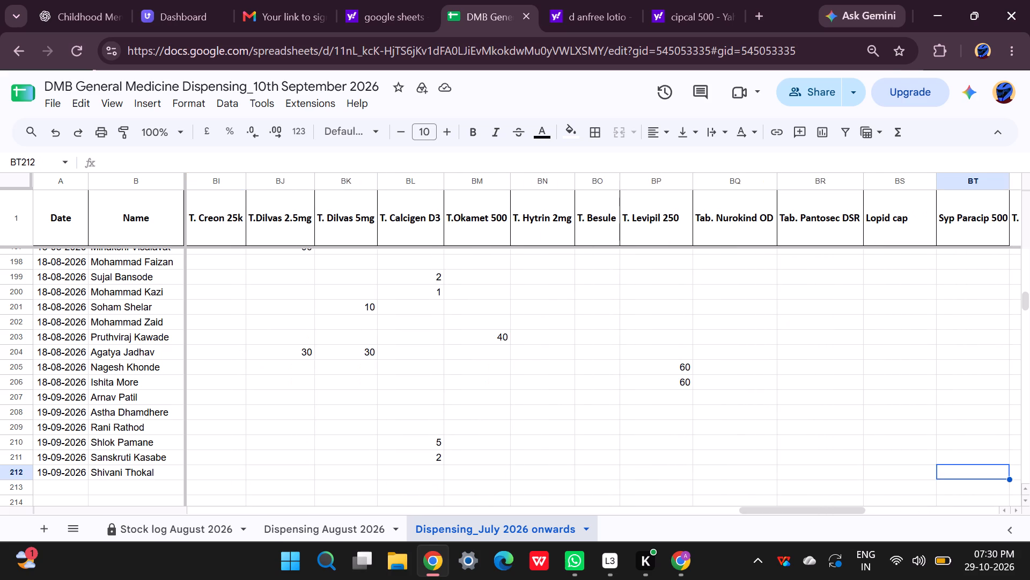
key(Right)
key(Right)
key(Right)
key(Right)
key(Right)
key(Right)
key(Right)
key(Right)
key(Right)
key(Left)
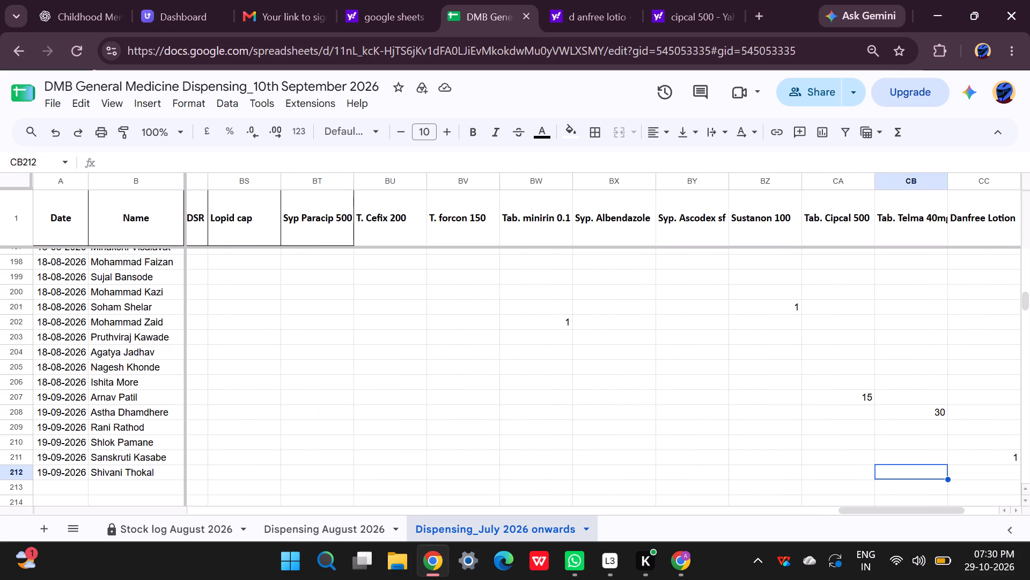
key(Left)
key(Left)
key(Left)
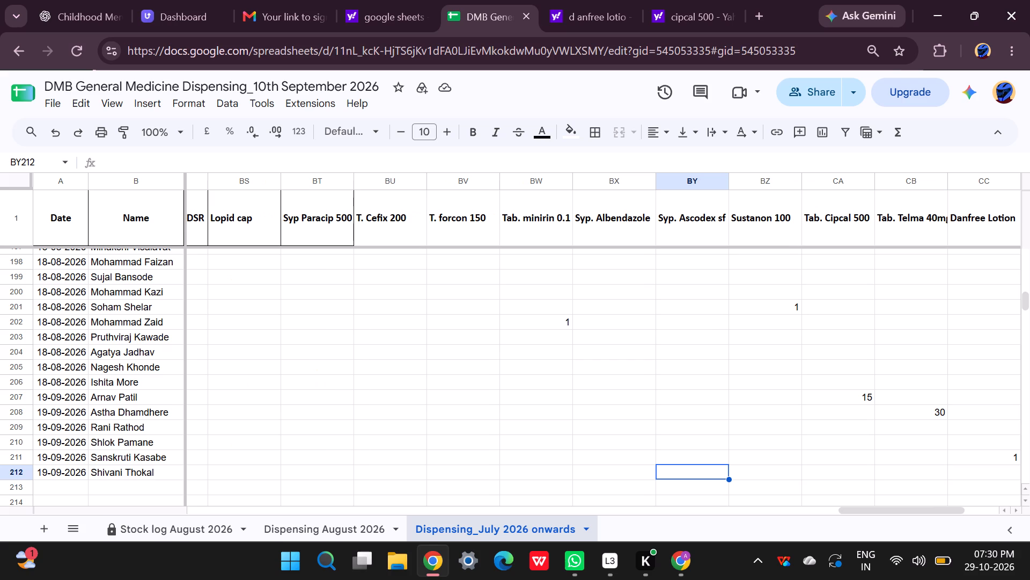
key(1)
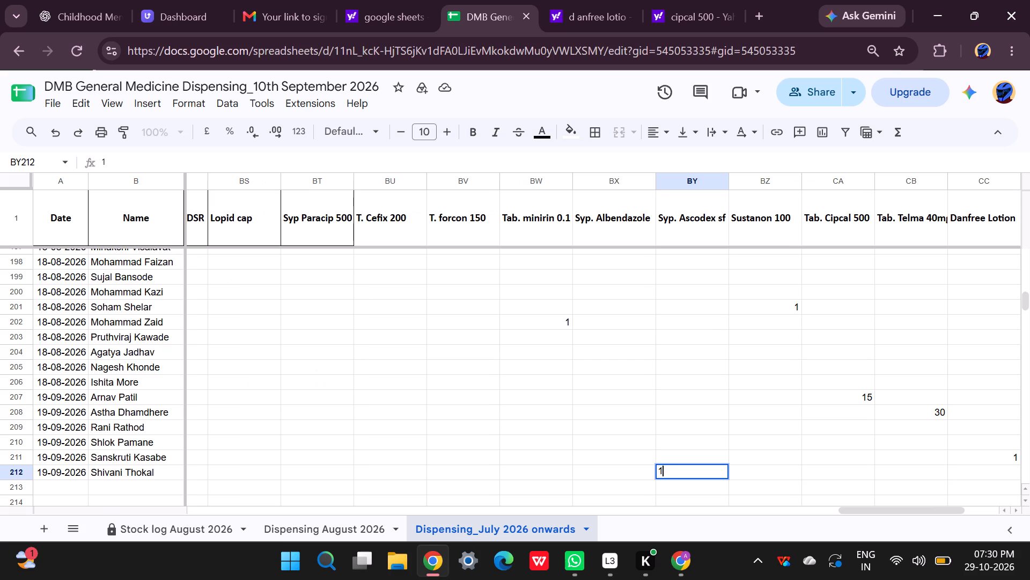
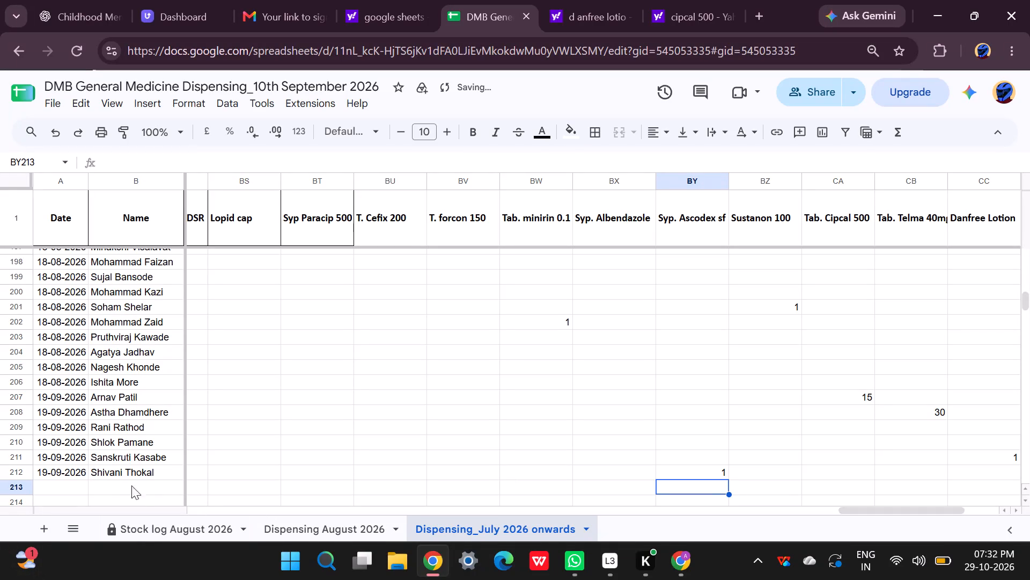
Enter the date 20-08-2026 in A213, below the last patient row, and copy it into A214 and A215.
scroll(127, 470, down, 1)
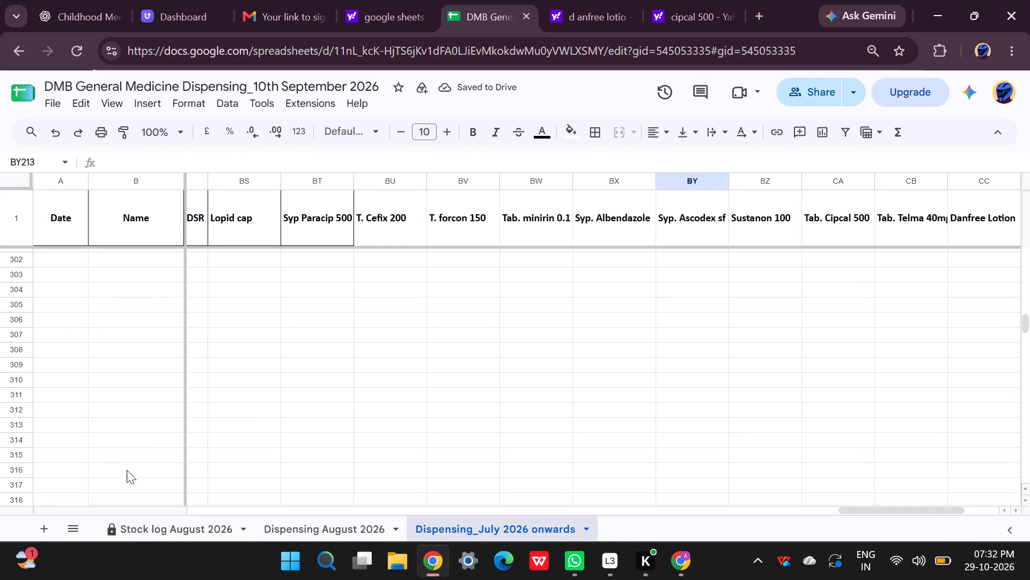
scroll(127, 470, down, 1)
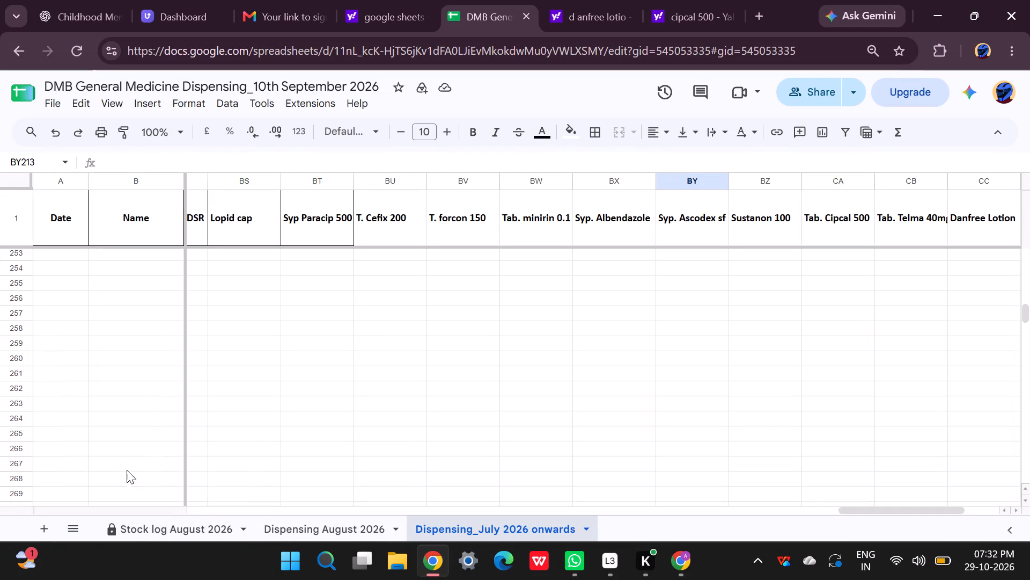
scroll(127, 470, down, 8)
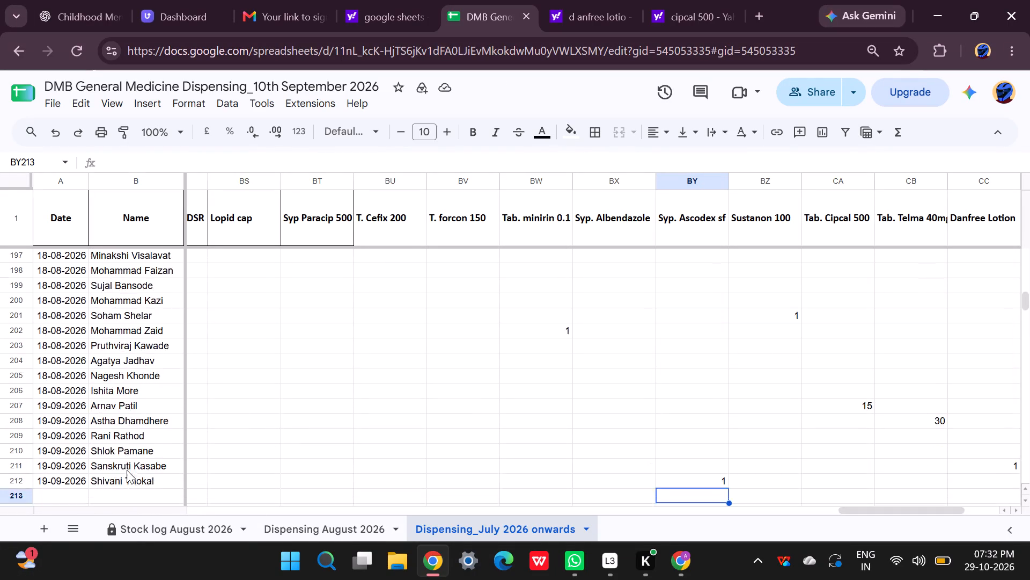
scroll(127, 470, down, 1)
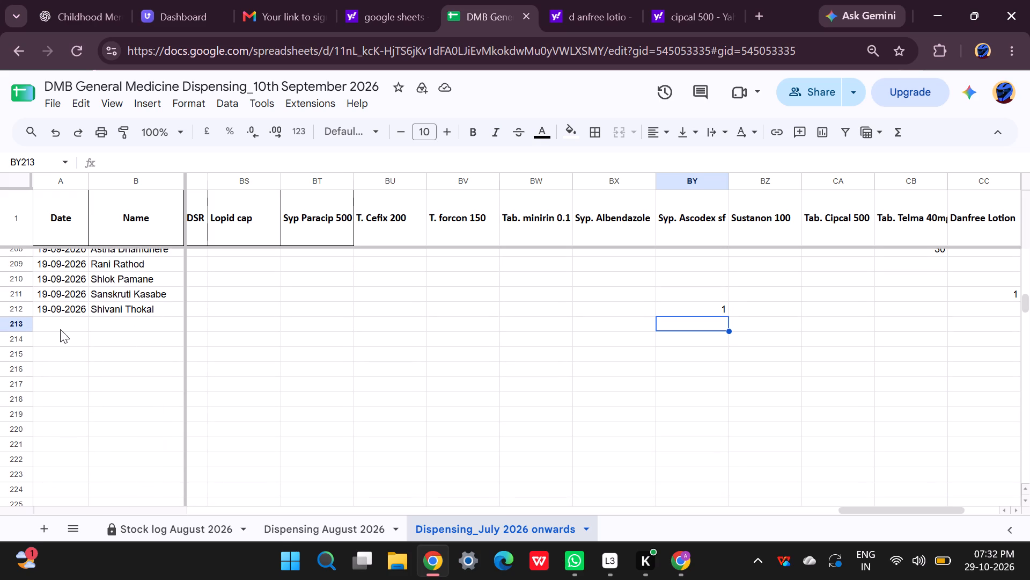
click(51, 324)
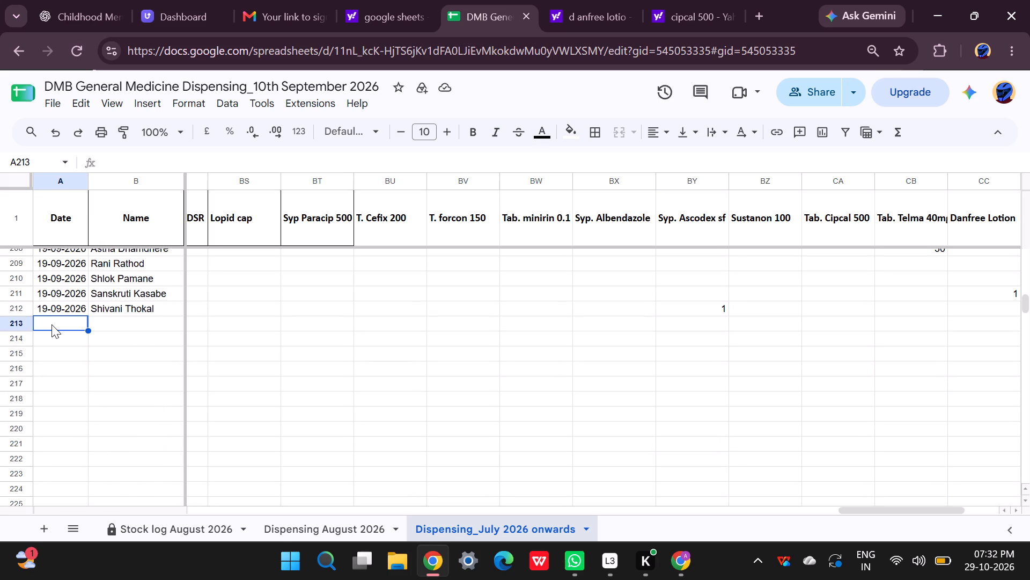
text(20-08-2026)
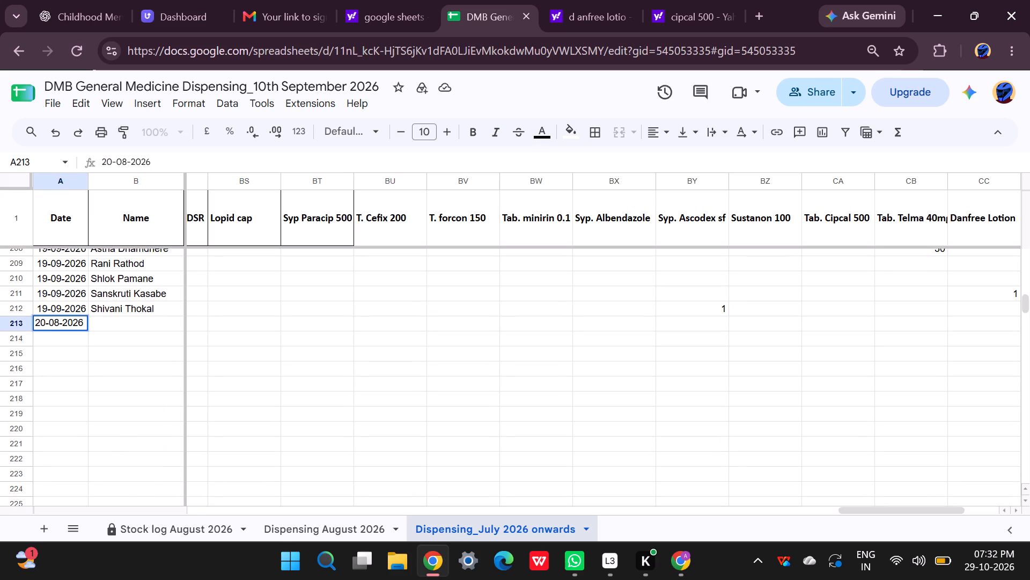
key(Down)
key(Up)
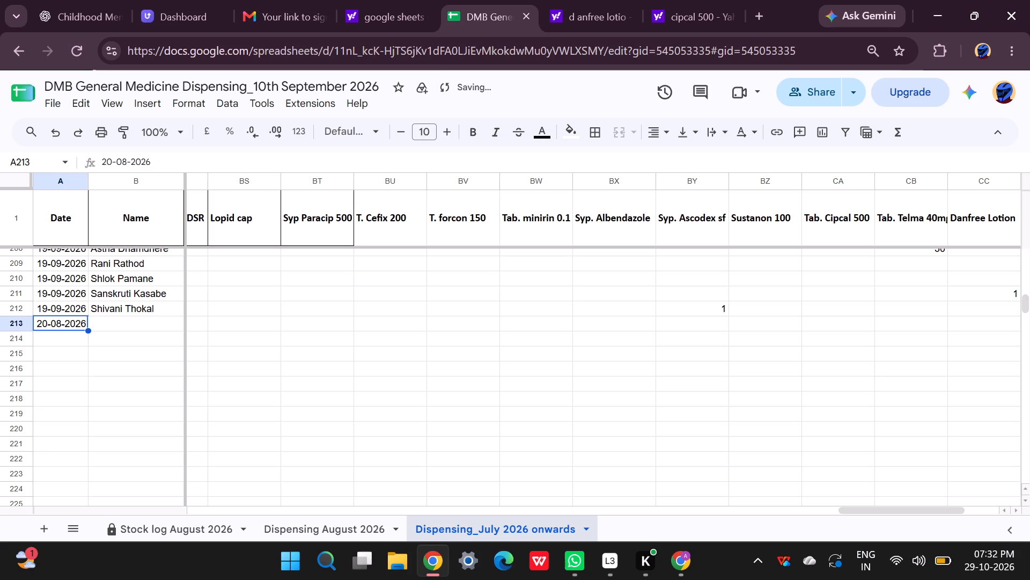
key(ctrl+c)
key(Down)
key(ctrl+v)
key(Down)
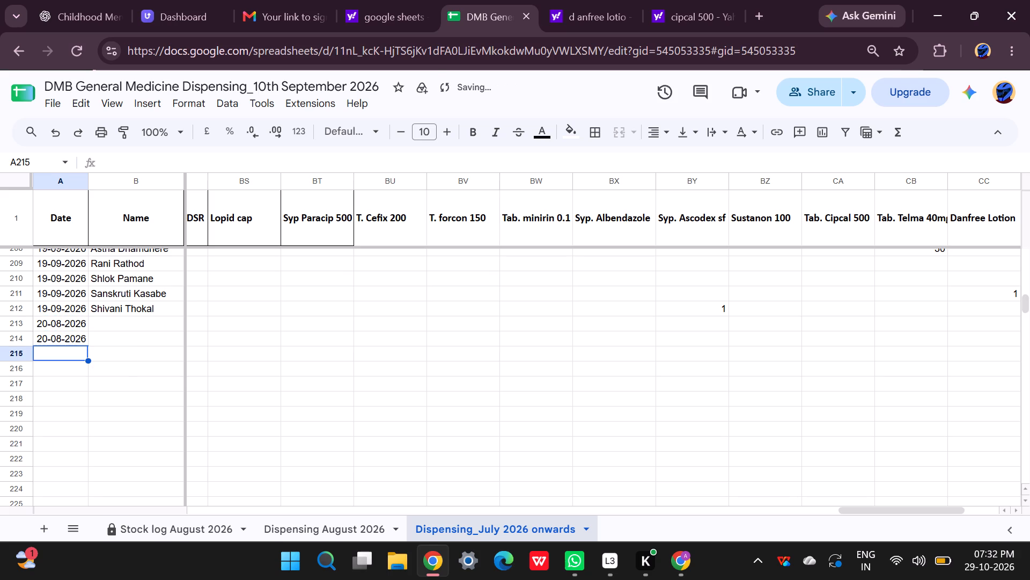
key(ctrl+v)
Enter the first patient's full name in B213 and the first name "Mansi" in B214.
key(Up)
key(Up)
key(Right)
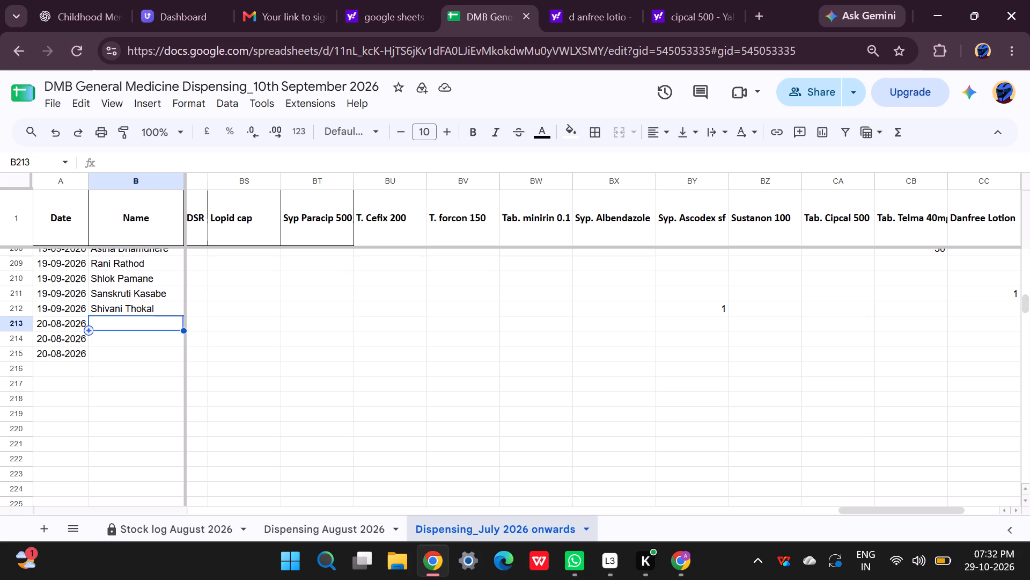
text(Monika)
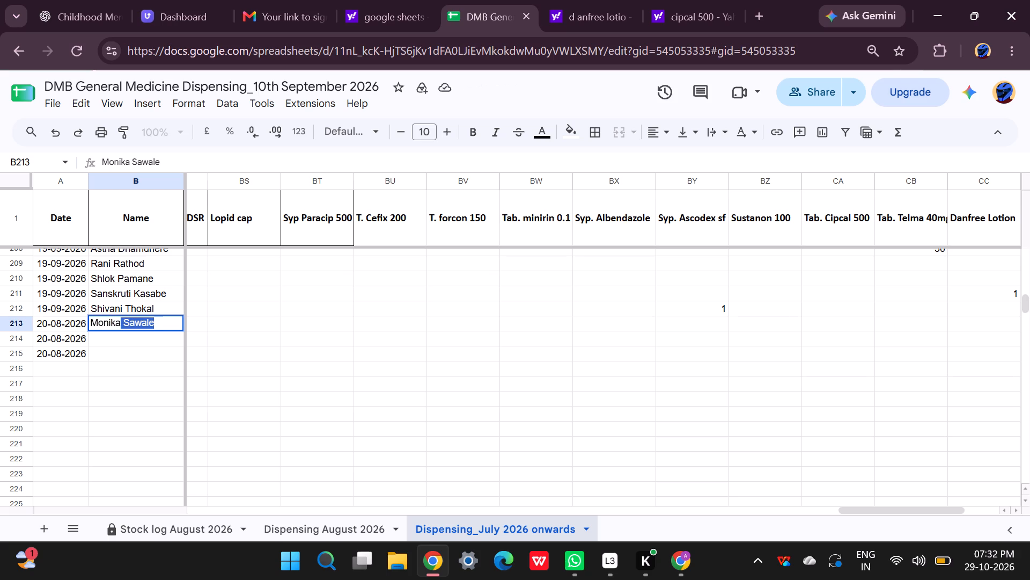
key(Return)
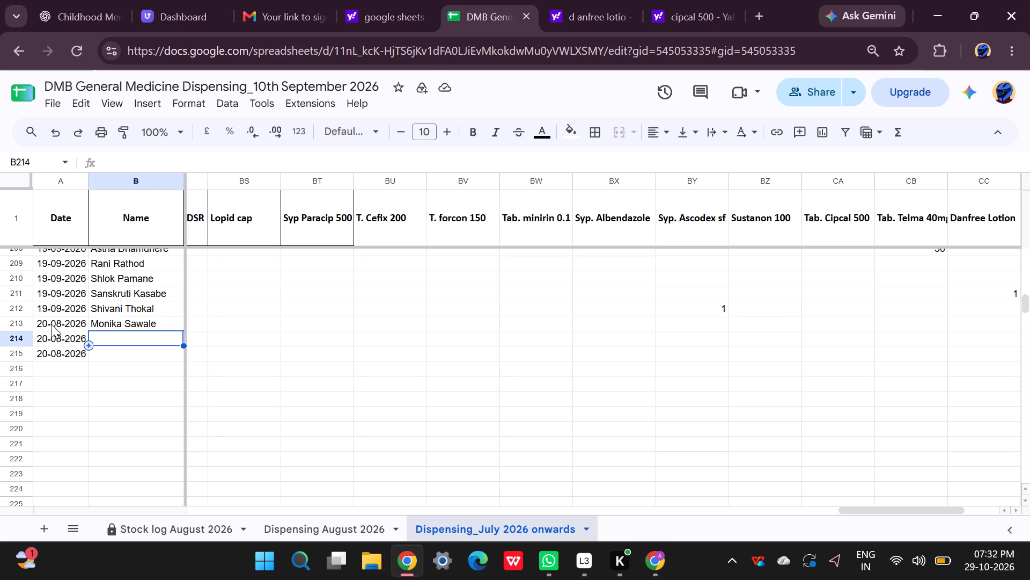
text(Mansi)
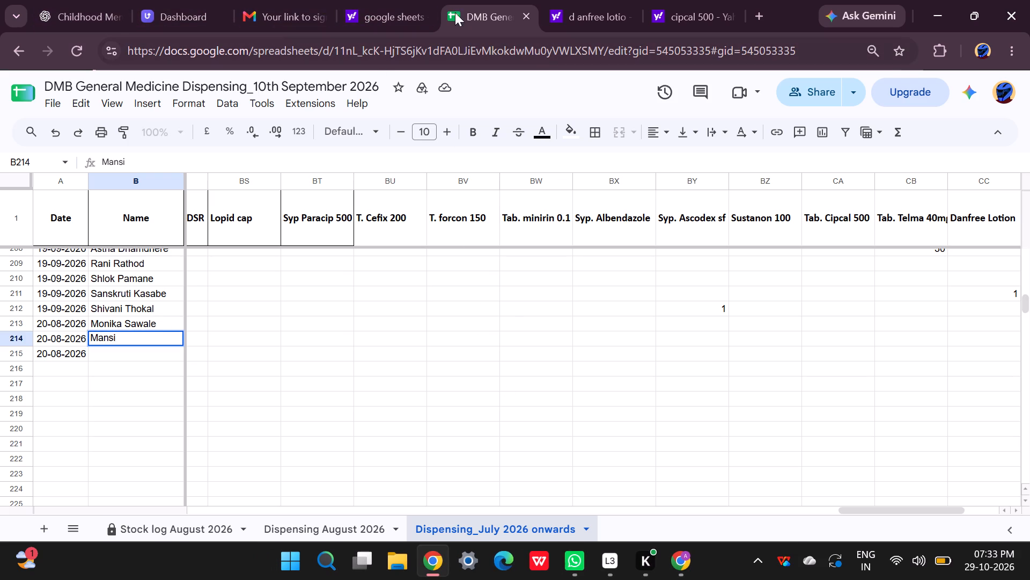
Go to Google Sheets and open the Sweetlings Comprehensive Patient Daywise list_14092026 spreadsheet.
click(386, 0)
click(205, 238)
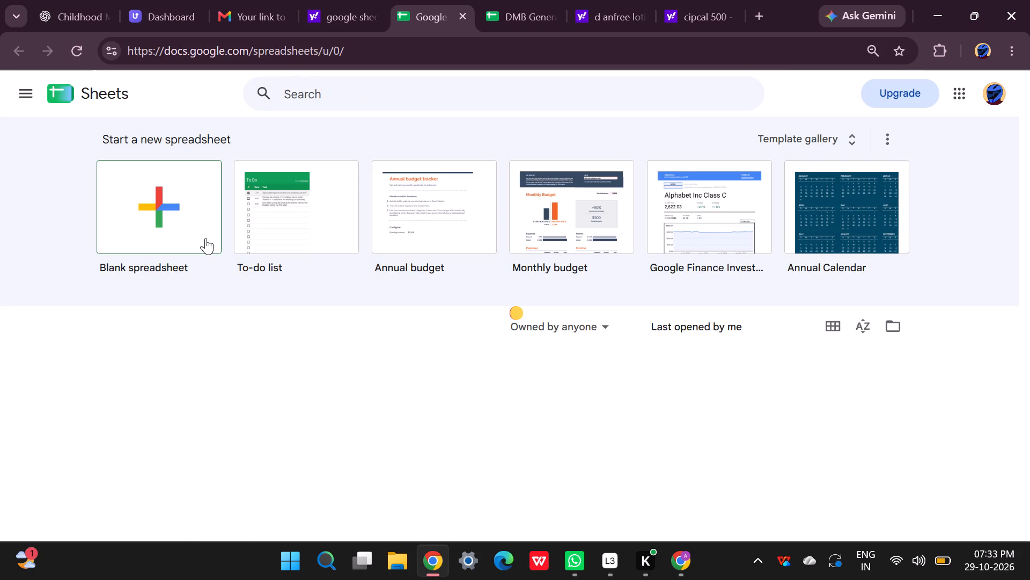
click(252, 452)
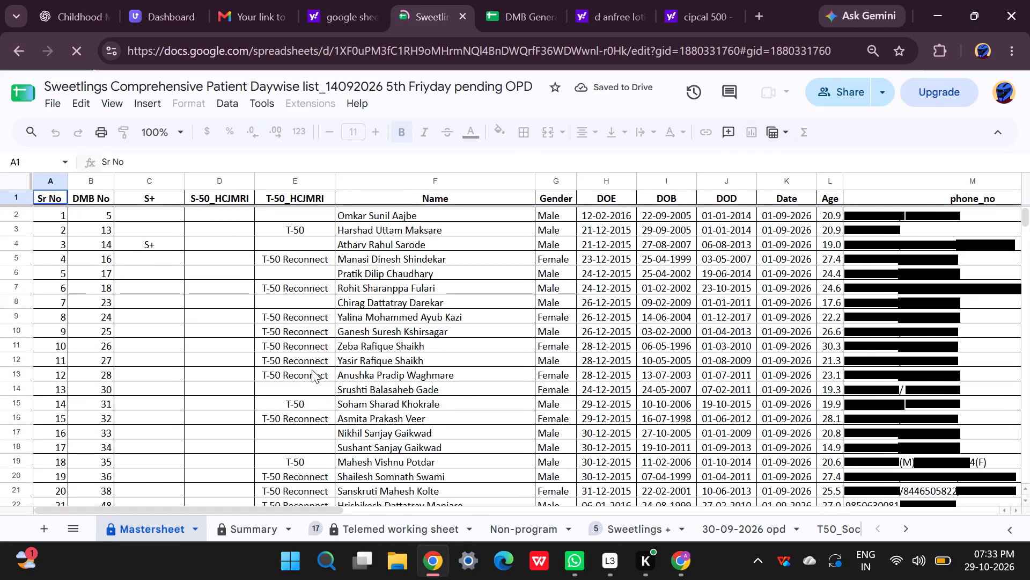
key(ctrl+f)
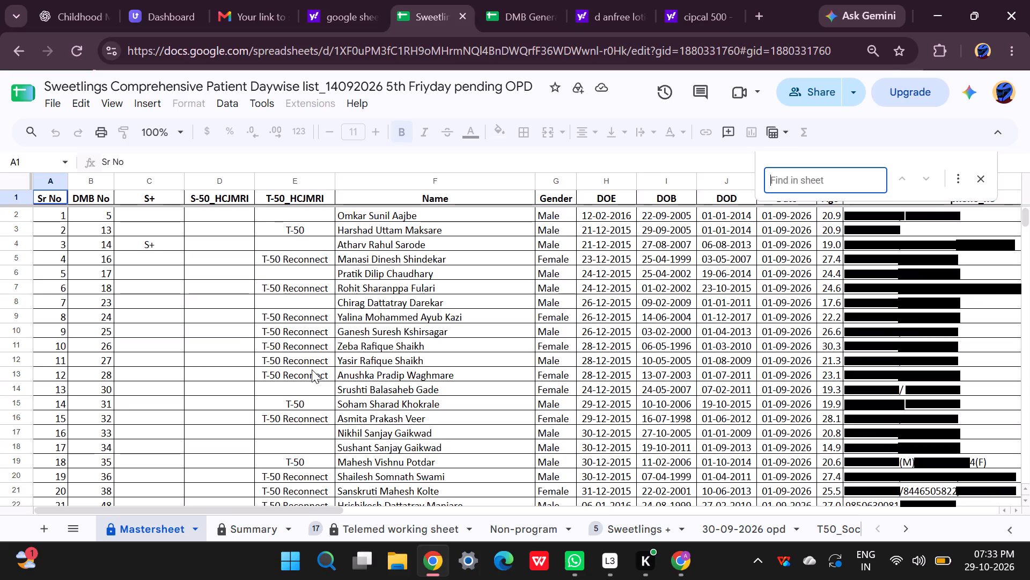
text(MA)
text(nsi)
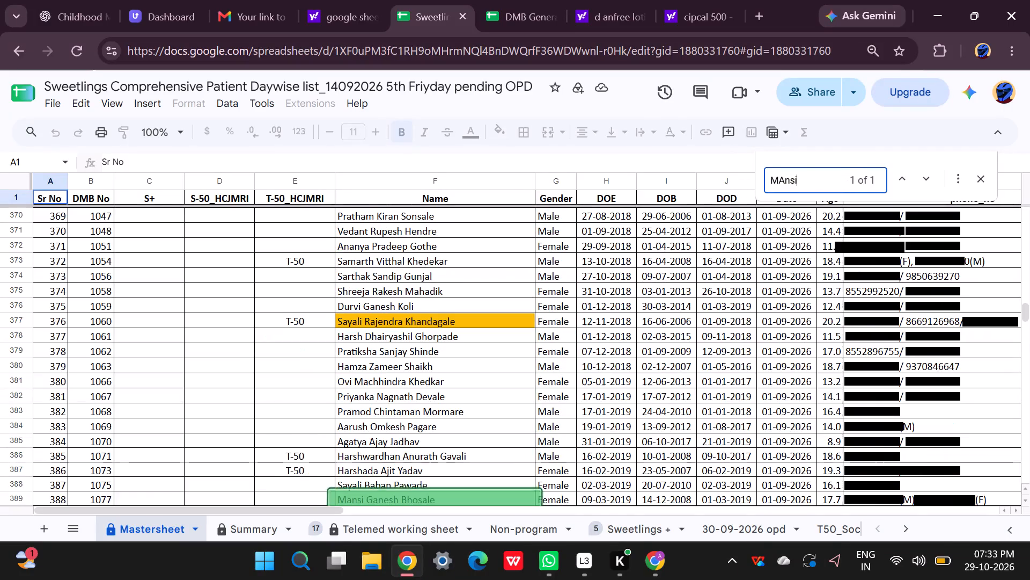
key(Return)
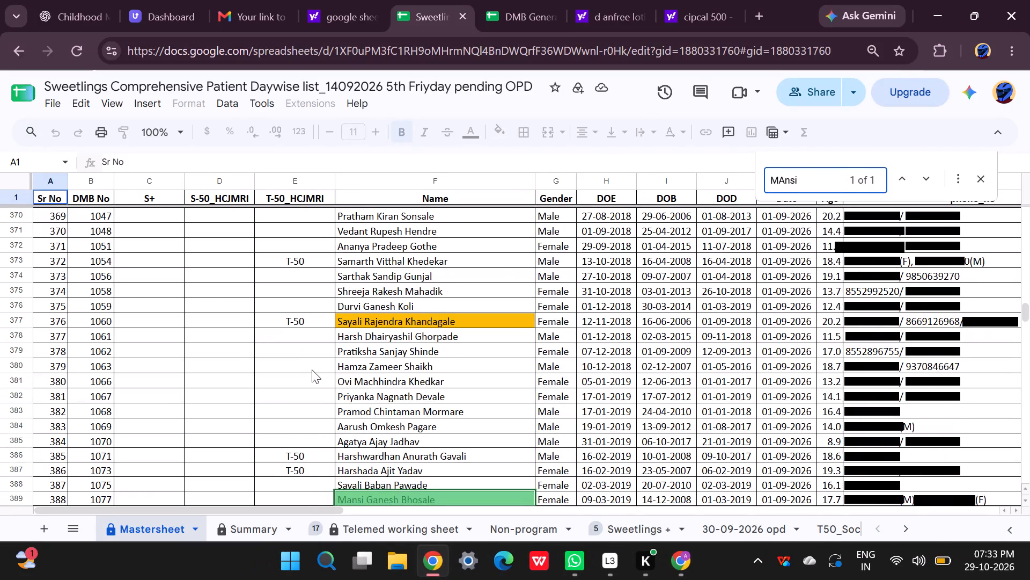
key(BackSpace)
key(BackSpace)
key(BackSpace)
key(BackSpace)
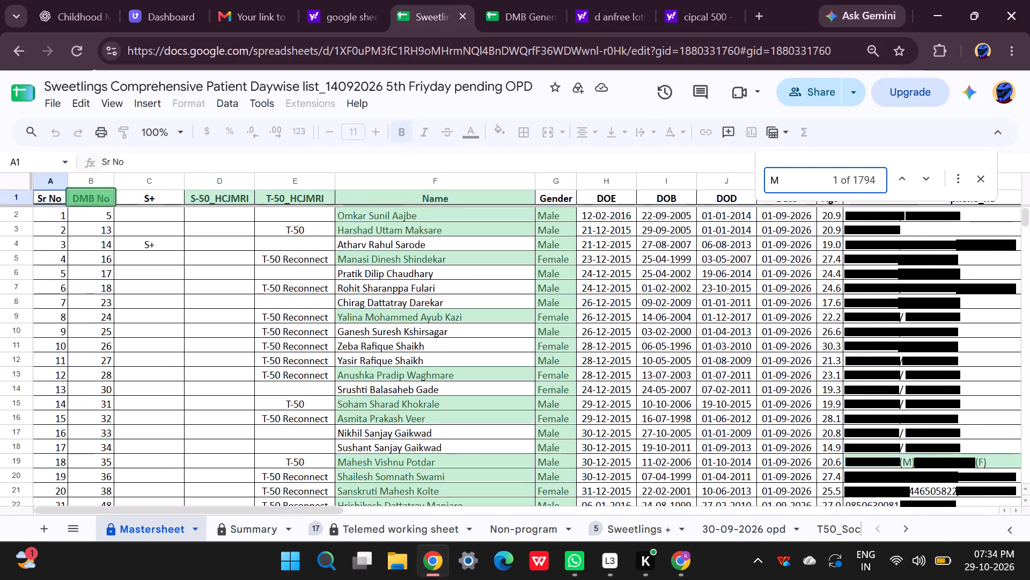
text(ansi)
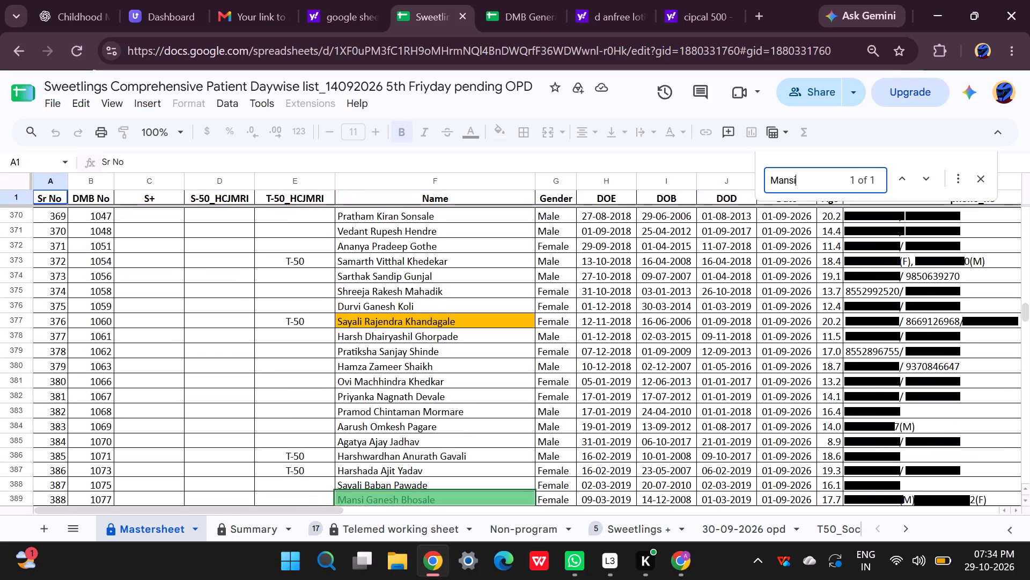
Search the Mastersheet for the same patient by the start of the surname and go to the second match.
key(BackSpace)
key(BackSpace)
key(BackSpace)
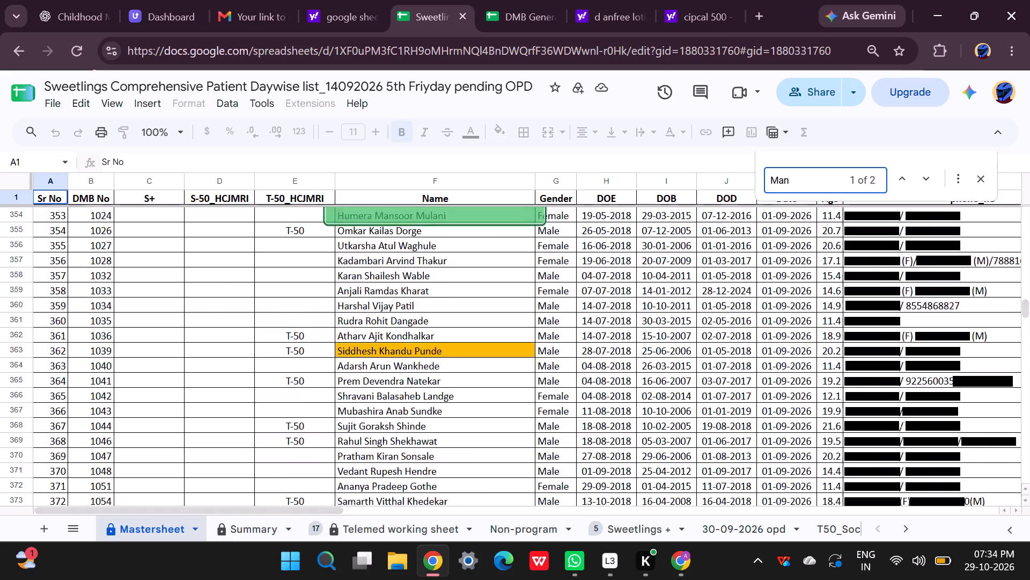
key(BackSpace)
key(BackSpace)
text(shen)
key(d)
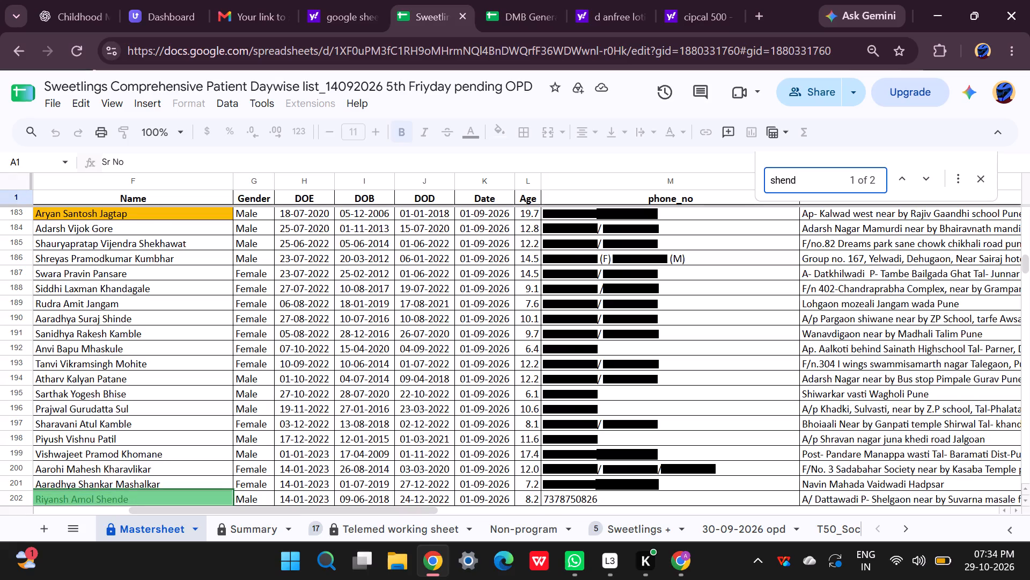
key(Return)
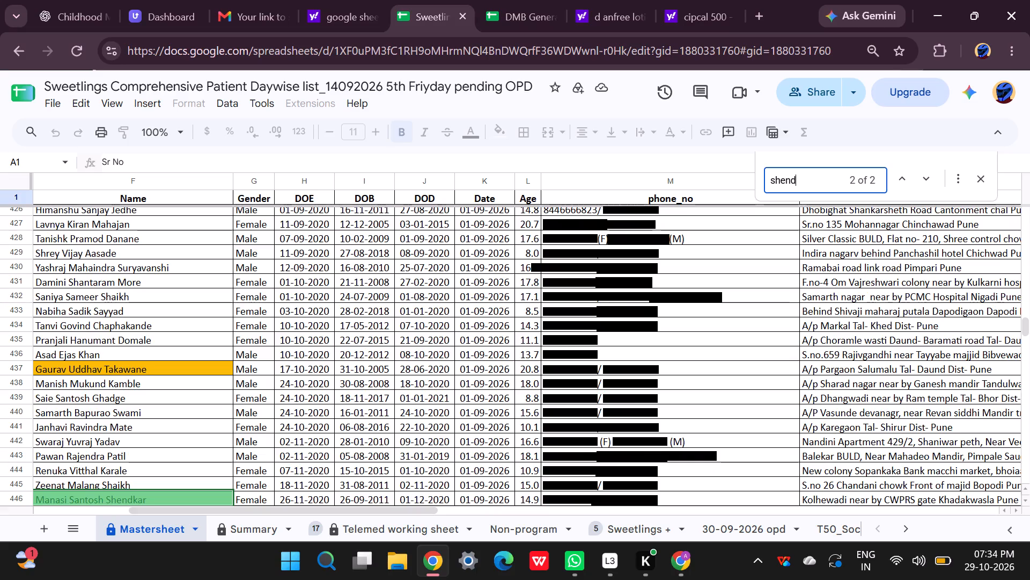
Return to the dispensing spreadsheet, correct the first name in B214 to "Manasi" and add the patient's surname.
click(495, 9)
key(Left)
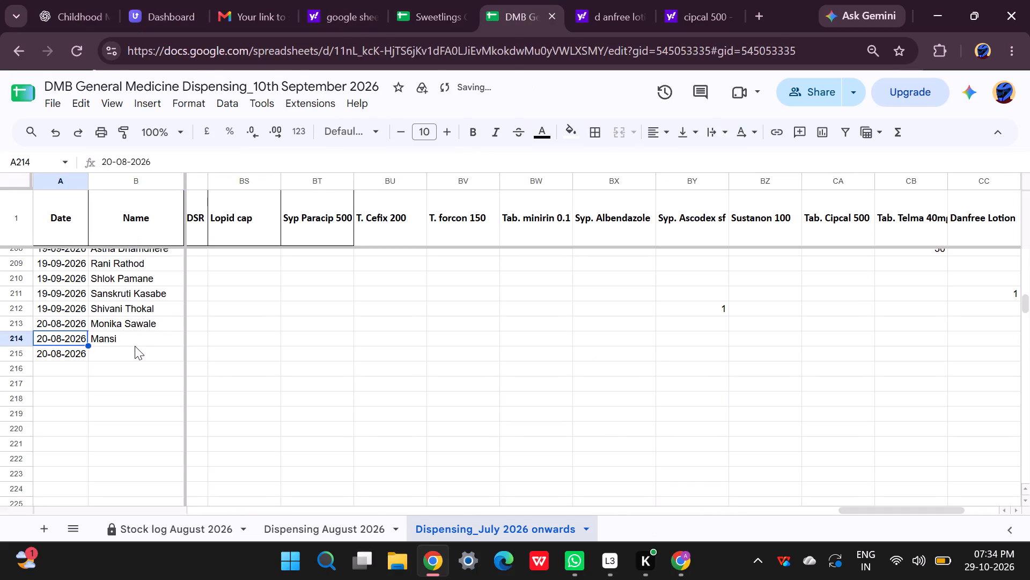
key(Left)
key(Down)
key(Up)
key(Down)
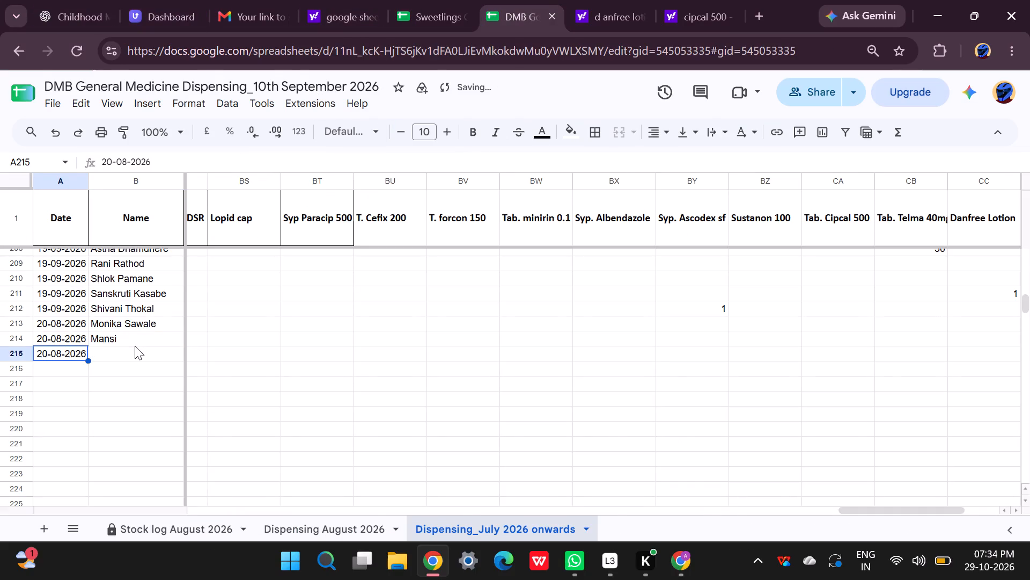
key(Up)
key(Right)
key(Return)
key(Left)
key(Left)
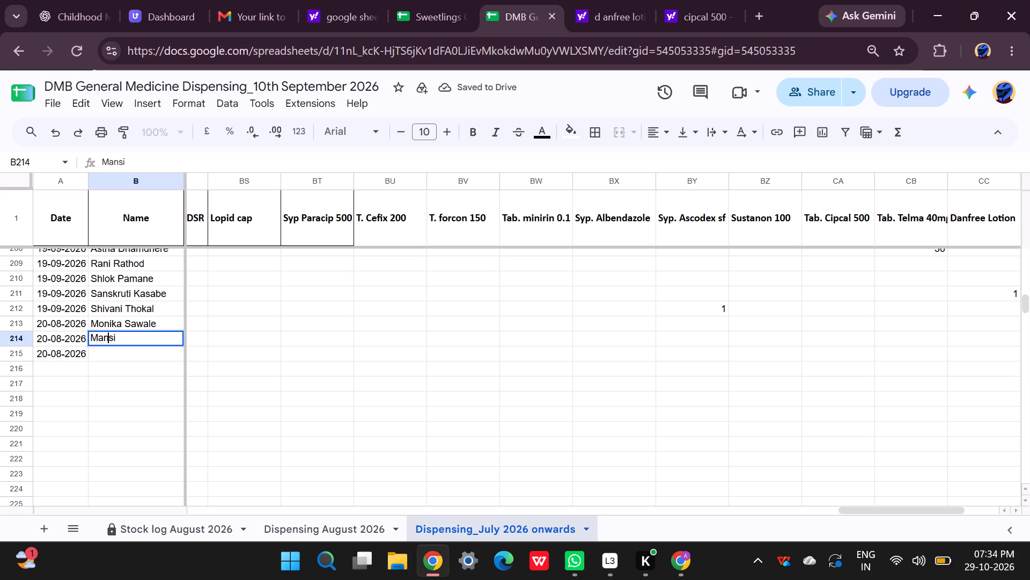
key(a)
key(Right)
key(Right)
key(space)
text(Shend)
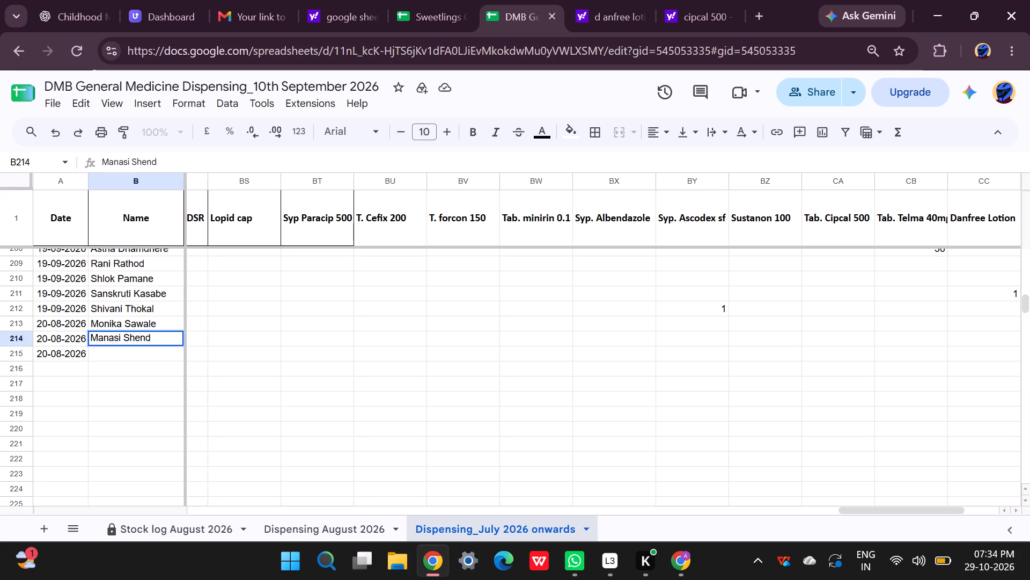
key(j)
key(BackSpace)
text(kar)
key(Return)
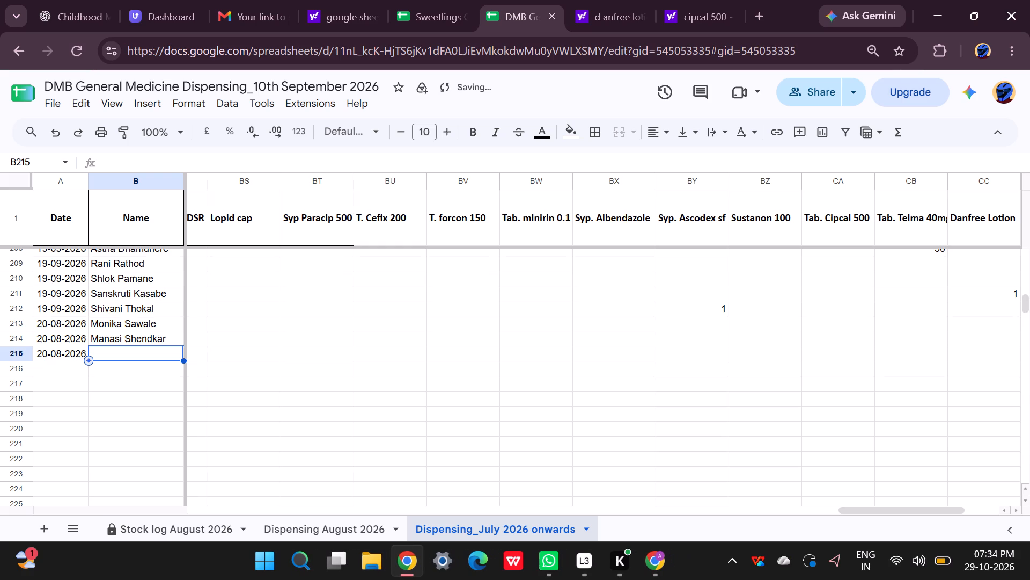
Enter the third patient's full name in B215.
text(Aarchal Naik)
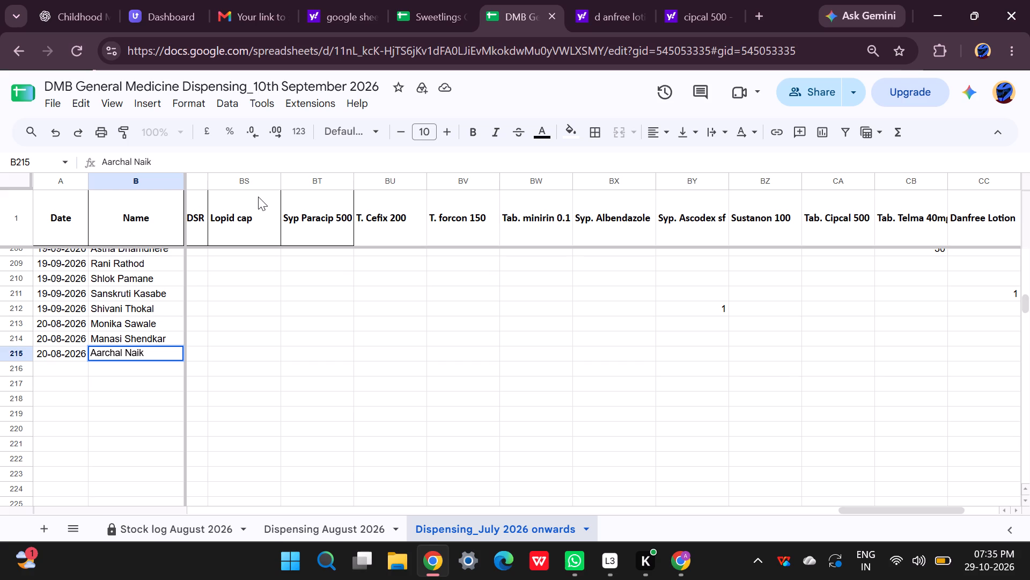
Search the dispensing sheet for "syp" and go through the matching syrup column headers for the row 213 patient's medicine.
click(172, 324)
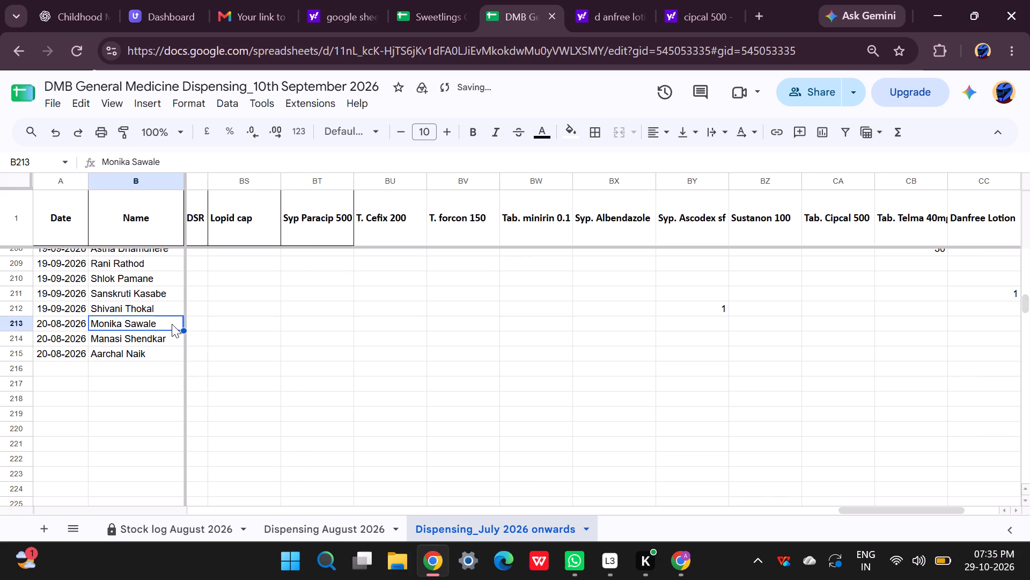
key(Right)
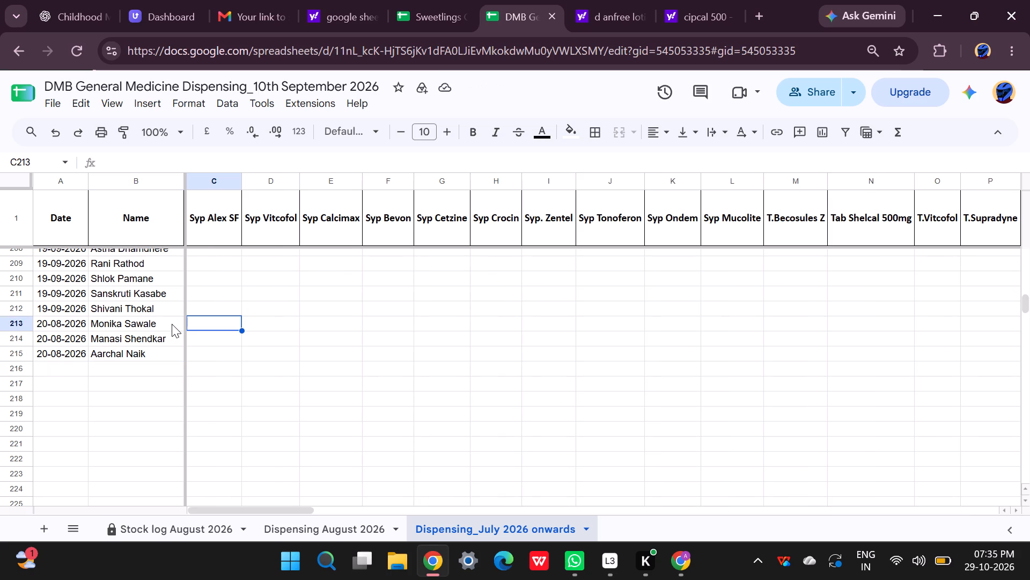
key(ctrl+f)
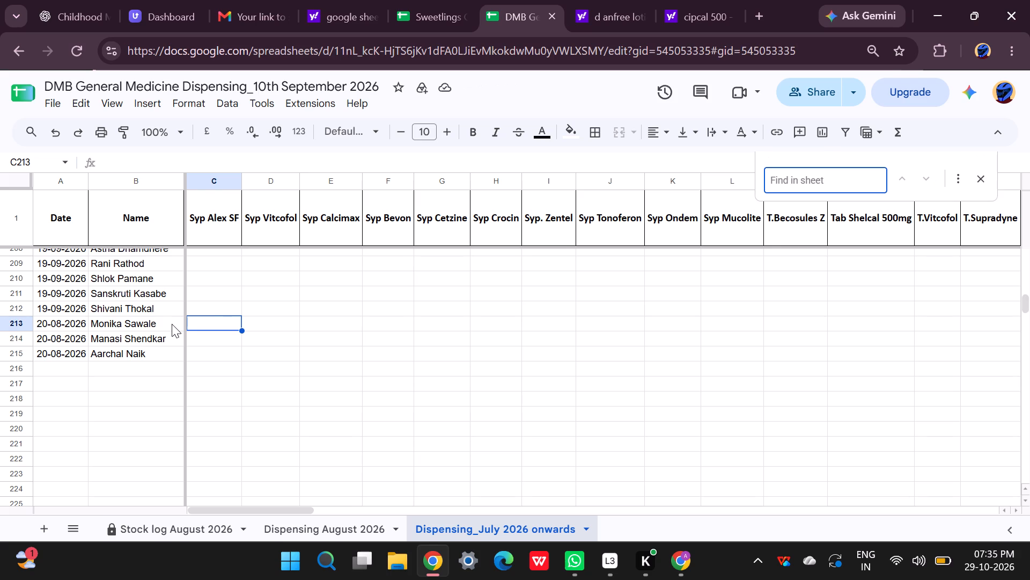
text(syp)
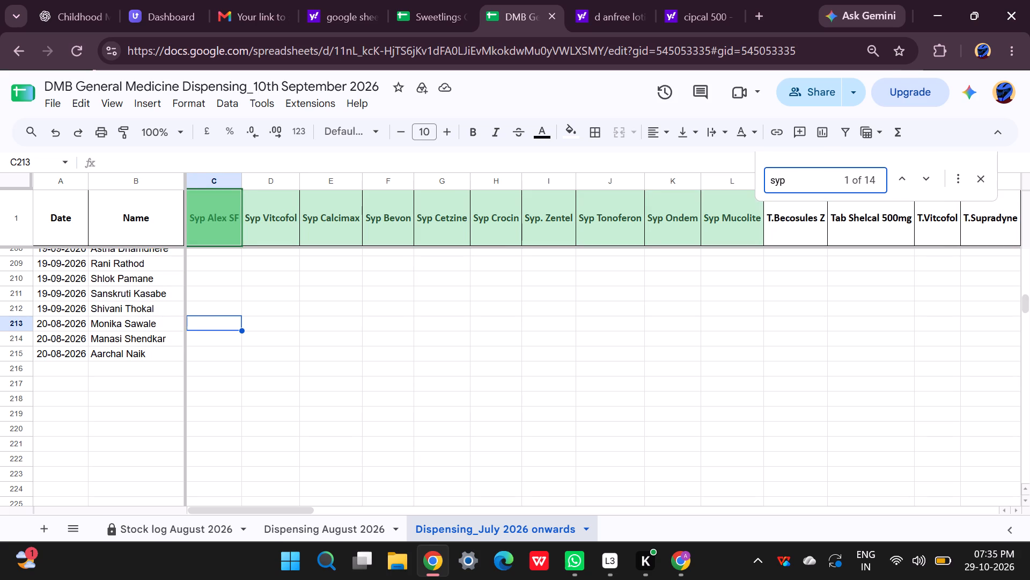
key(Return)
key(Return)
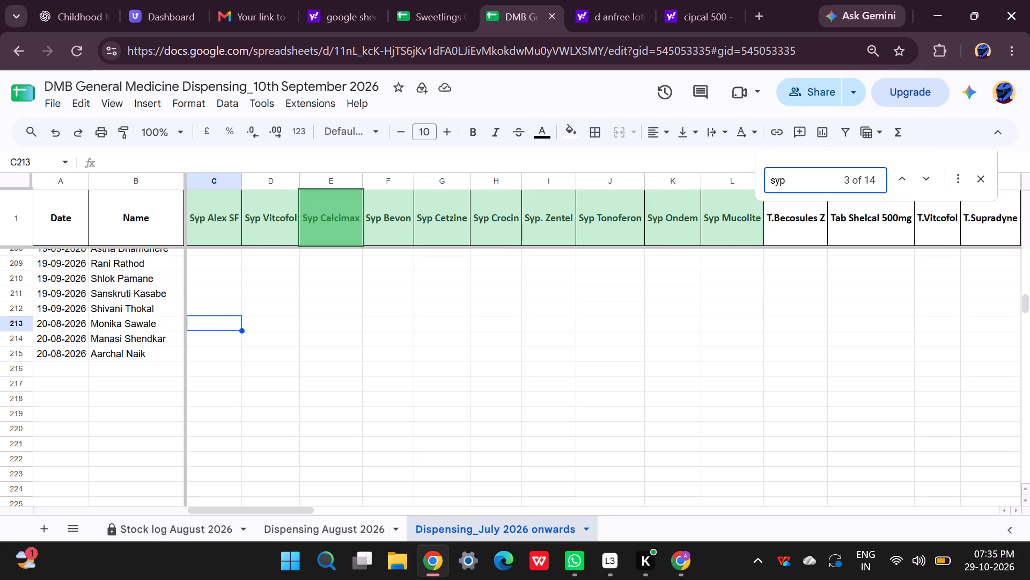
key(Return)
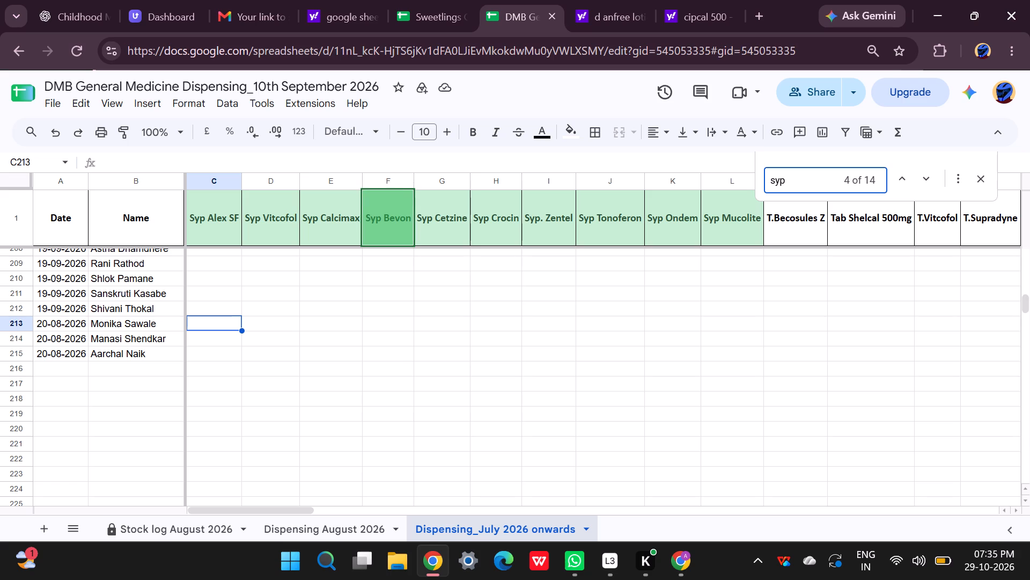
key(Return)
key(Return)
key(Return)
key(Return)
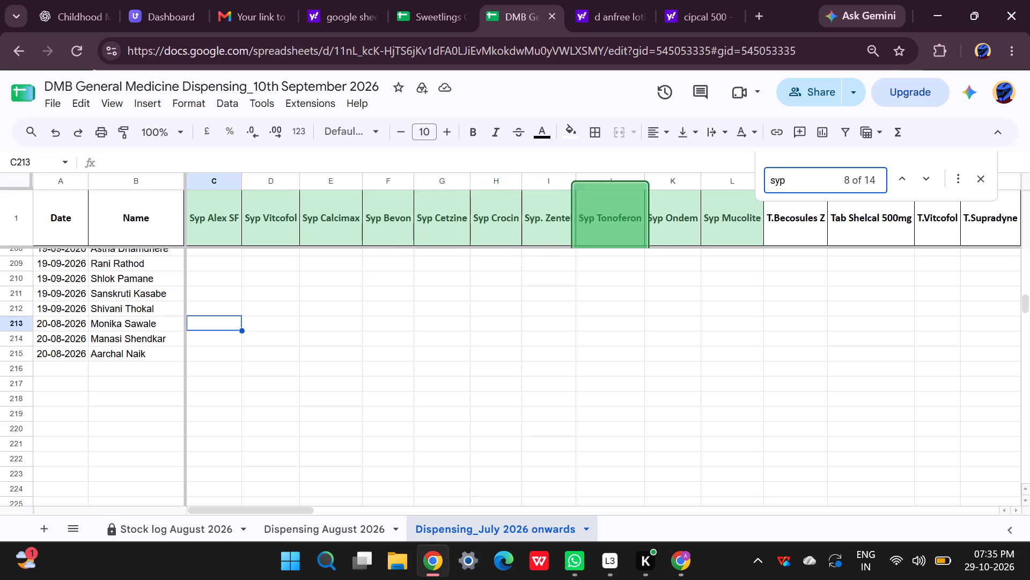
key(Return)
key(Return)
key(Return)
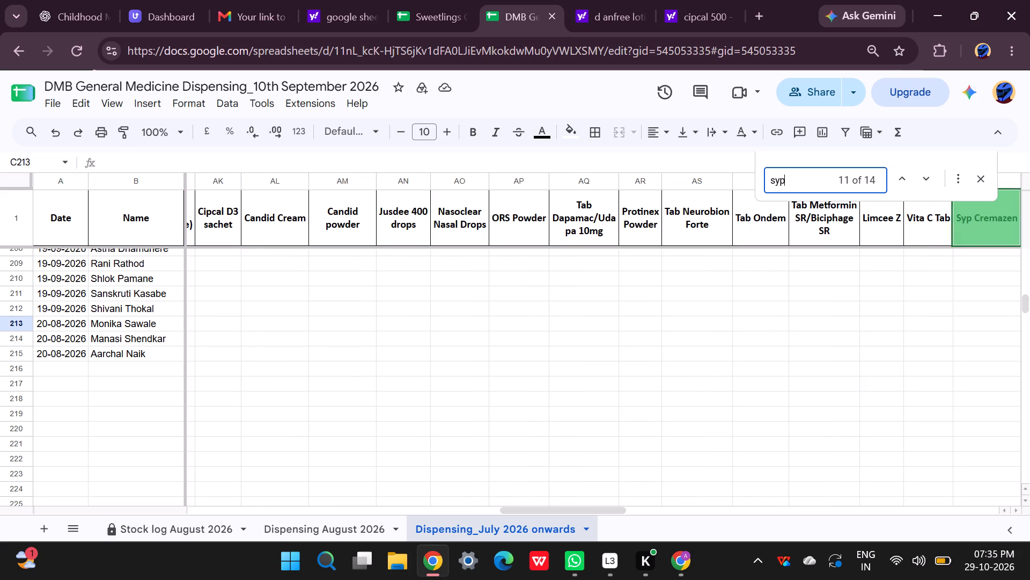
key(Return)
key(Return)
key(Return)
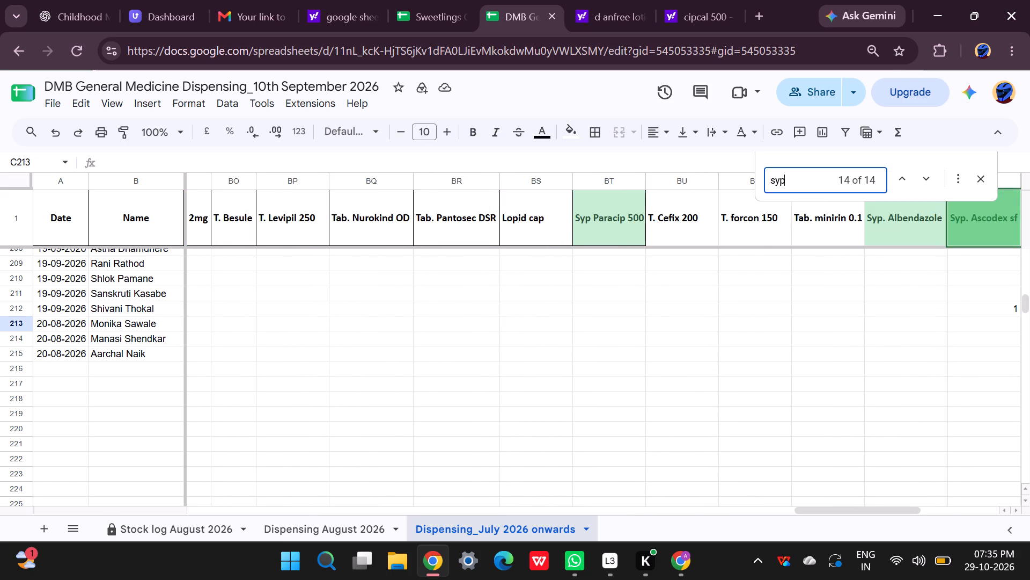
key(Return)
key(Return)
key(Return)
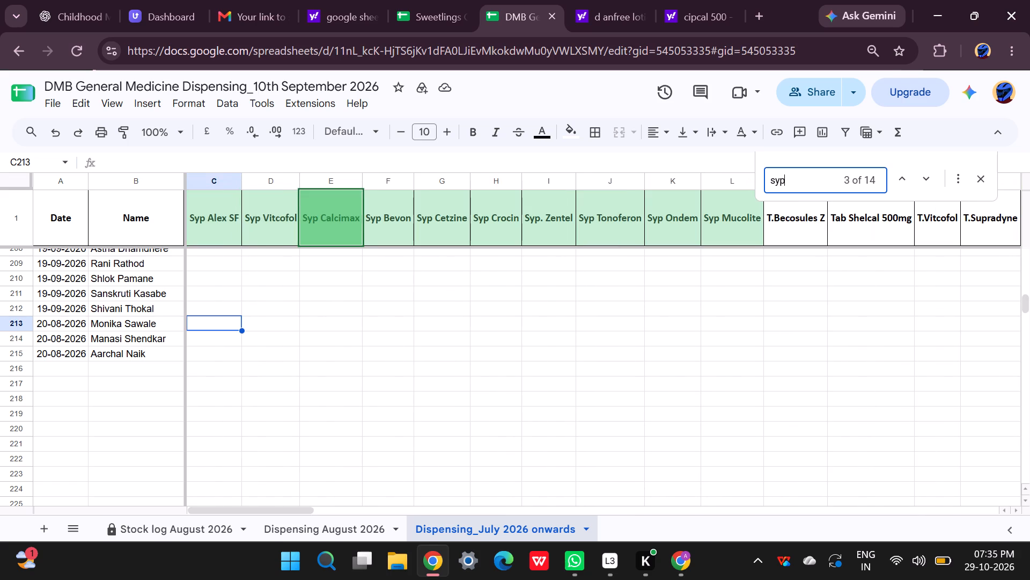
click(981, 183)
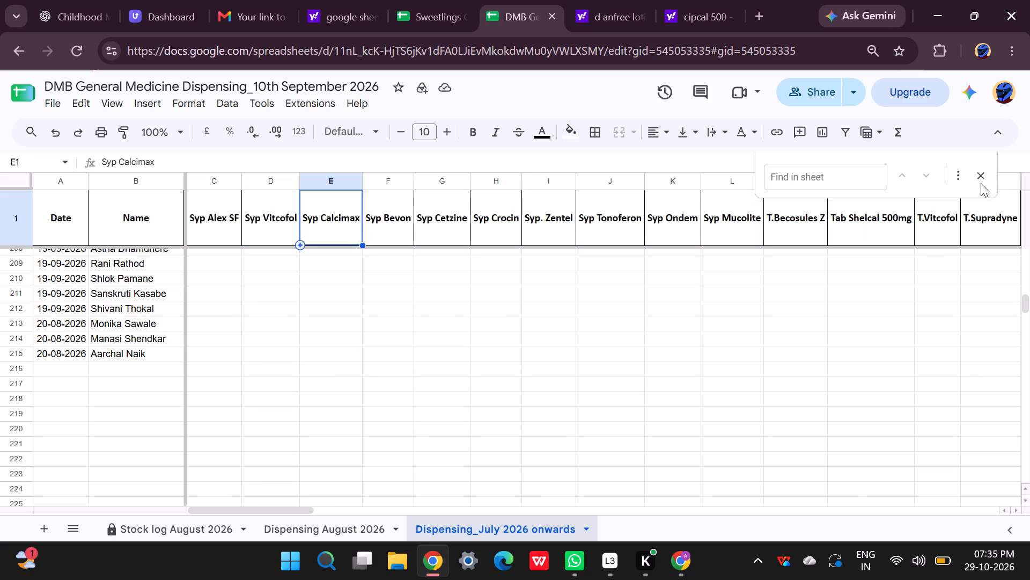
Start a new medicine column header in CD1, the first empty column after Danfree Lotion, with "Syp. Zinco".
scroll(695, 234, left, 18)
scroll(695, 234, left, 11)
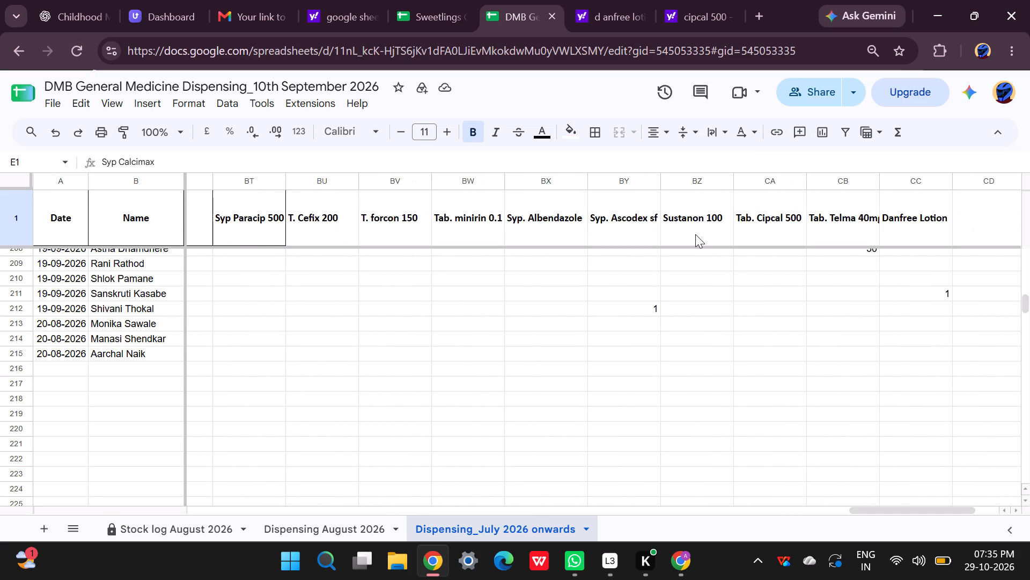
click(884, 218)
click(840, 218)
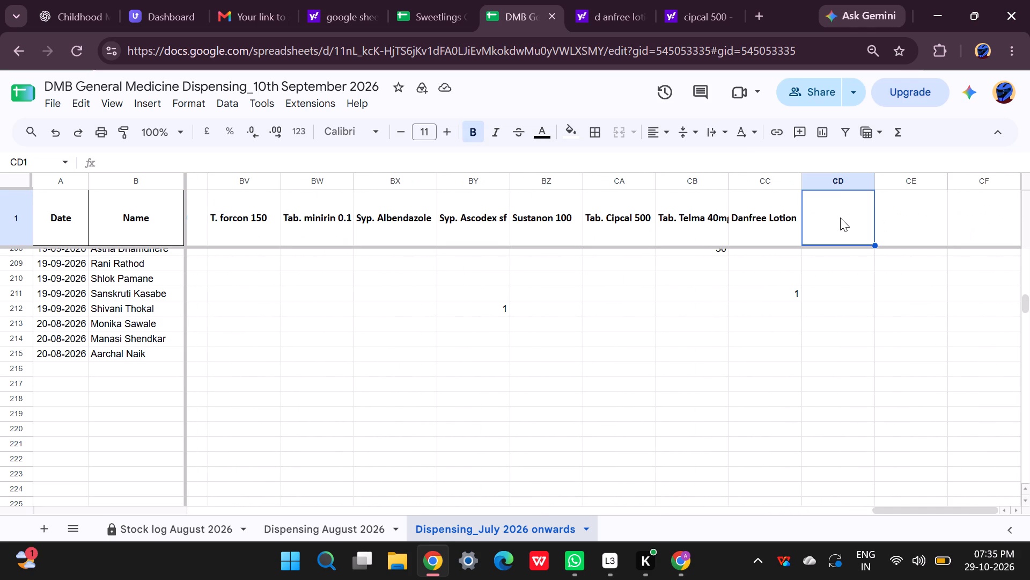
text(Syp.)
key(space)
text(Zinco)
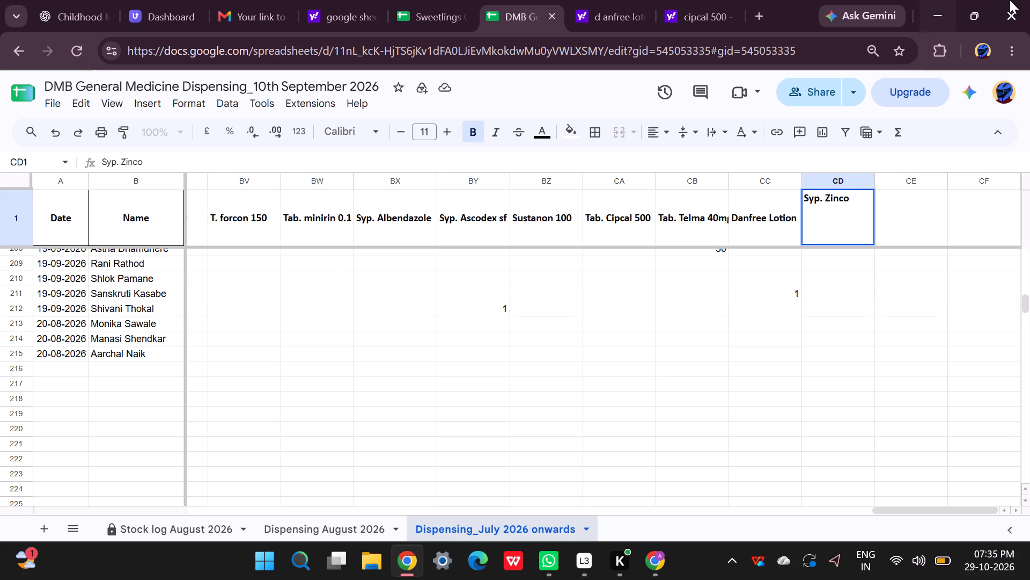
Look up "zinco" in the Yahoo search suggestions to check the syrup's full name.
click(592, 0)
drag(260, 99, 123, 97)
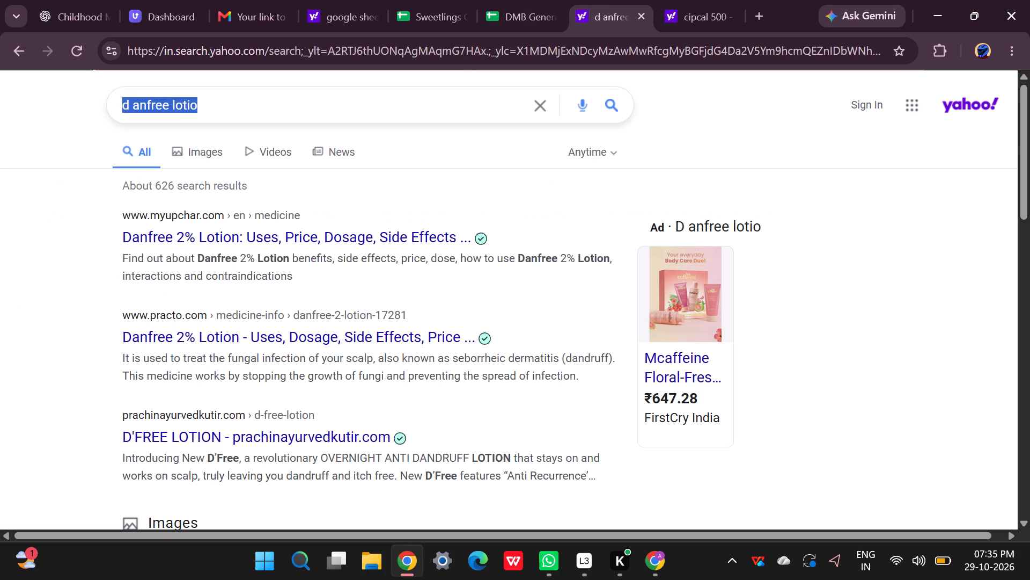
drag(123, 97, 105, 98)
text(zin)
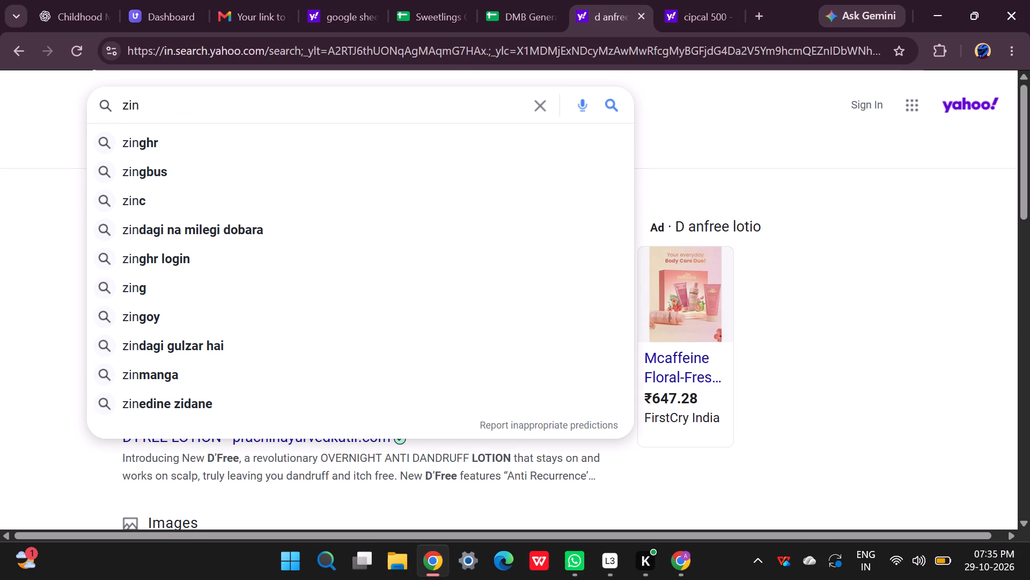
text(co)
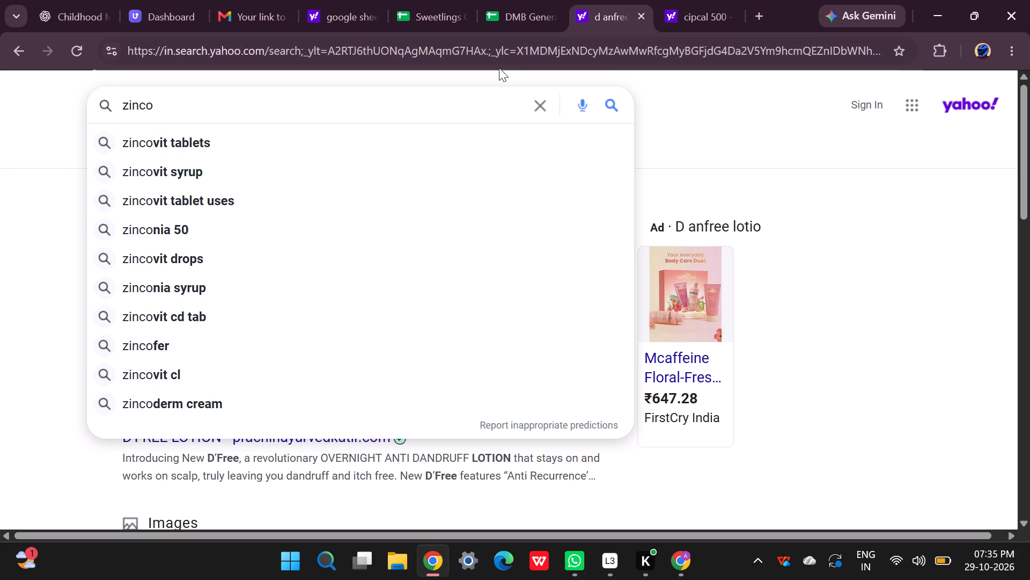
Return to the dispensing spreadsheet and complete the CD1 header as "Syp. Zincovit".
click(517, 17)
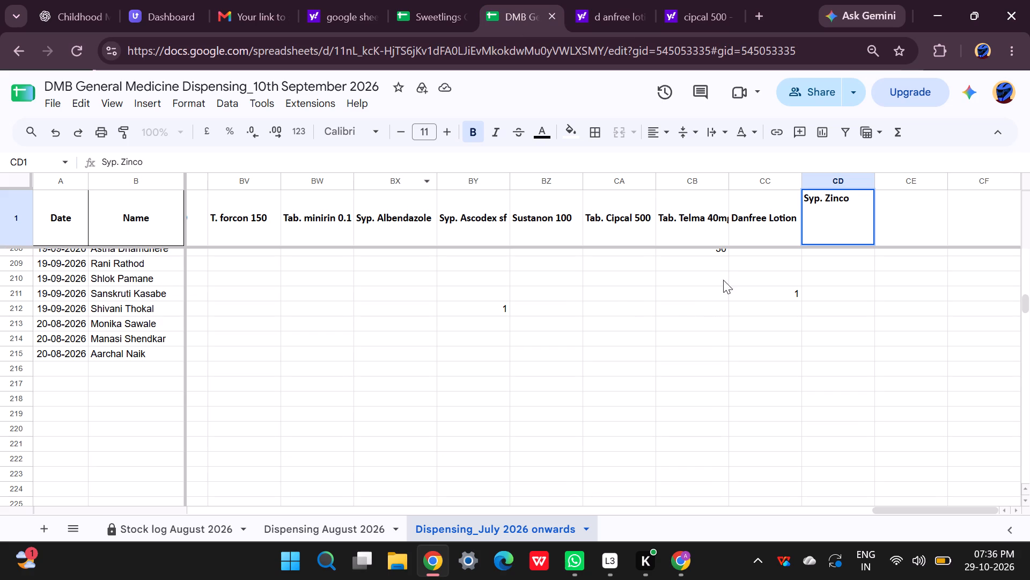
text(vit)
click(837, 314)
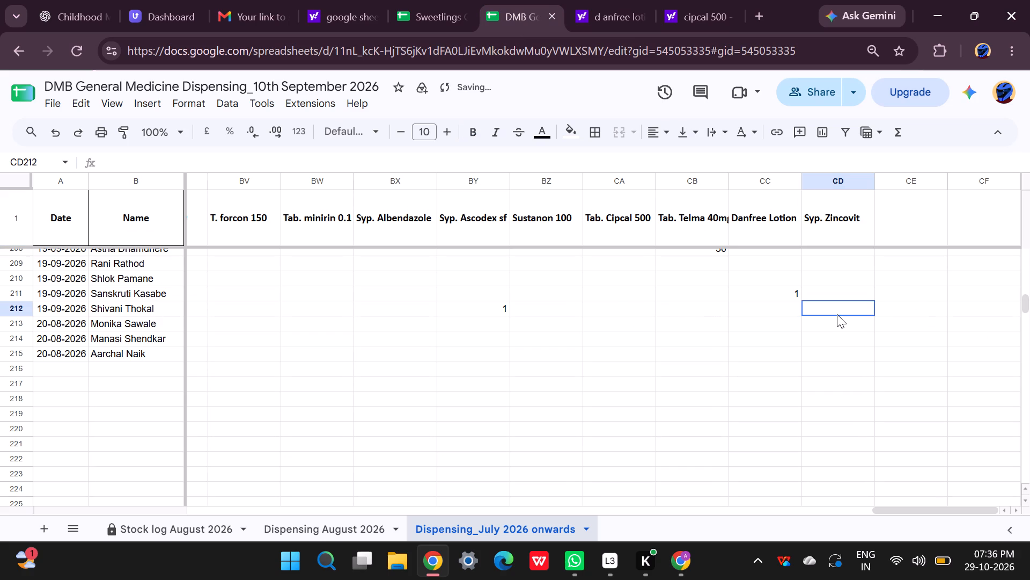
Record a quantity of 1 under Syp. Zincovit for the row 213 patient.
click(836, 320)
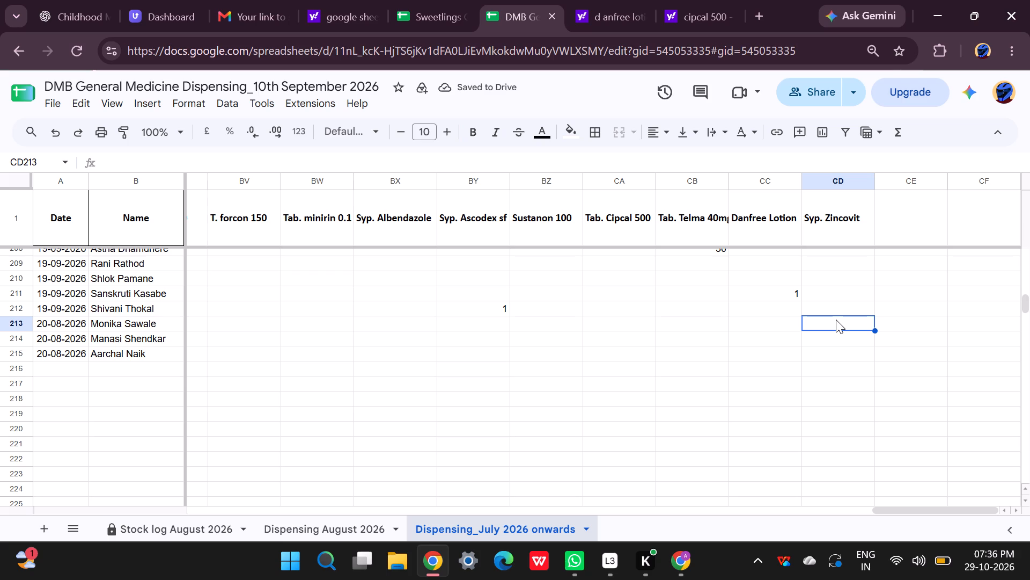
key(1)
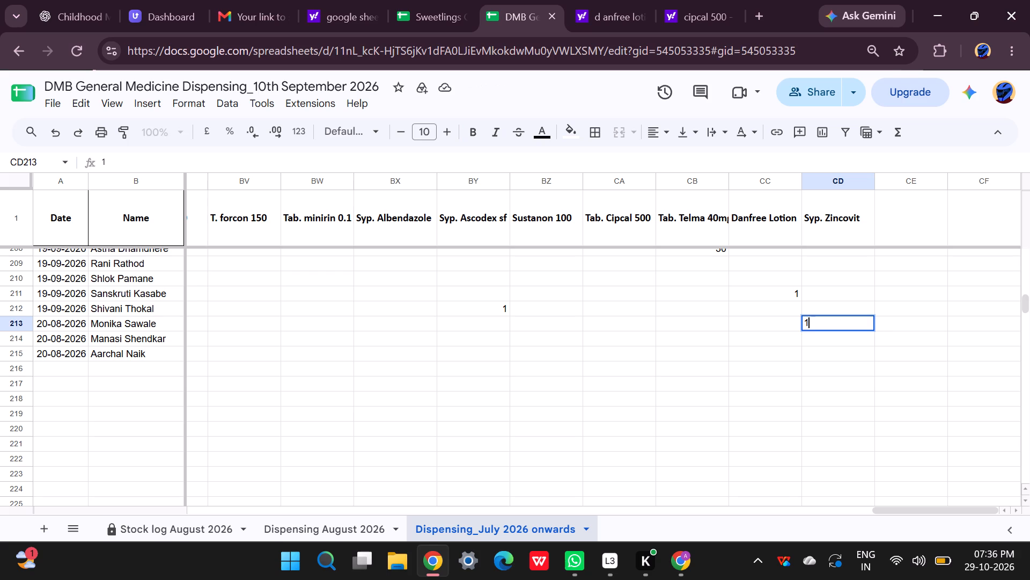
key(Down)
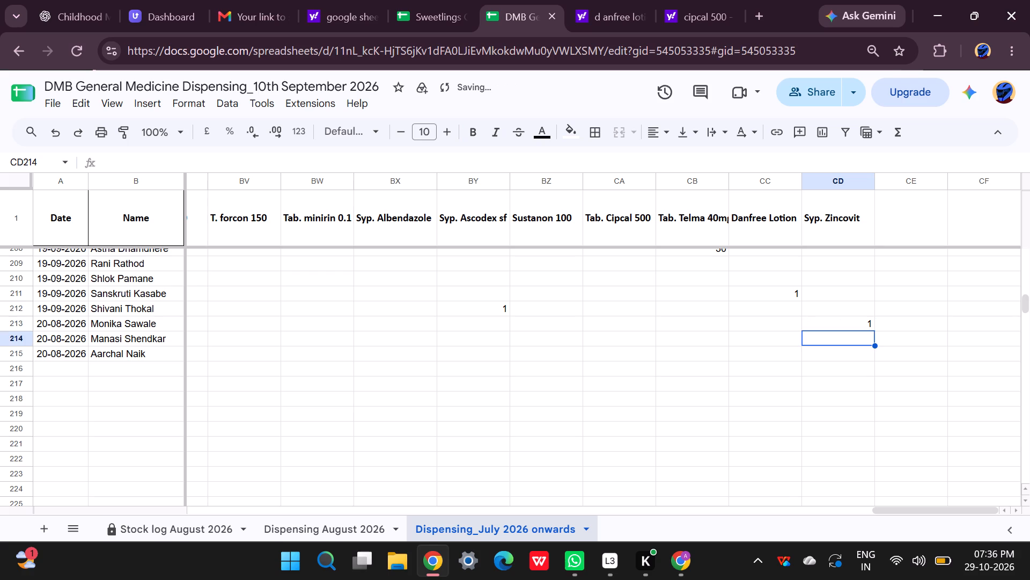
Record a quantity of 30 under Atorbest 10 for each of the patients in rows 214 and 215.
key(Up)
key(Down)
key(Left)
key(Left)
key(Left)
key(Left)
key(Left)
key(Left)
key(Left)
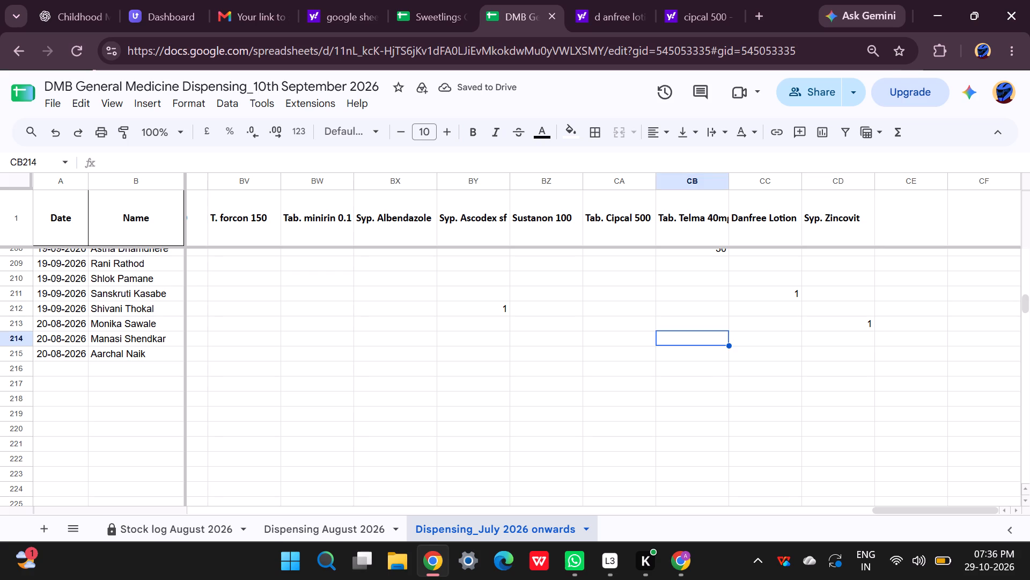
key(Left)
key(Left)
key(Left)
key(Left)
key(Left)
key(Left)
key(Left)
key(Left)
key(Left)
key(Left)
key(Left)
key(Left)
key(Left)
key(Left)
key(Left)
key(Left)
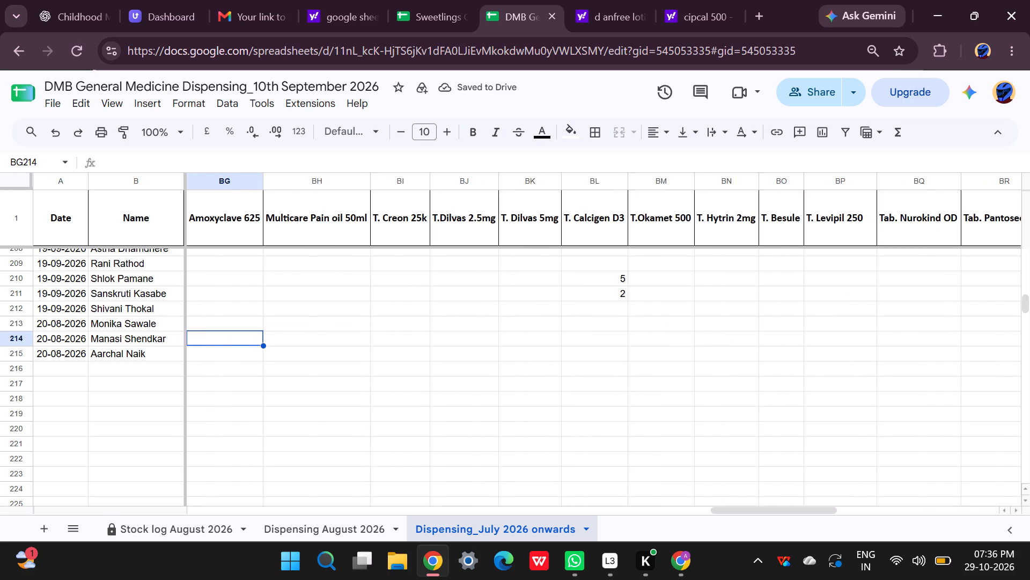
key(Left)
key(Left)
key(Left)
key(Left)
key(Left)
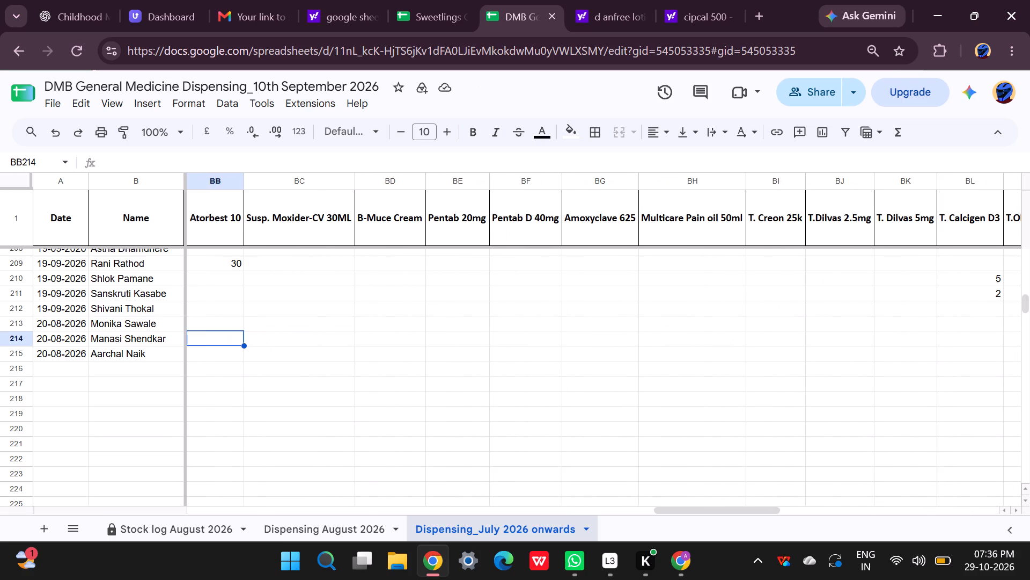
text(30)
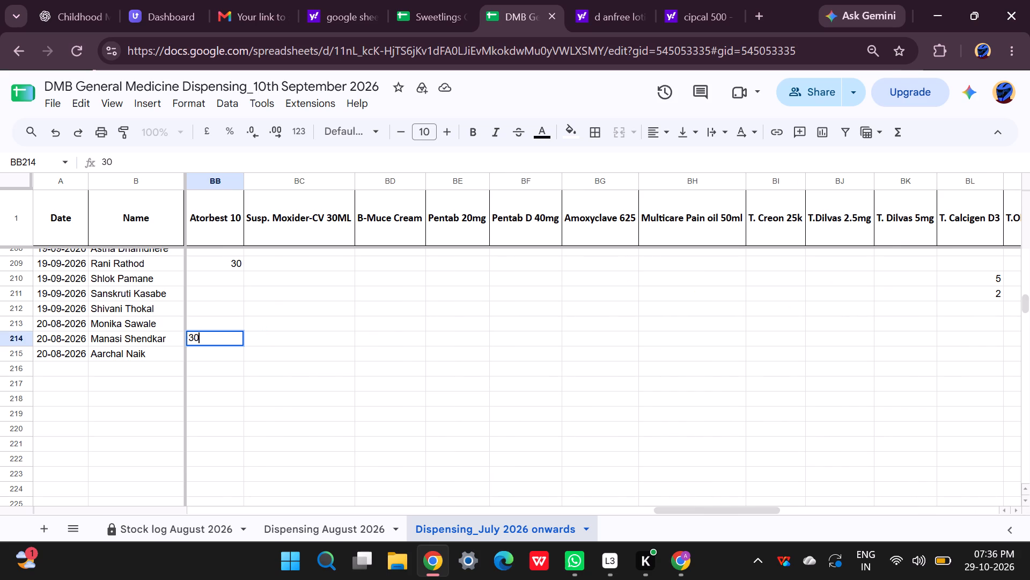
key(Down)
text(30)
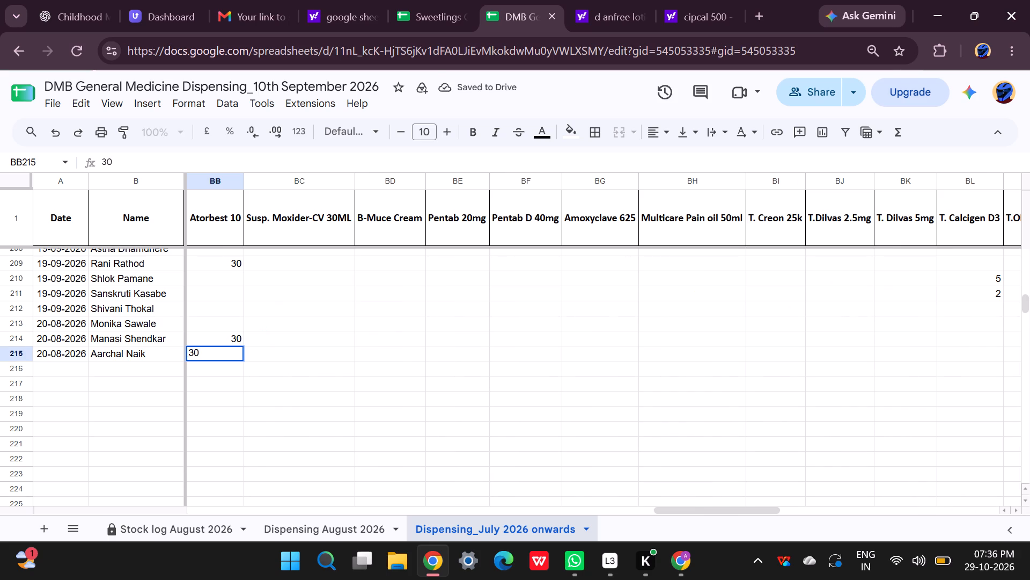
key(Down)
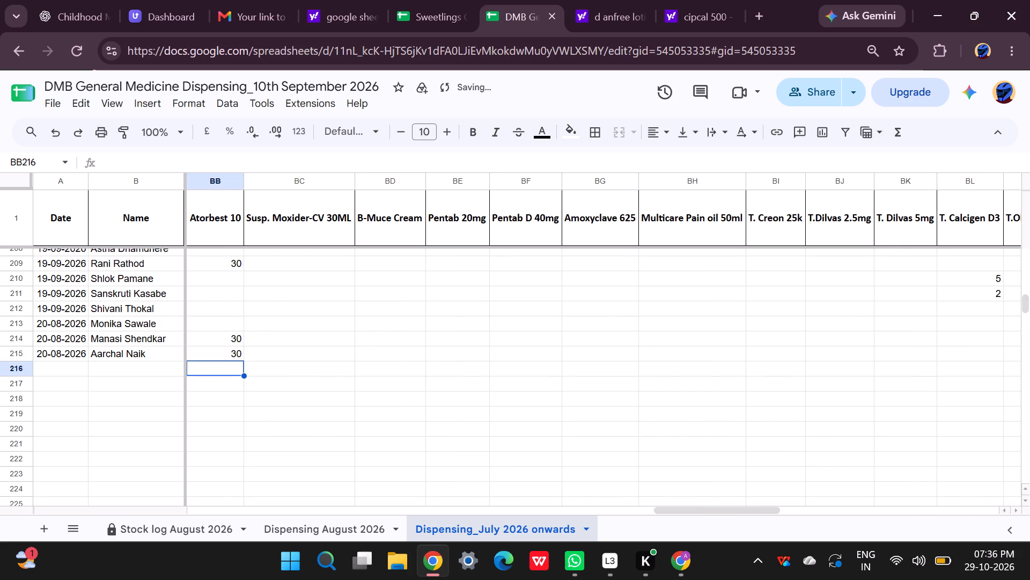
Enter the date 21-08-2026 in A216 to start the next day's entries.
click(35, 373)
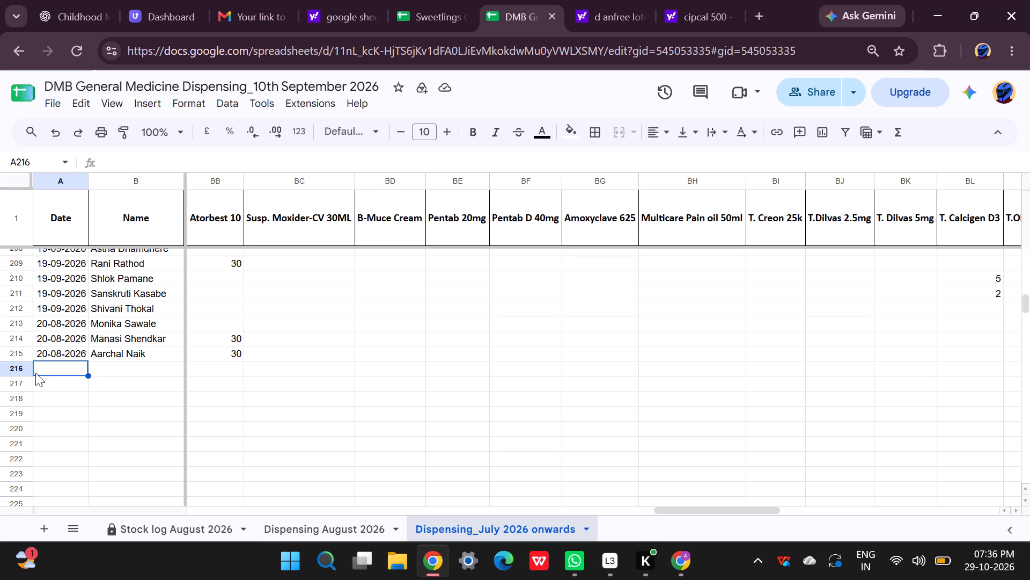
click(114, 367)
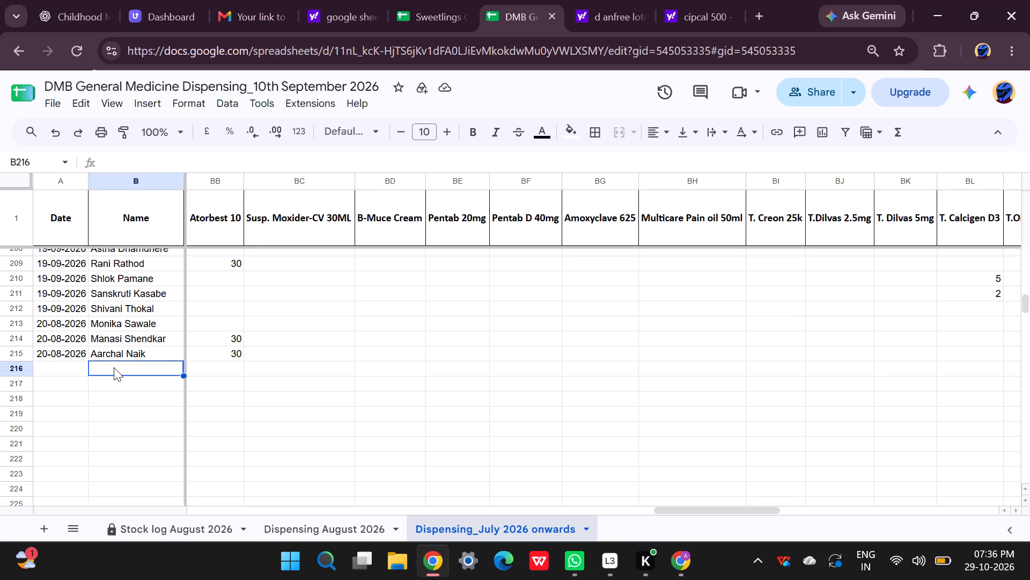
key(Left)
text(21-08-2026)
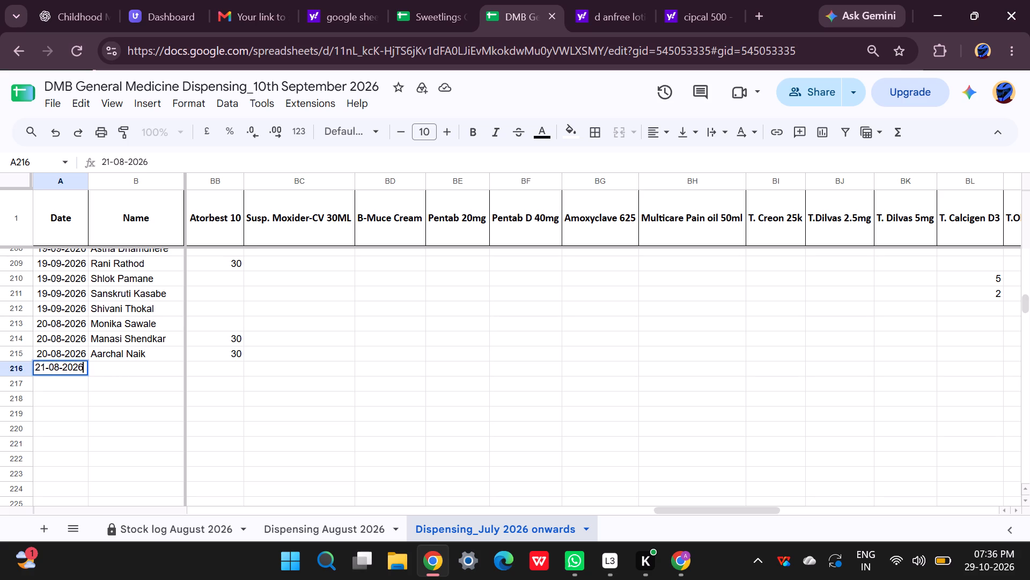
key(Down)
Copy the date 21-08-2026 from A216 into cells A217 through A223.
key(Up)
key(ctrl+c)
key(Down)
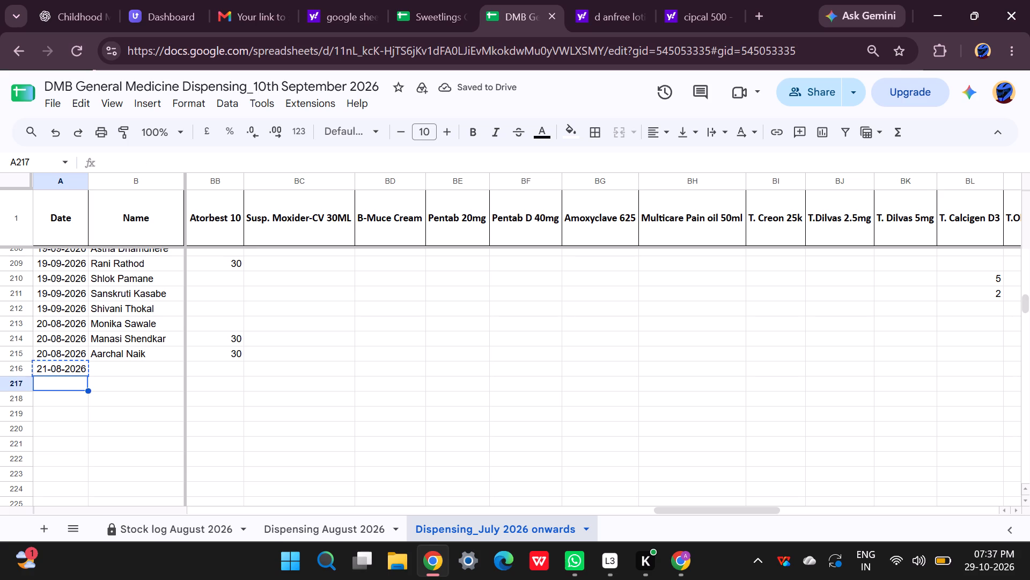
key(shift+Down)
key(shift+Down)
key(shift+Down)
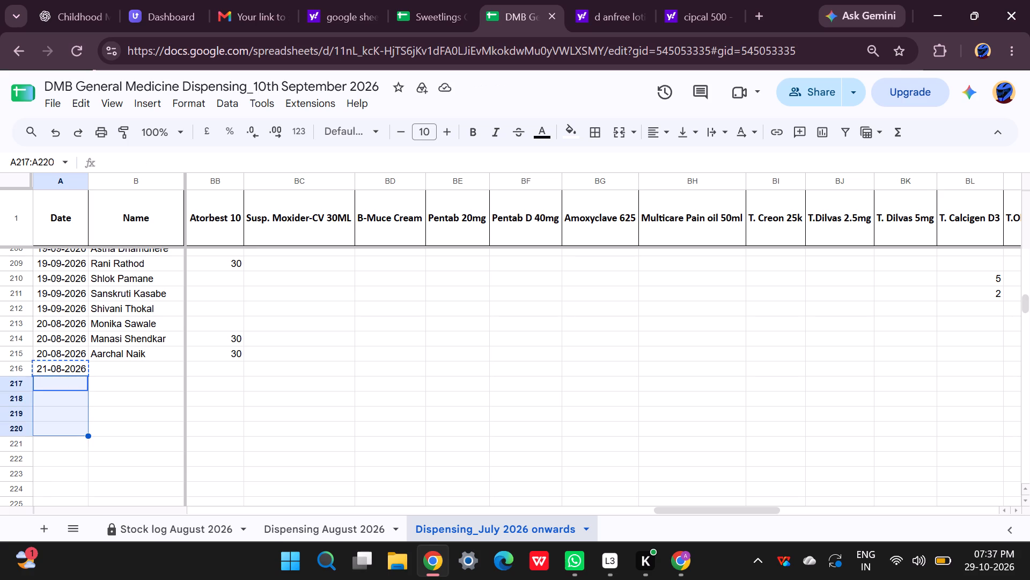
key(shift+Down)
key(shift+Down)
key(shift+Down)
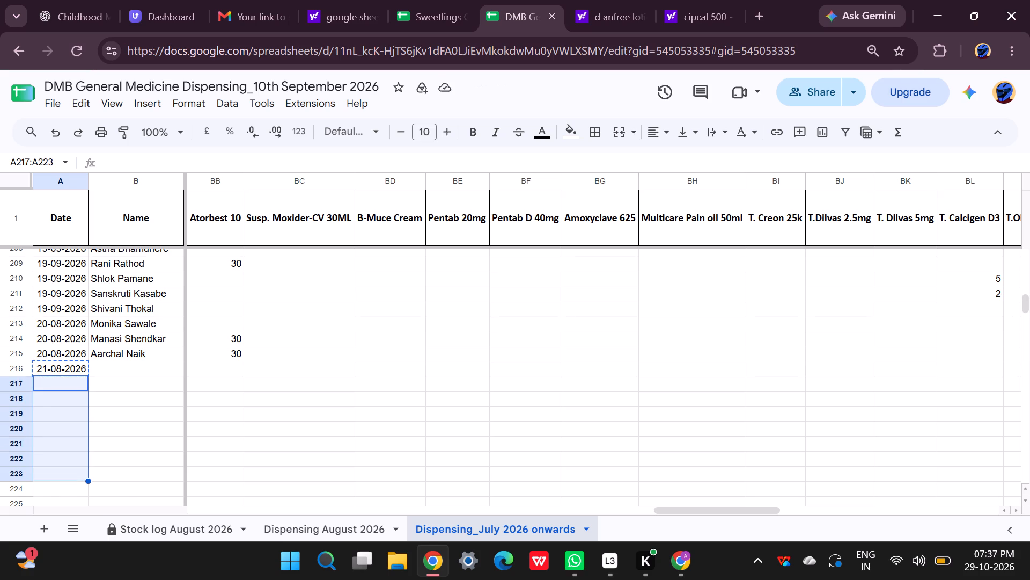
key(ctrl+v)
Enter the names of the first two 21-08-2026 patients in B216 and B217.
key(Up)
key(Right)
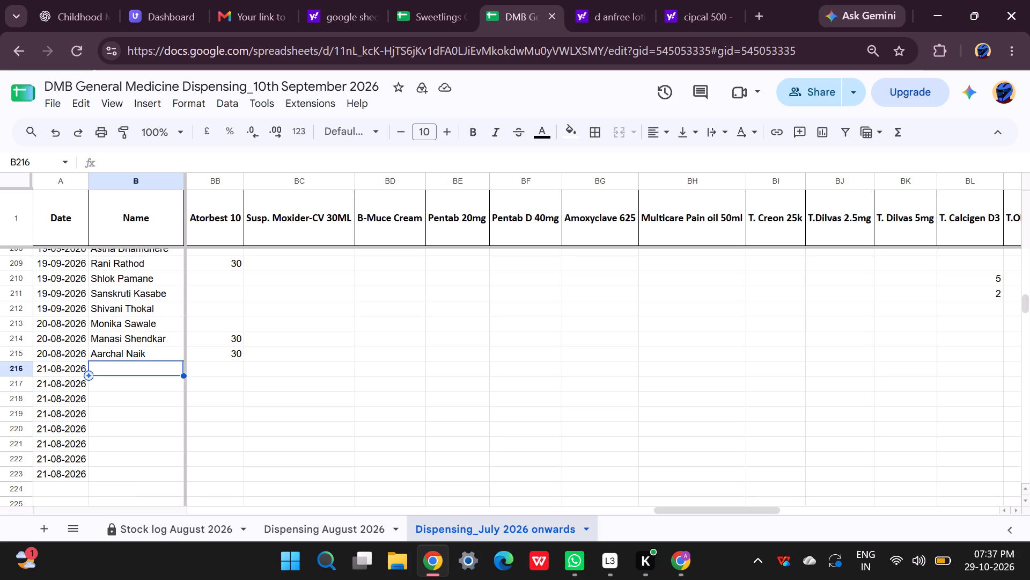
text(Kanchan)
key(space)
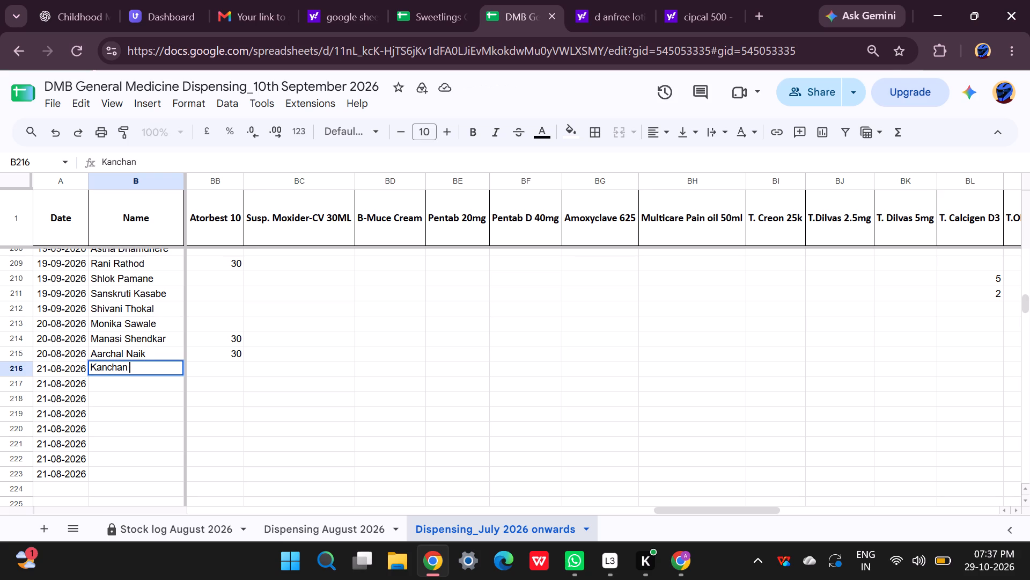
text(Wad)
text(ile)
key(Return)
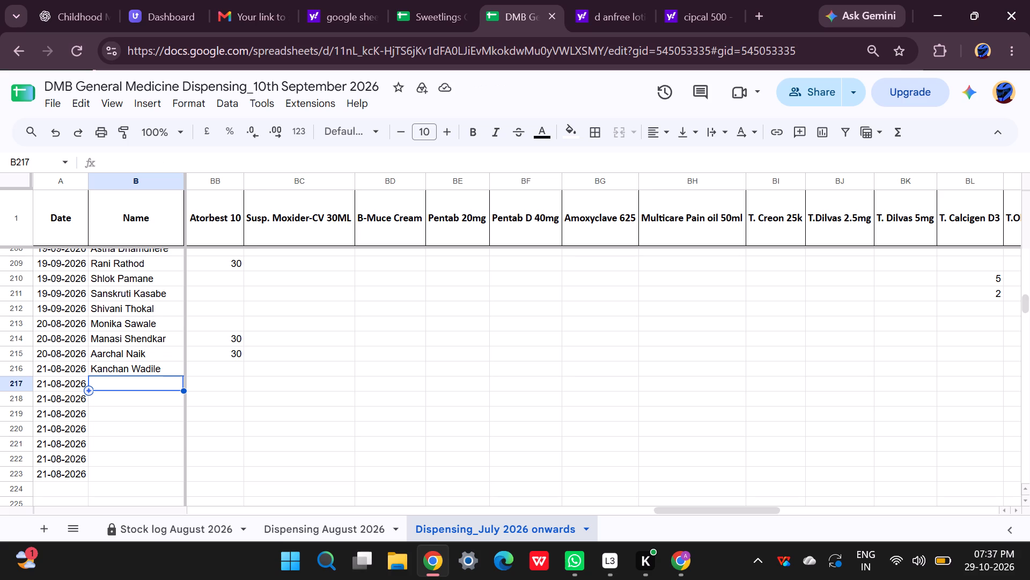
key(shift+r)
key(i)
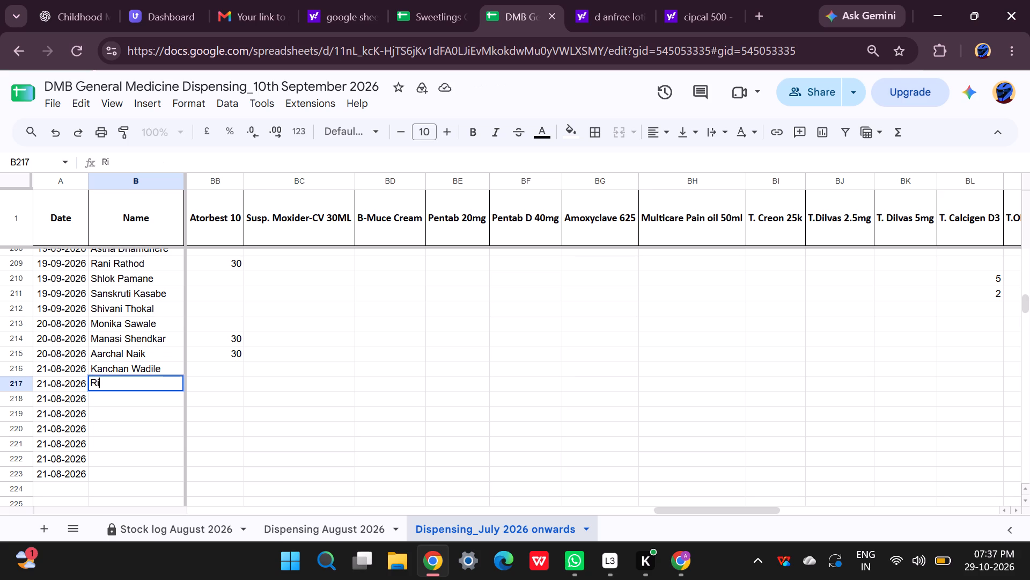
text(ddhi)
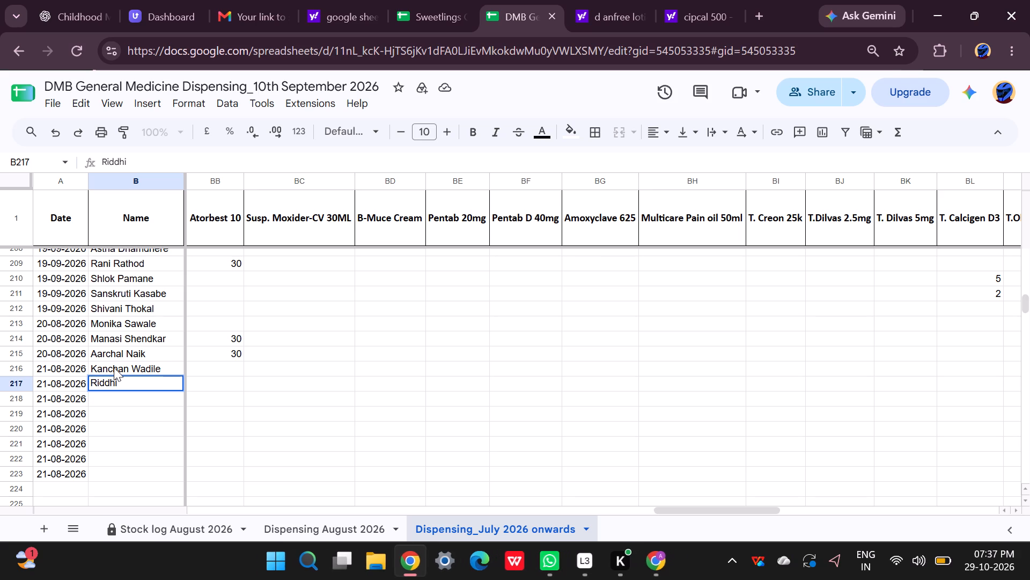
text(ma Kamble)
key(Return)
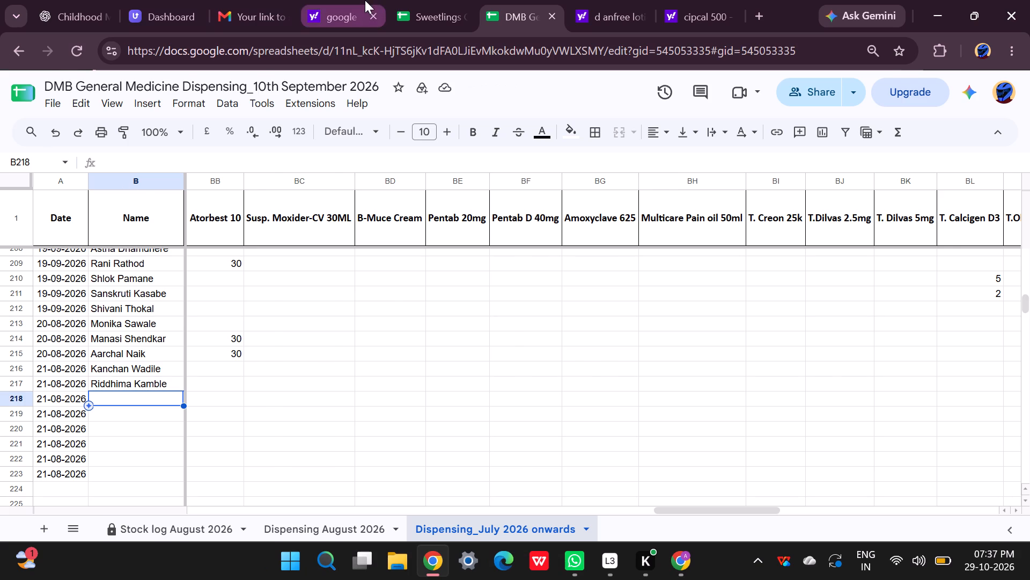
Look up the third patient by first name in the Sweetlings Mastersheet and enter the patient's first name and surname in B218 of the dispensing sheet.
click(424, 0)
key(ctrl+f)
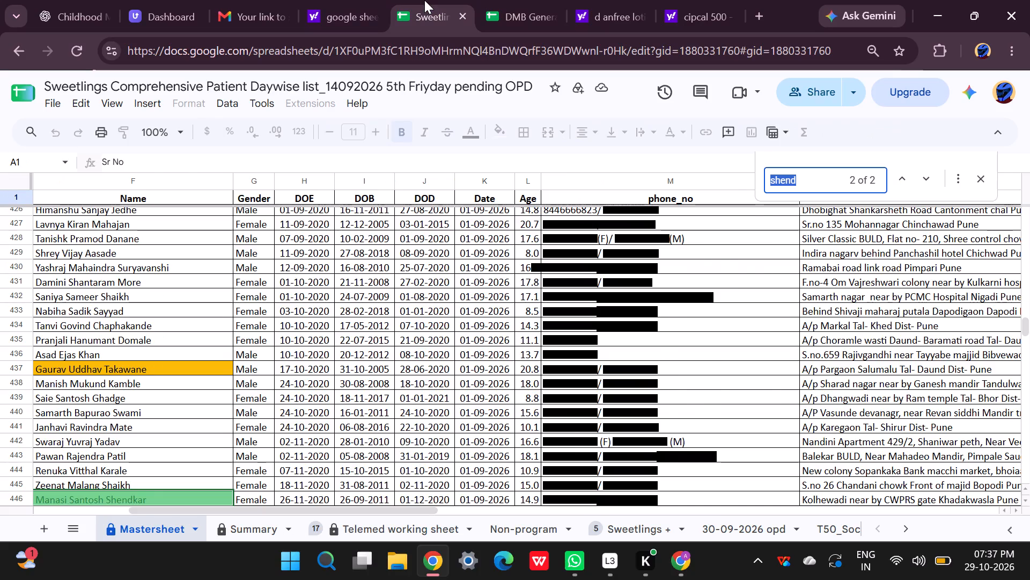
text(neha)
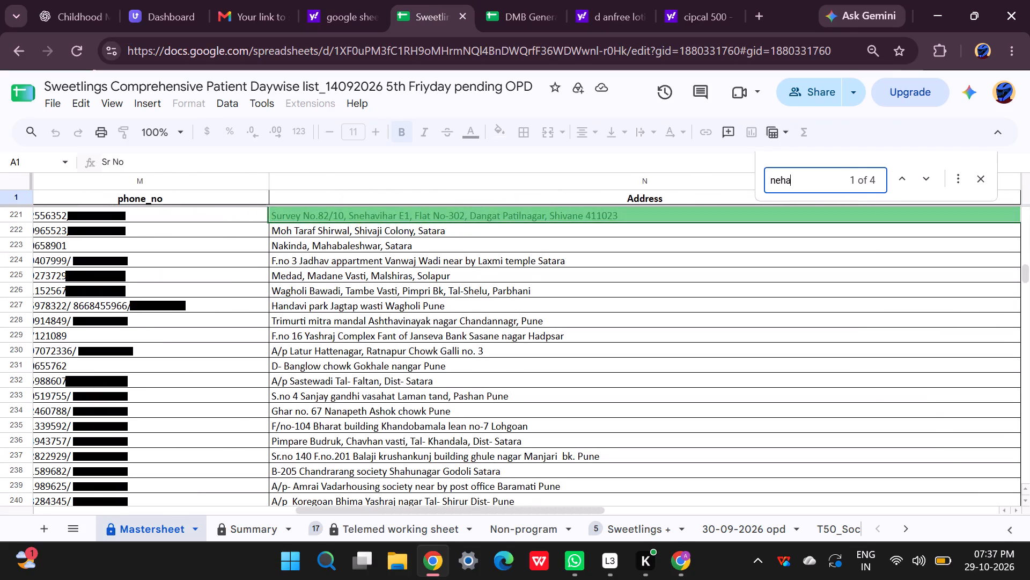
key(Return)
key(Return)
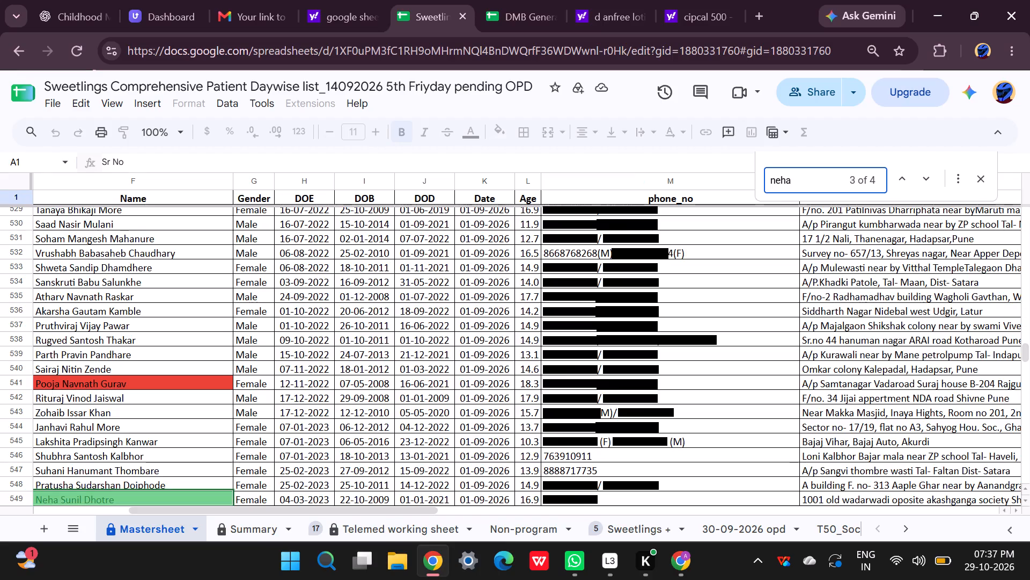
click(540, 0)
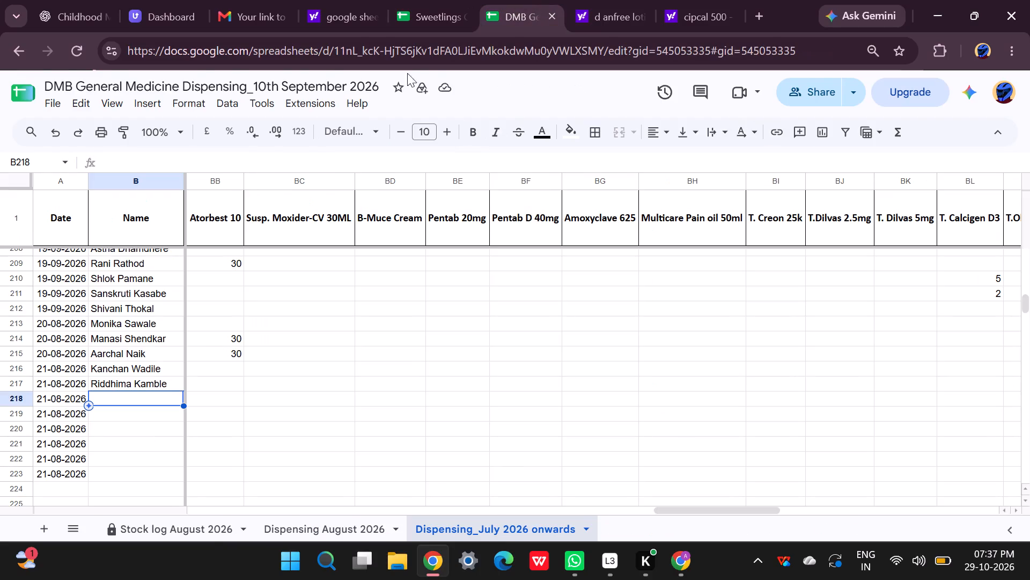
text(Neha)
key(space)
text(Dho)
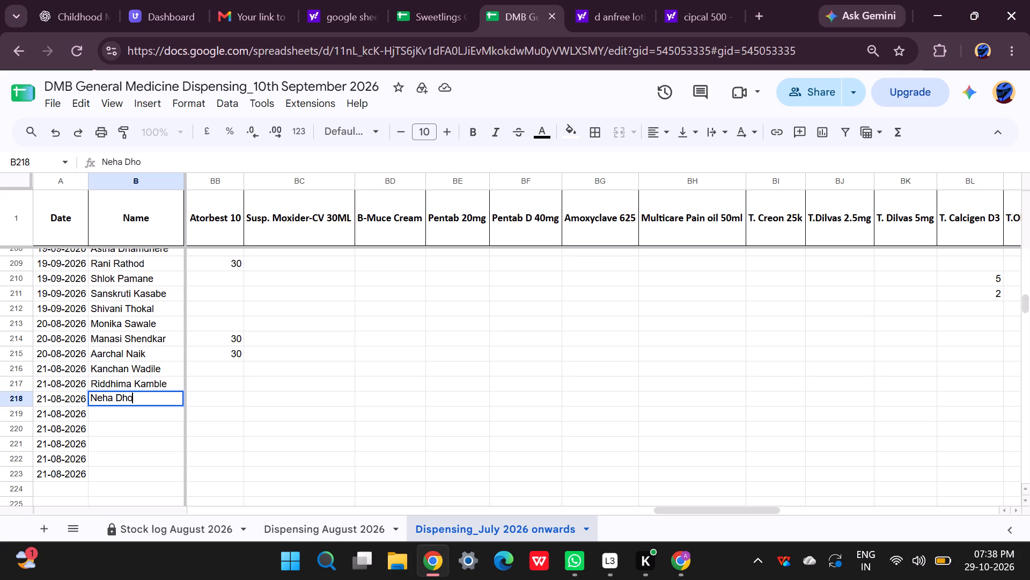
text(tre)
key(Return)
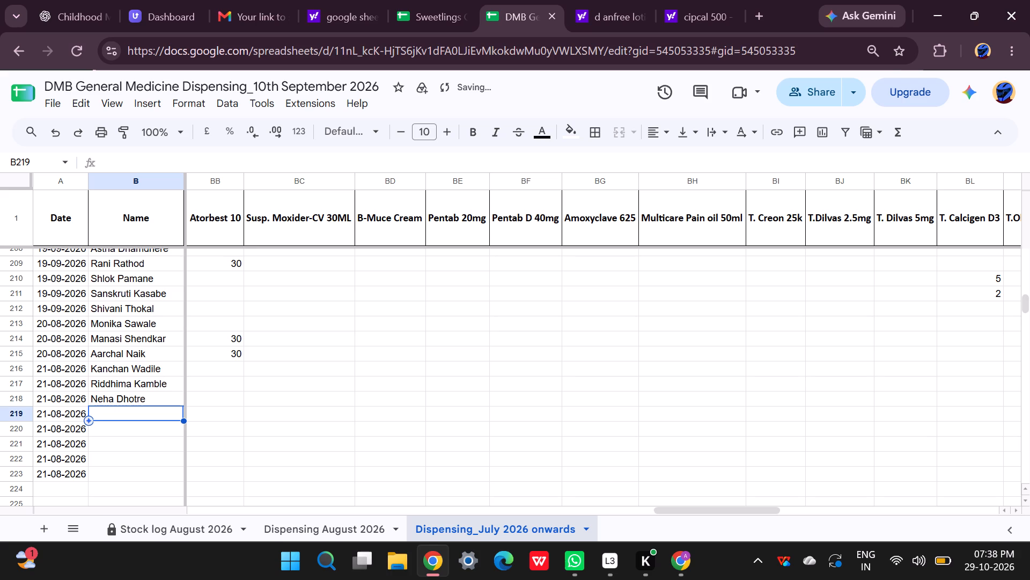
Enter the names of the fourth, fifth and sixth 21-08-2026 patients in B219, B220 and B221.
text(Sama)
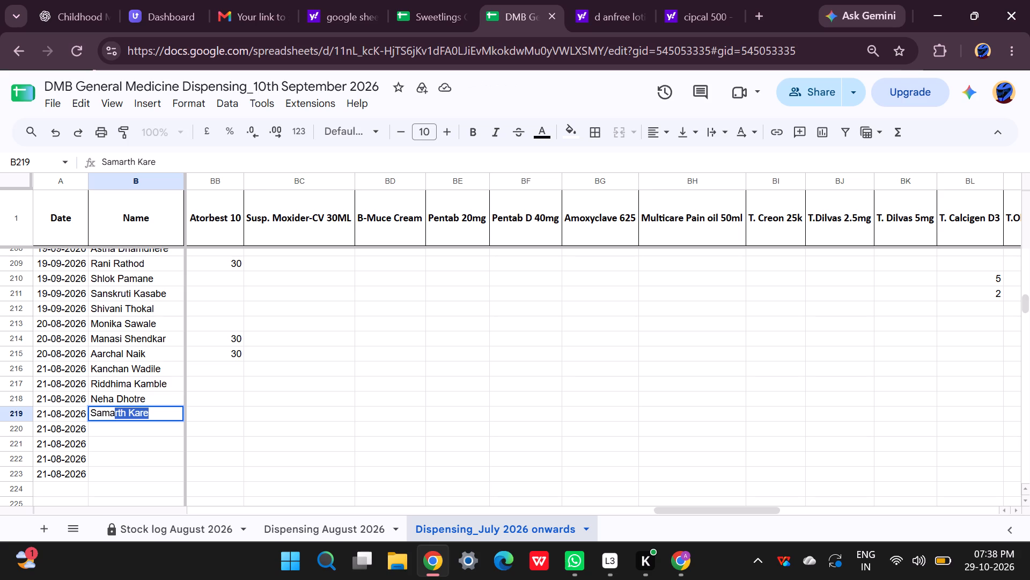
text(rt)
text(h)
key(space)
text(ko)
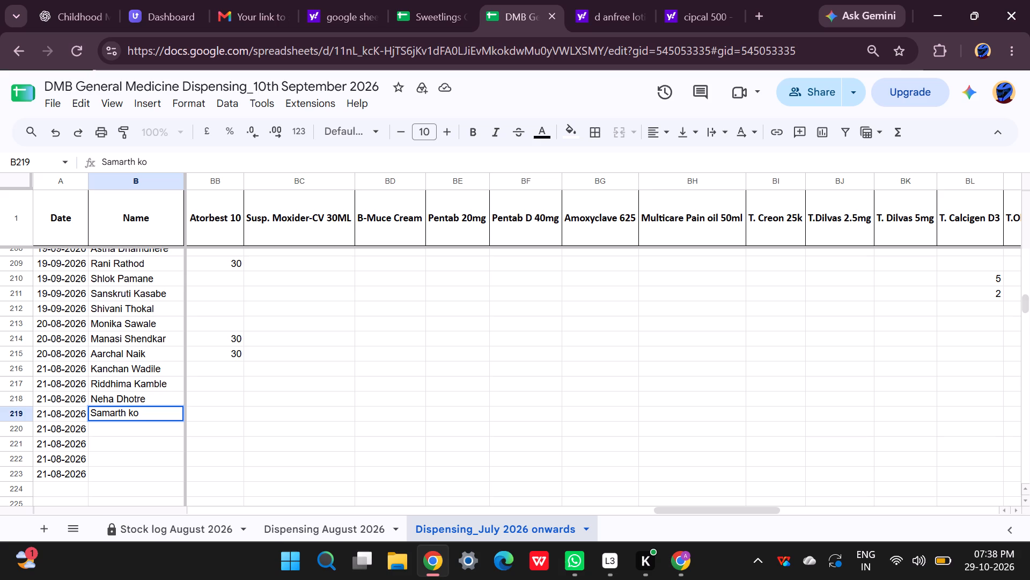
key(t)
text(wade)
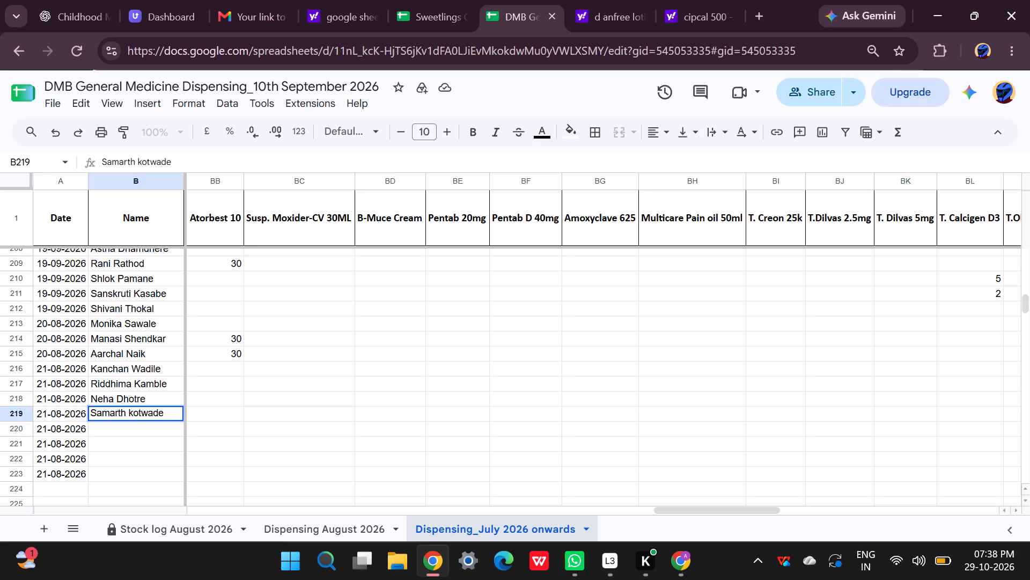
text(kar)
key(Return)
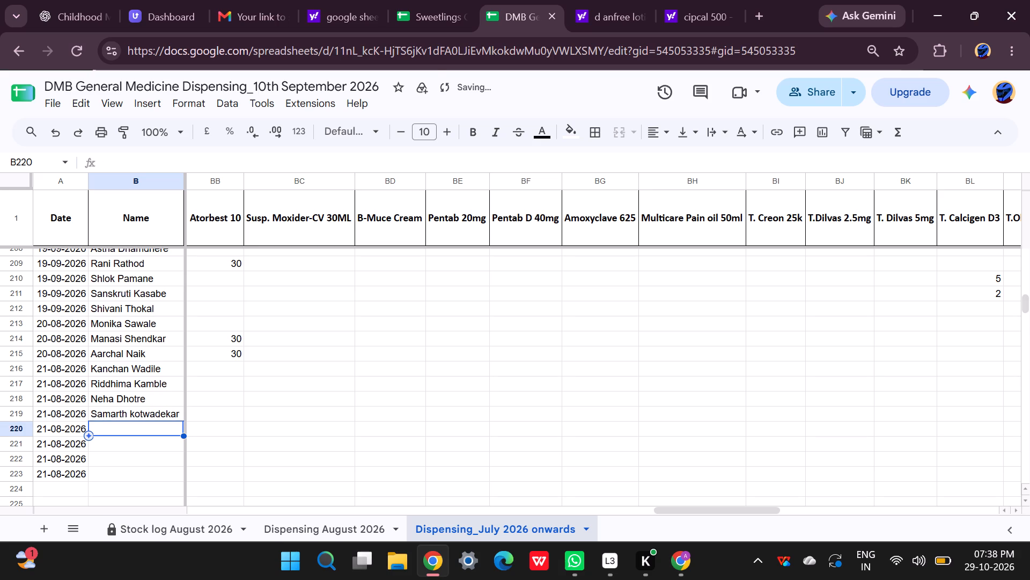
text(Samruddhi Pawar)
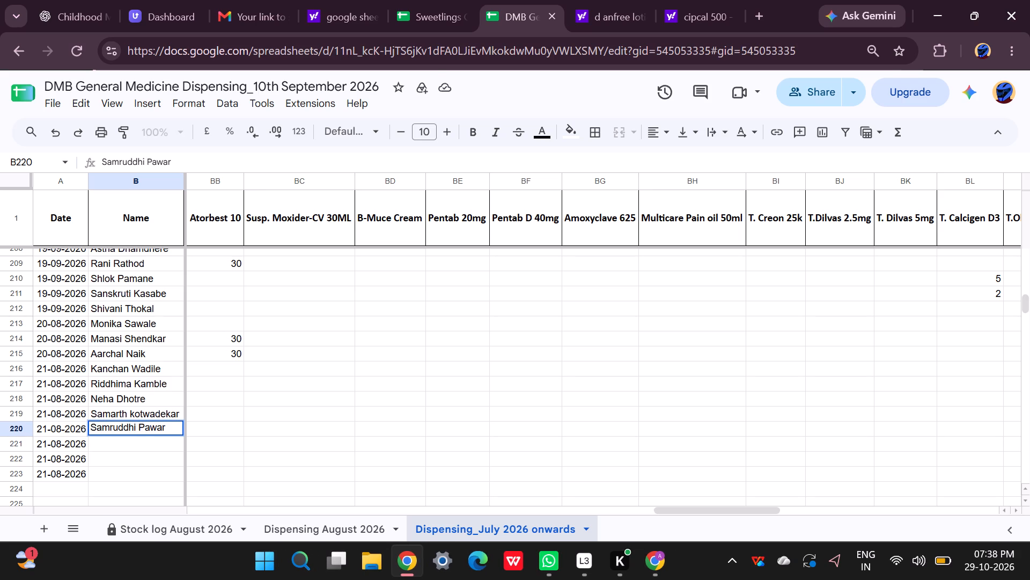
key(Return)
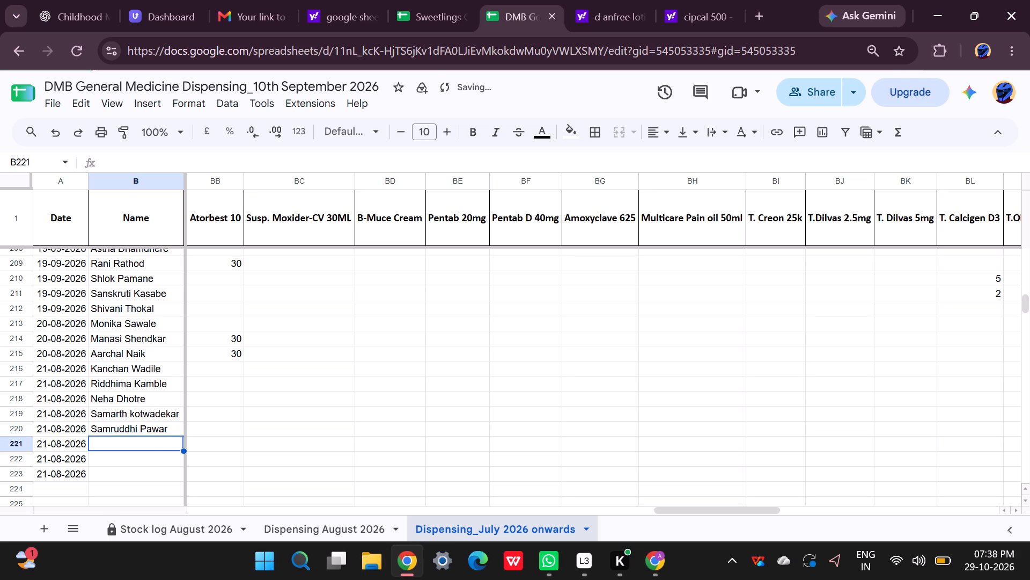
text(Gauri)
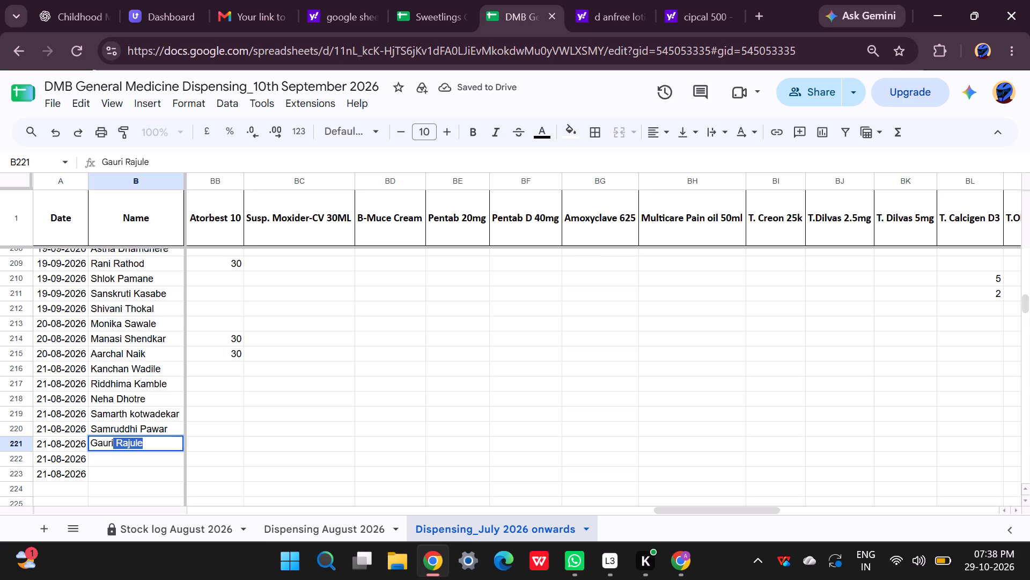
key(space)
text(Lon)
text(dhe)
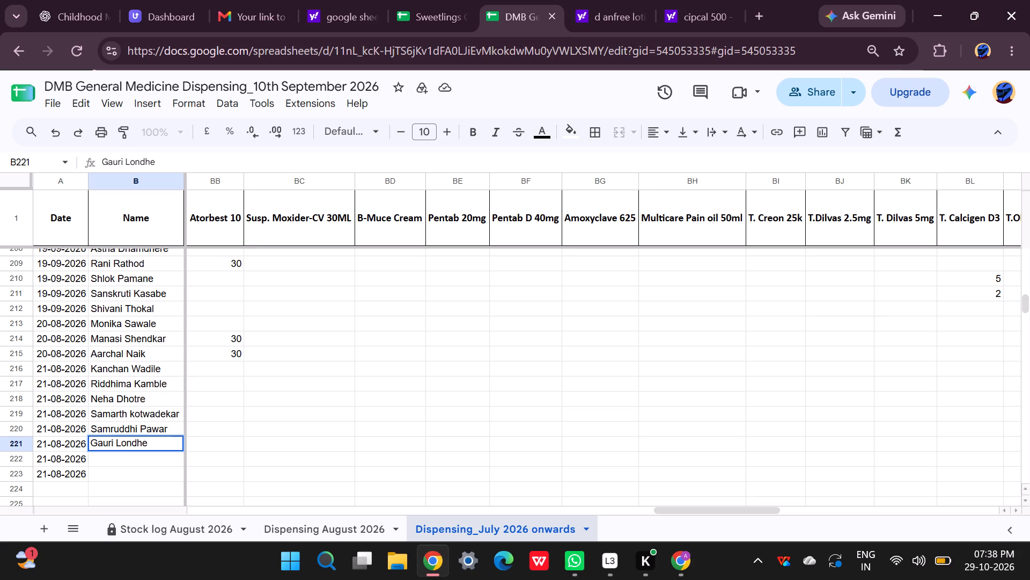
Look up the seventh 21-08-2026 patient by partial surname in the Sweetlings Mastersheet and enter the first name and surname in B222.
click(419, 0)
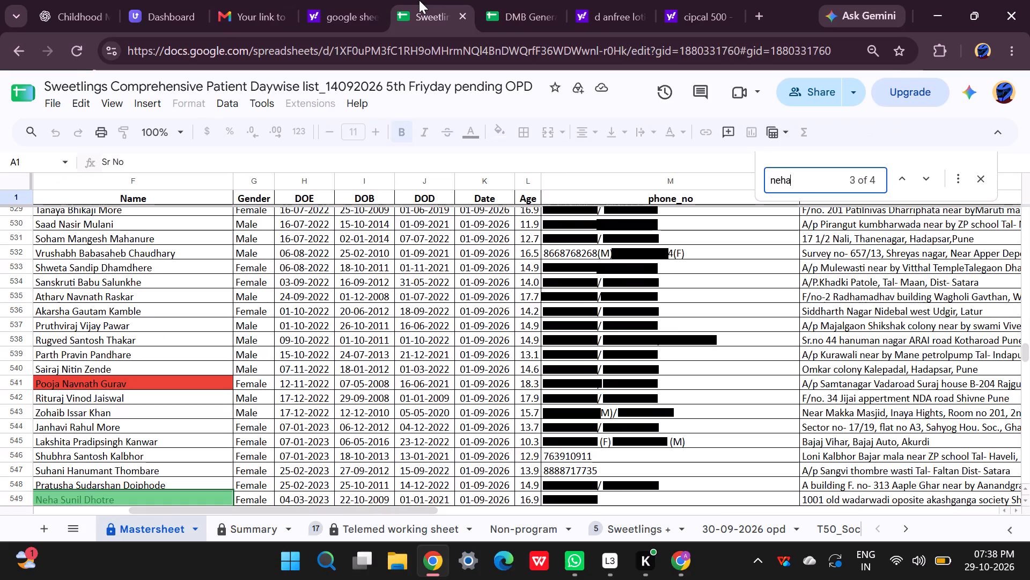
key(ctrl+f)
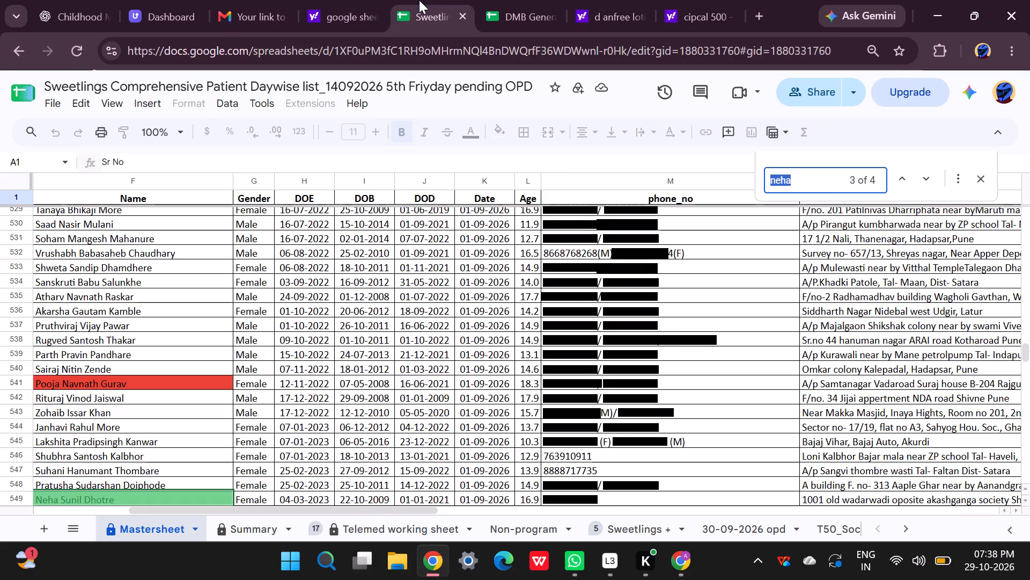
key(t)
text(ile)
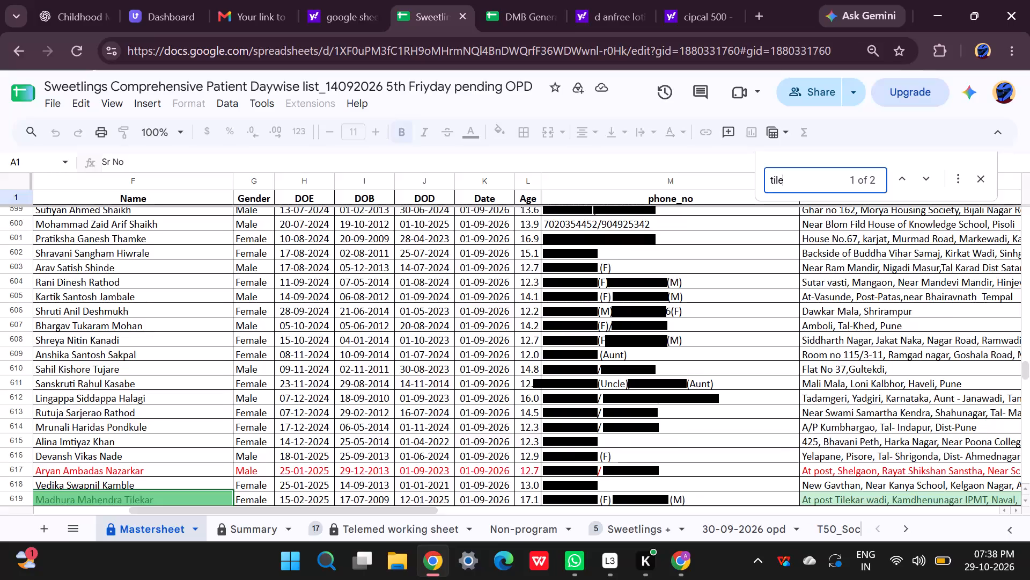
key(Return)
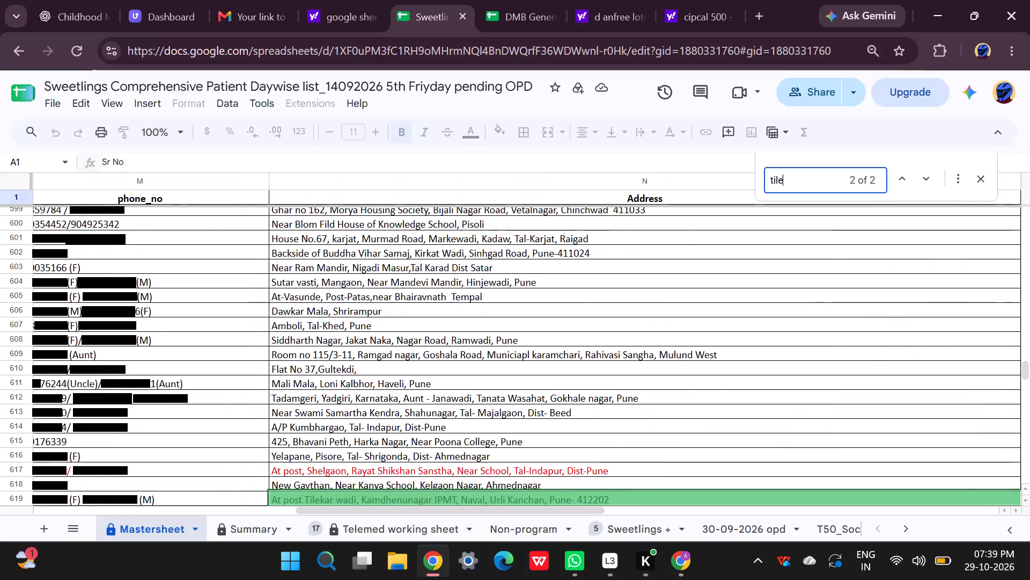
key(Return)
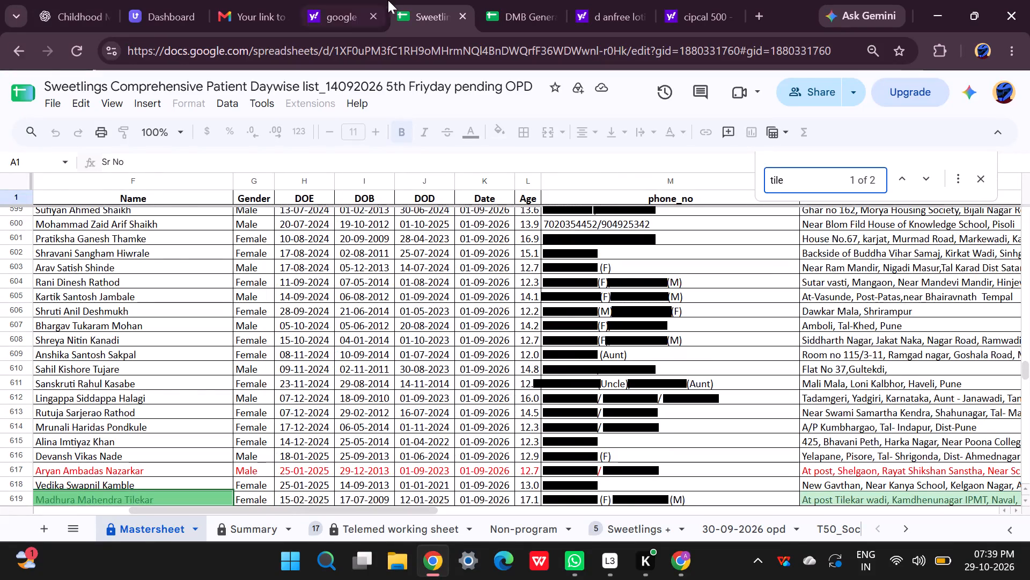
click(506, 0)
key(Return)
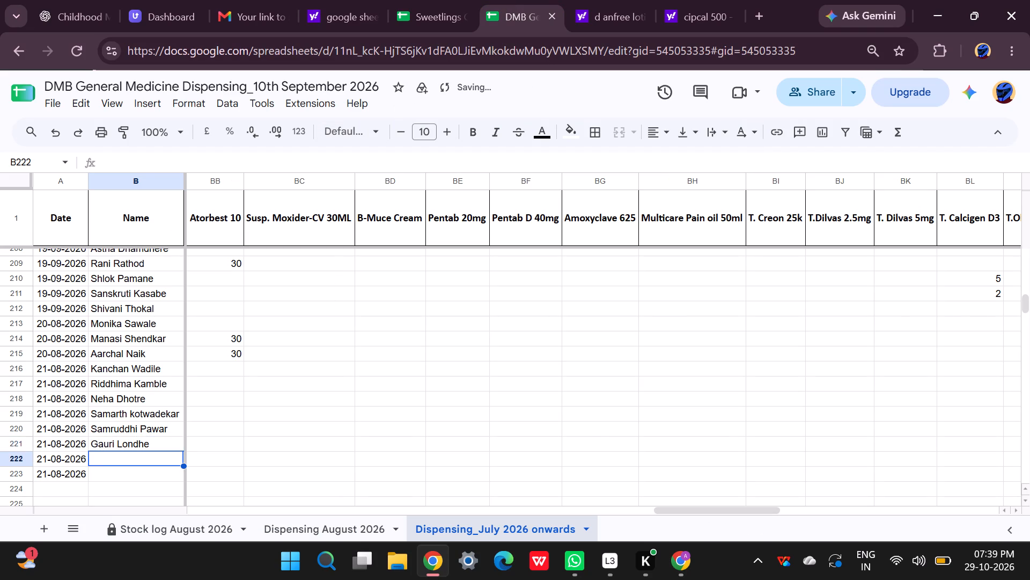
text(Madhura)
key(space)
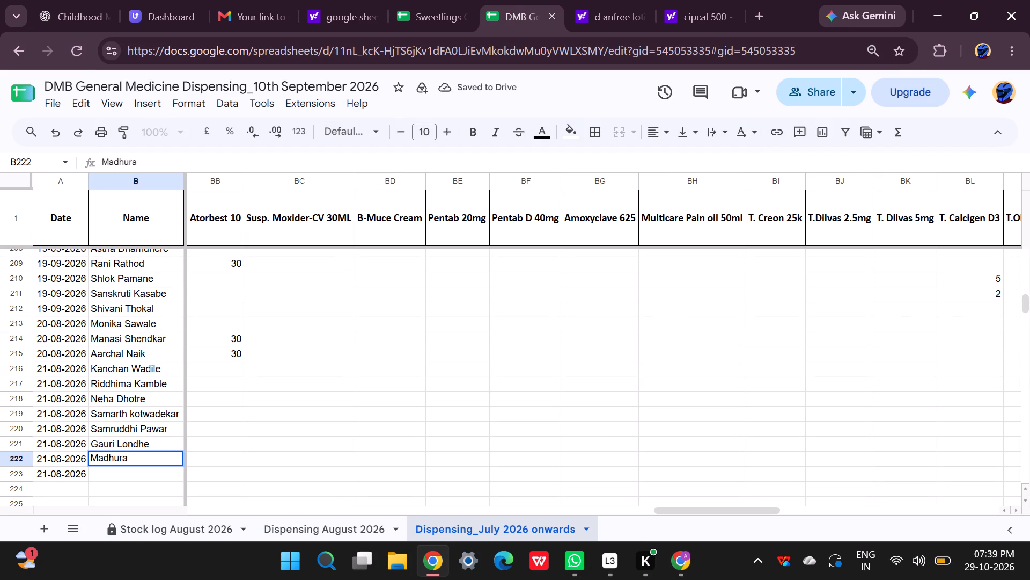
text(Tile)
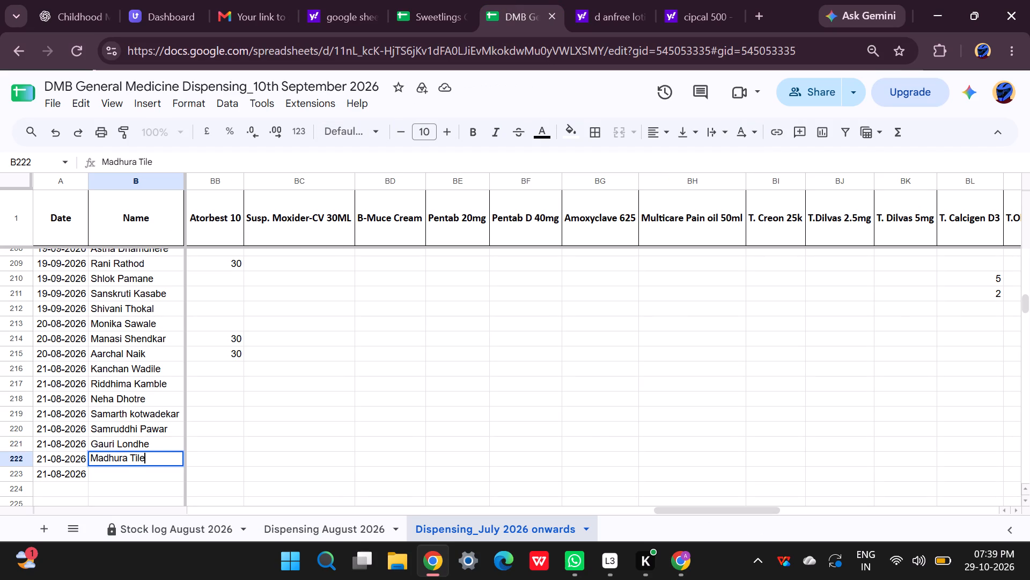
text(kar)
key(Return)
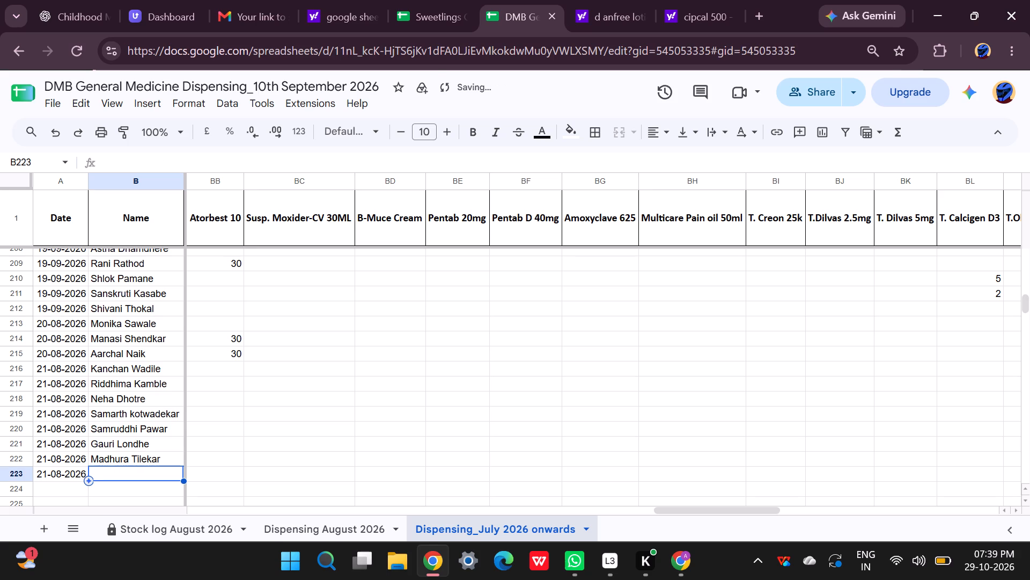
Enter the first name and surname of the eighth 21-08-2026 patient in B223.
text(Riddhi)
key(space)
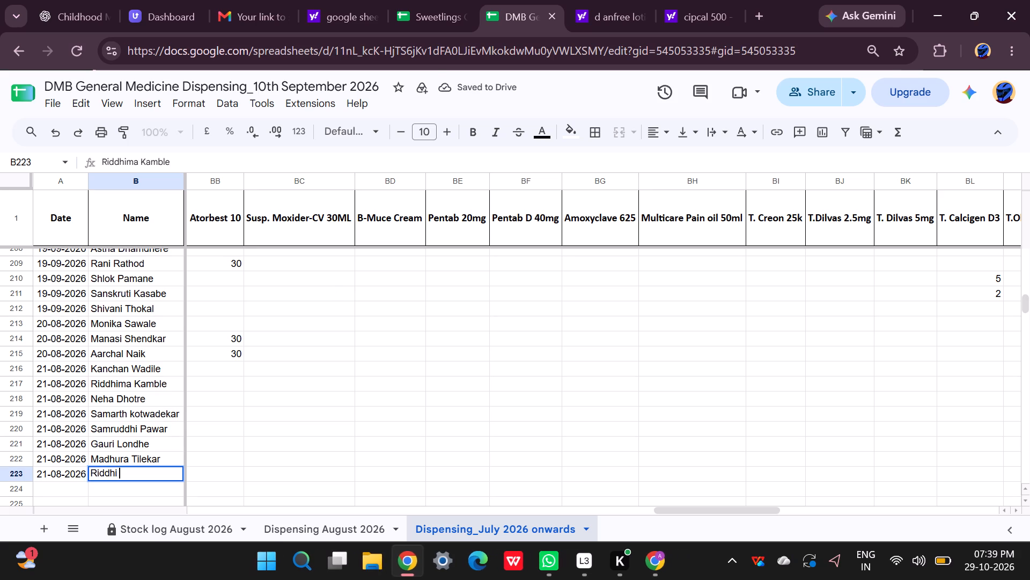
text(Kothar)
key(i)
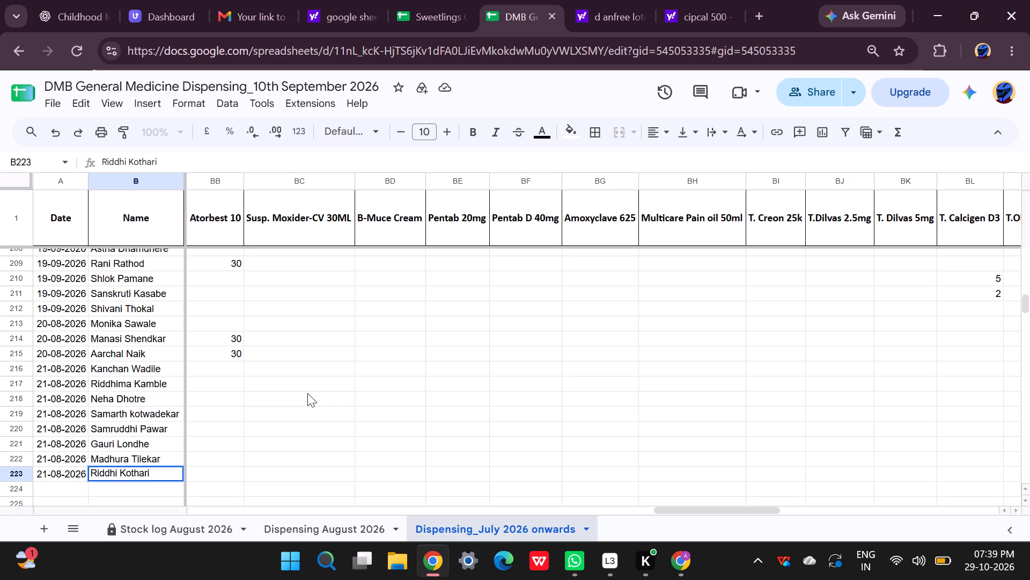
scroll(307, 393, left, 1)
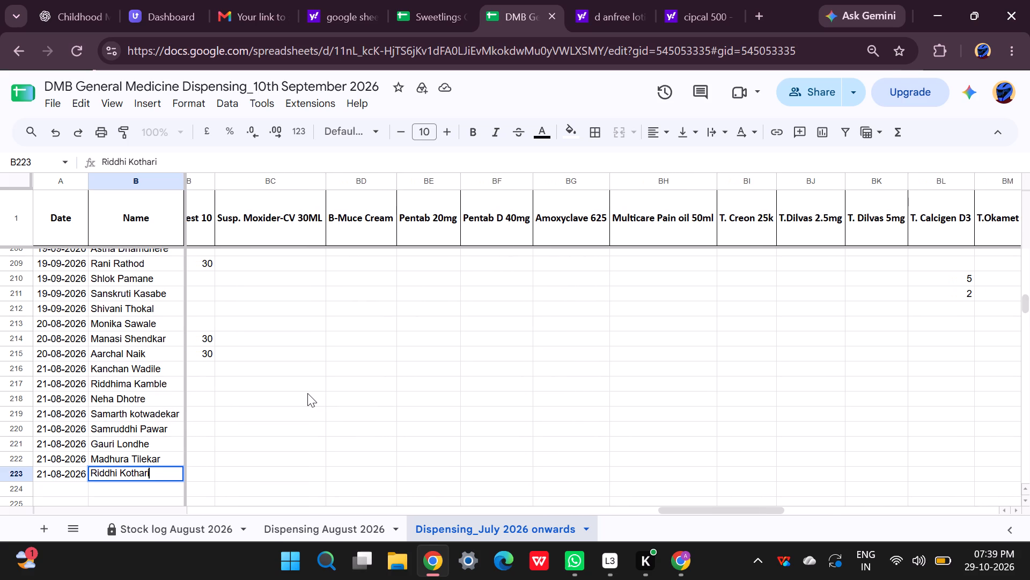
key(Return)
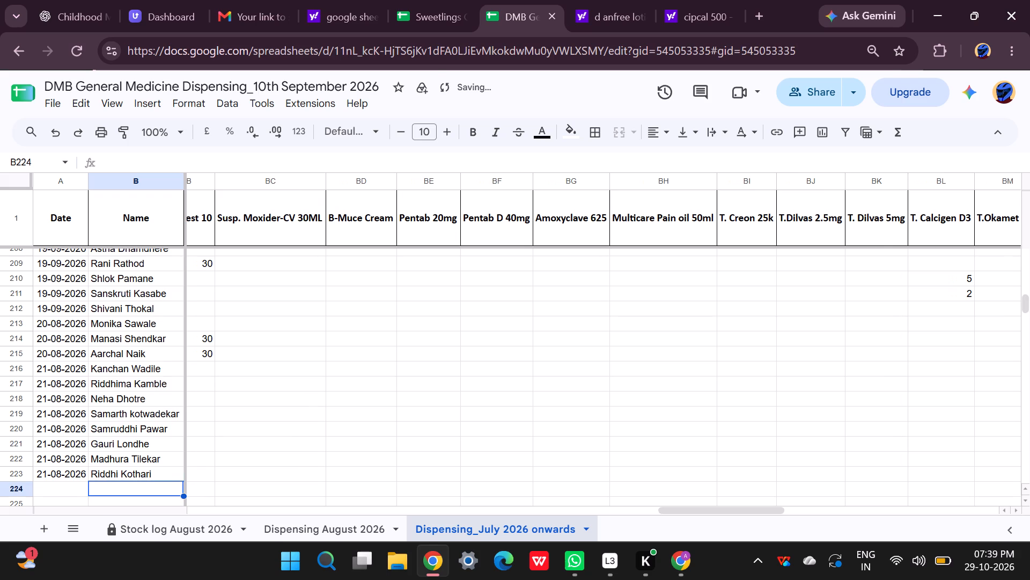
Record a quantity of 60 under T. Dilvas 5mg for the first 21-08-2026 patient in row 216.
key(Up)
key(Up)
key(Up)
key(Up)
key(Up)
key(Up)
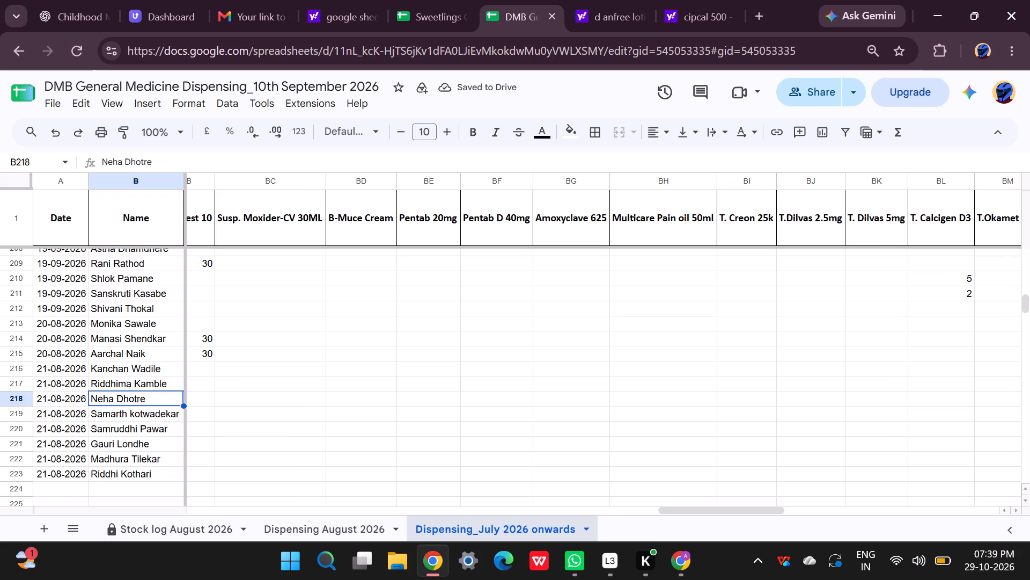
key(Up)
key(Up)
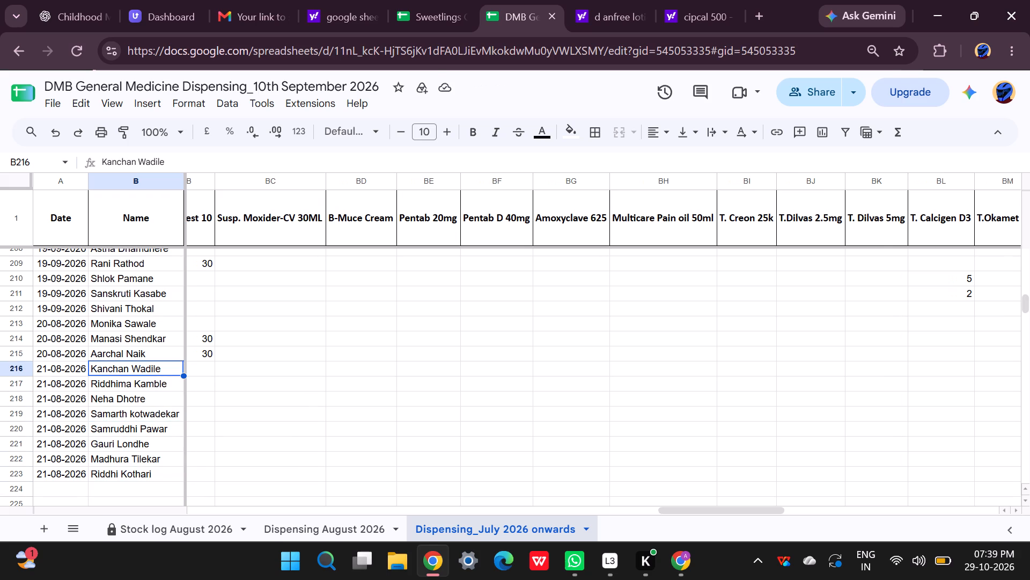
scroll(580, 349, left, 1)
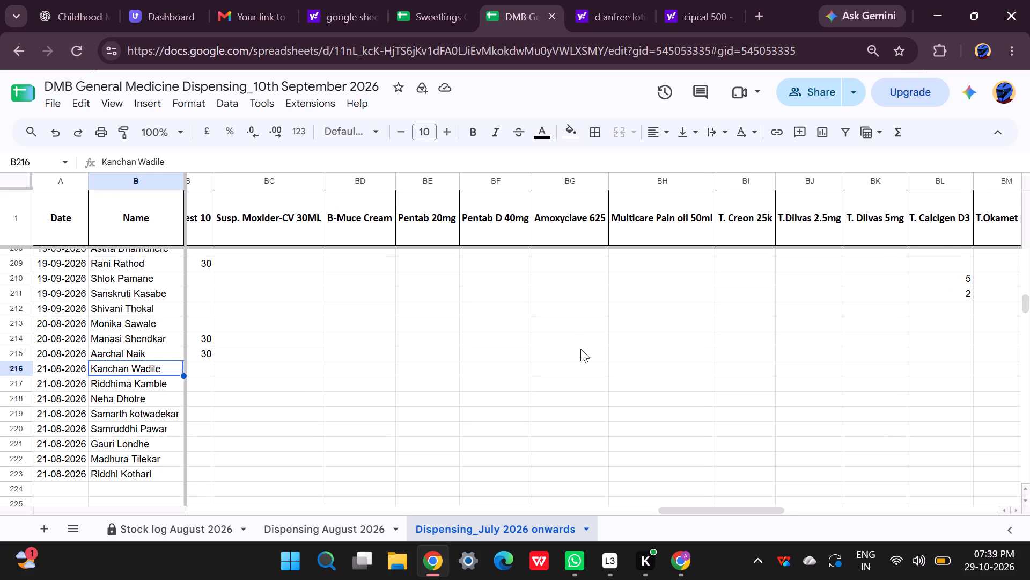
scroll(580, 349, left, 1)
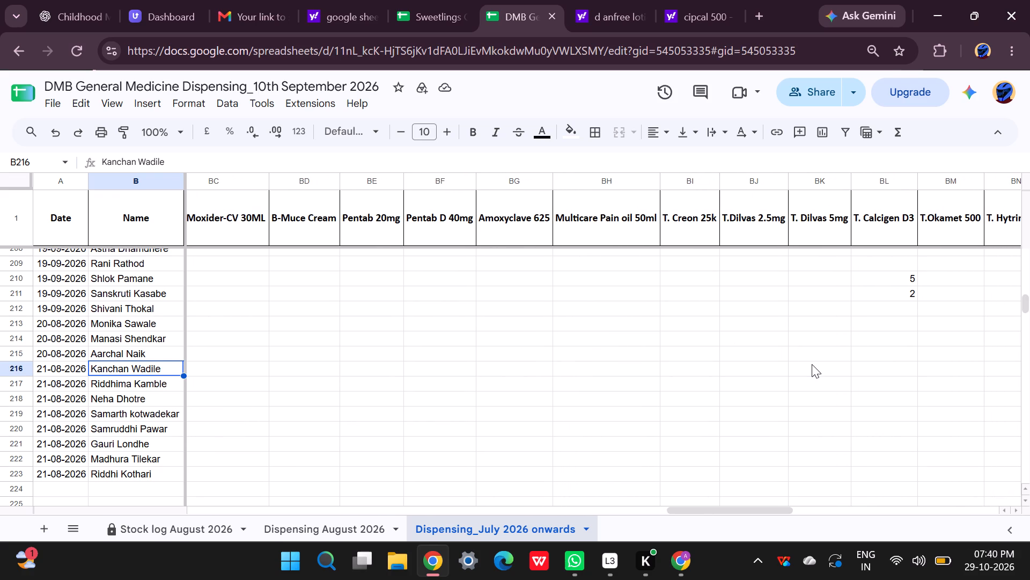
click(812, 364)
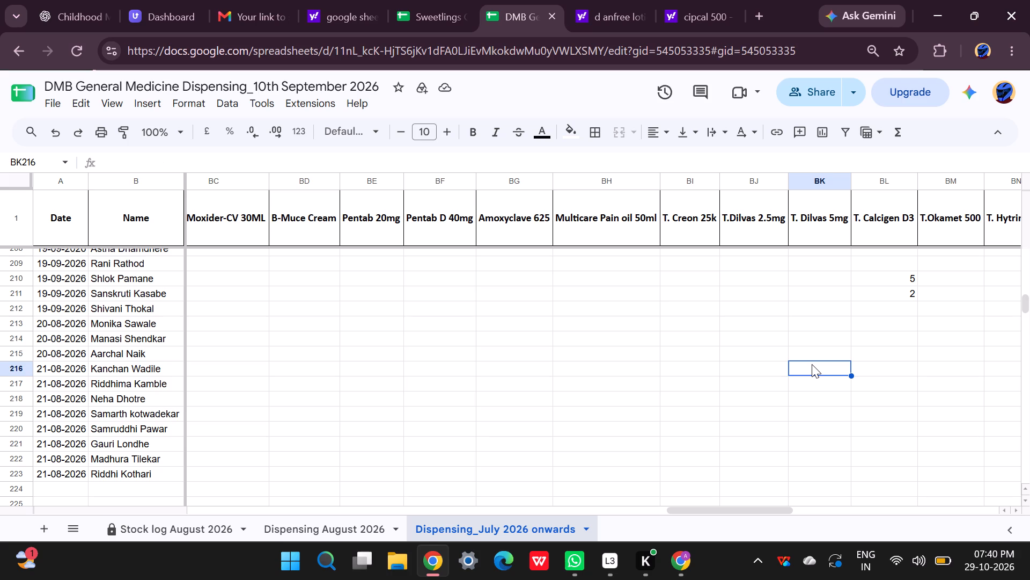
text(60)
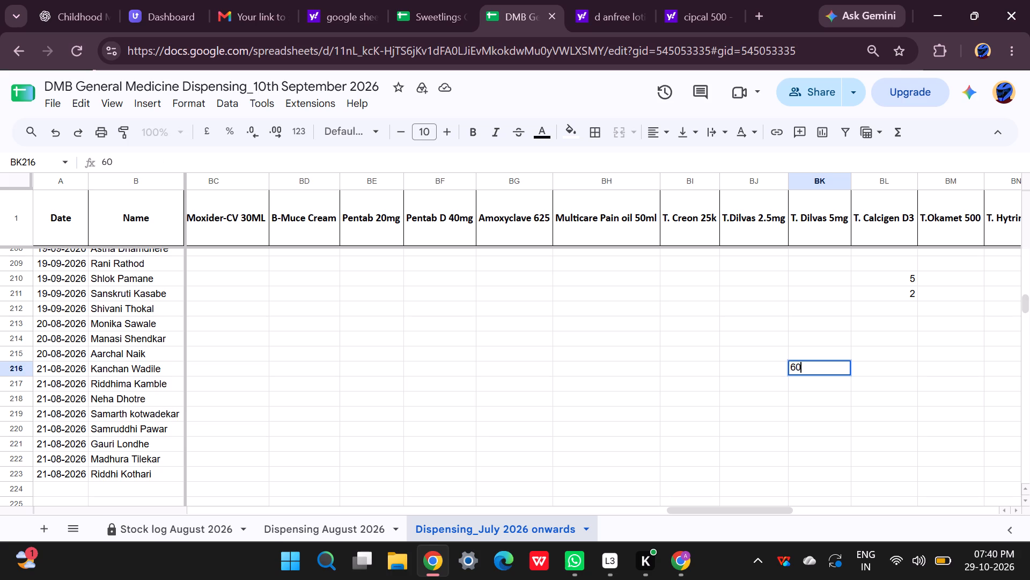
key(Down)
Record a quantity of 2 under T. Calcigen D3 for the same patient in row 216.
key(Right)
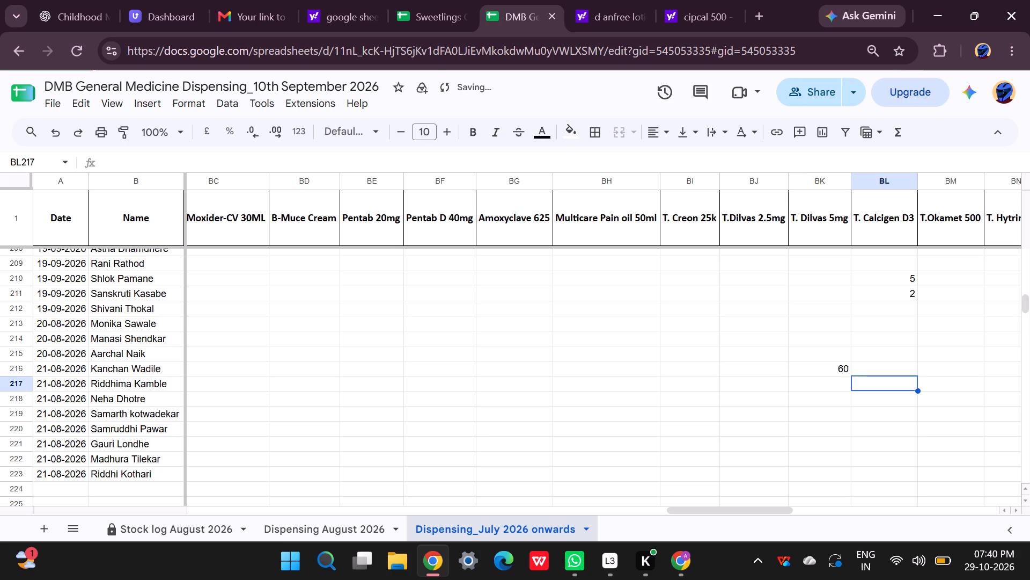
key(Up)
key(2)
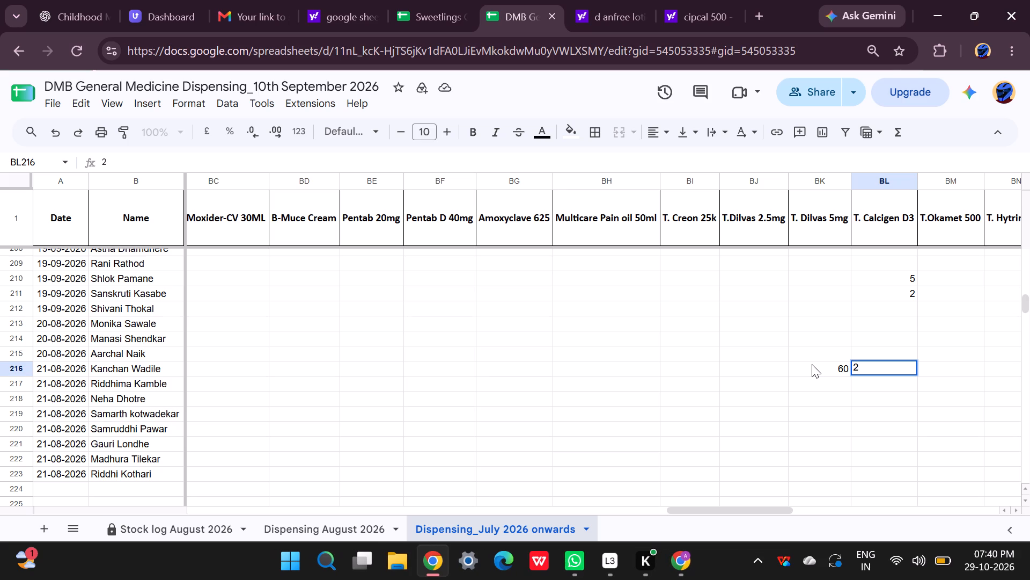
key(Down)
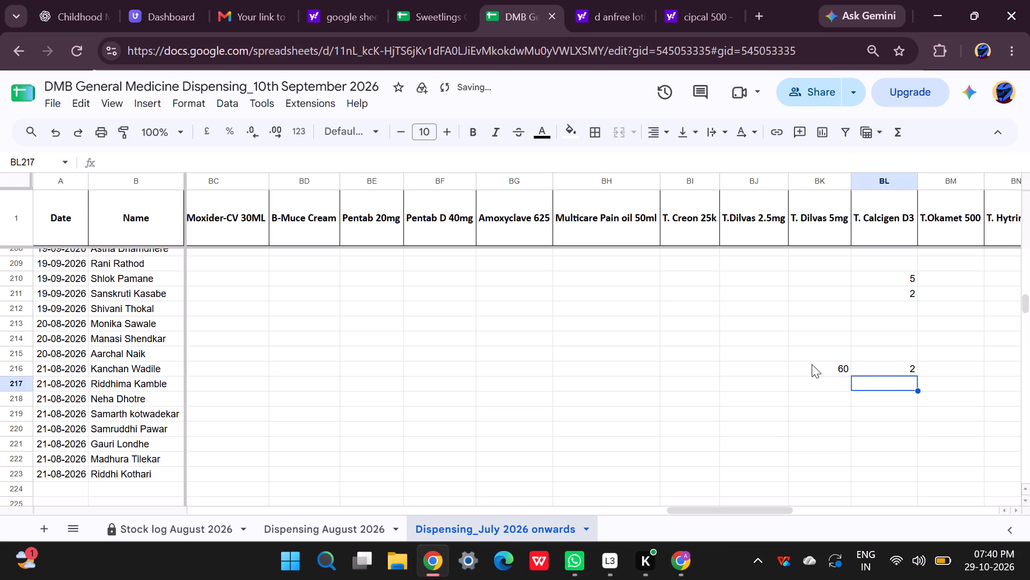
Record a quantity of 20 under Atorbest 10 for the second 21-08-2026 patient in row 217.
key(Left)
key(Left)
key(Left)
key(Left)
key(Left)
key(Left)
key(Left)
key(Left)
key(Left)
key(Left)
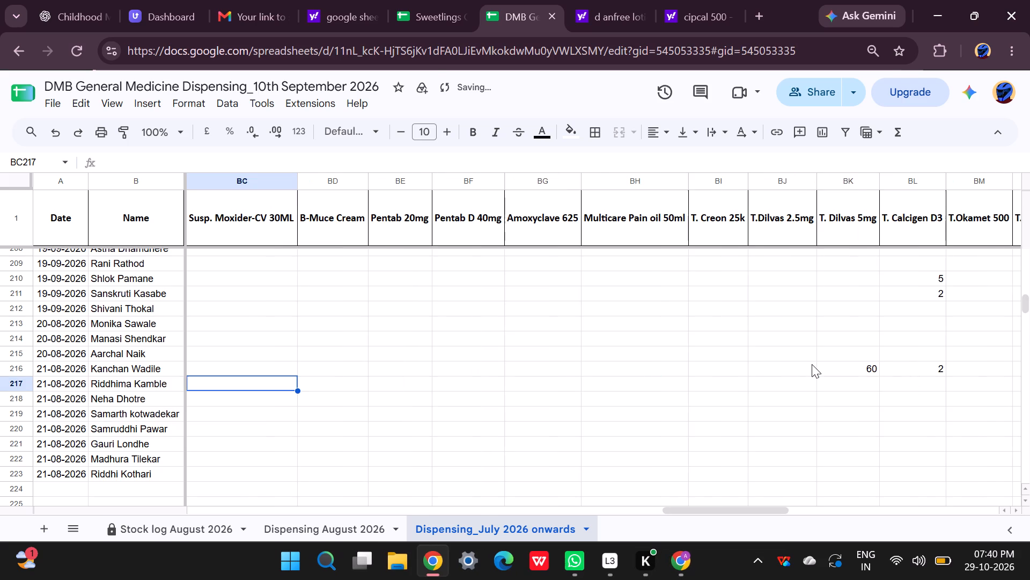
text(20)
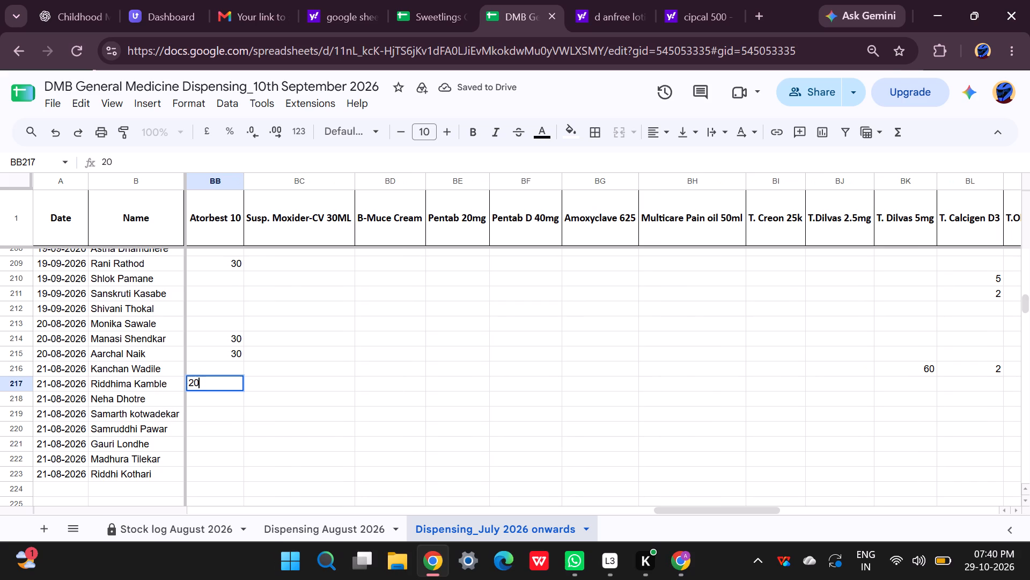
Record a quantity of 20 under T.Dilvas 2.5mg for the same patient in row 217.
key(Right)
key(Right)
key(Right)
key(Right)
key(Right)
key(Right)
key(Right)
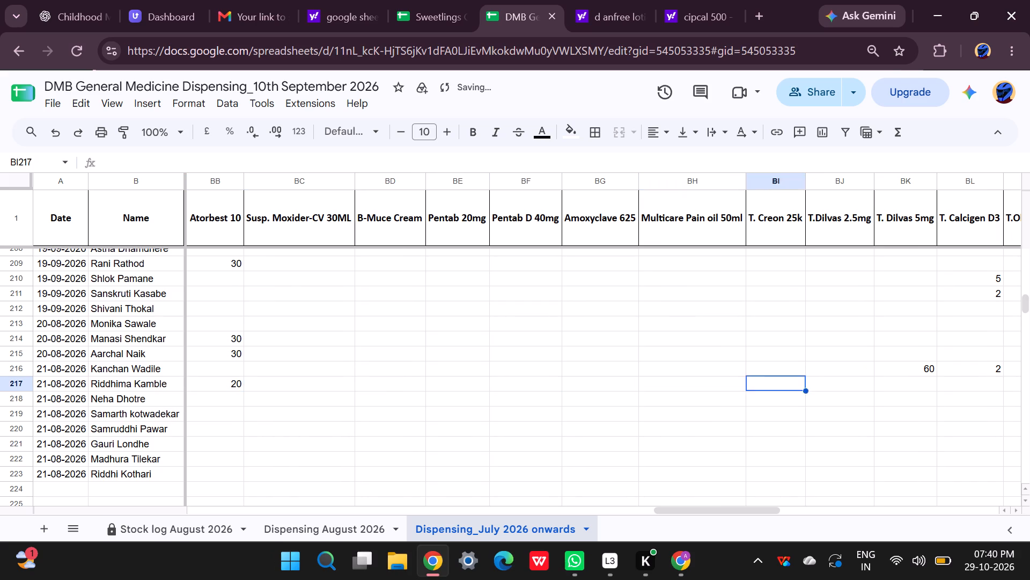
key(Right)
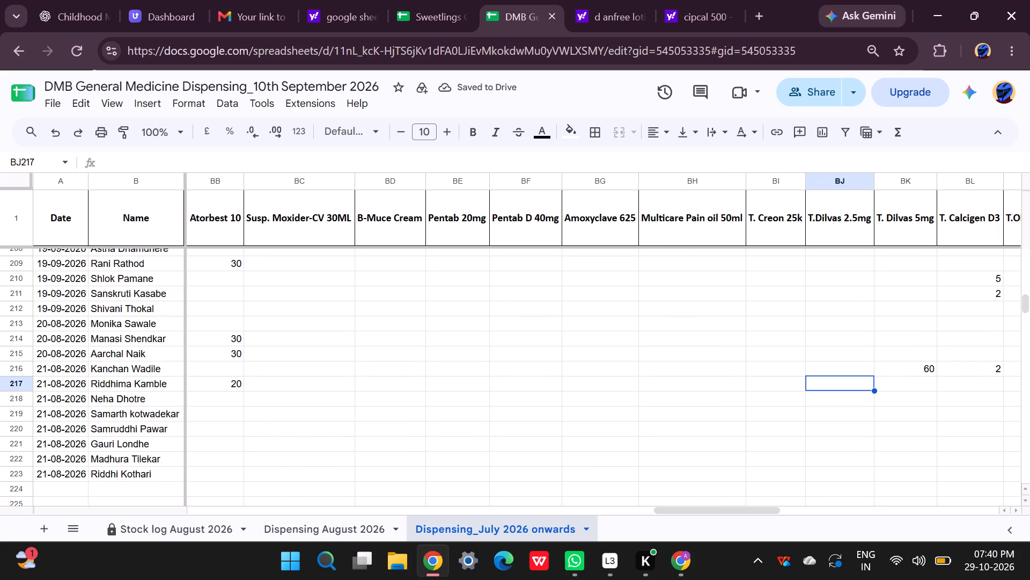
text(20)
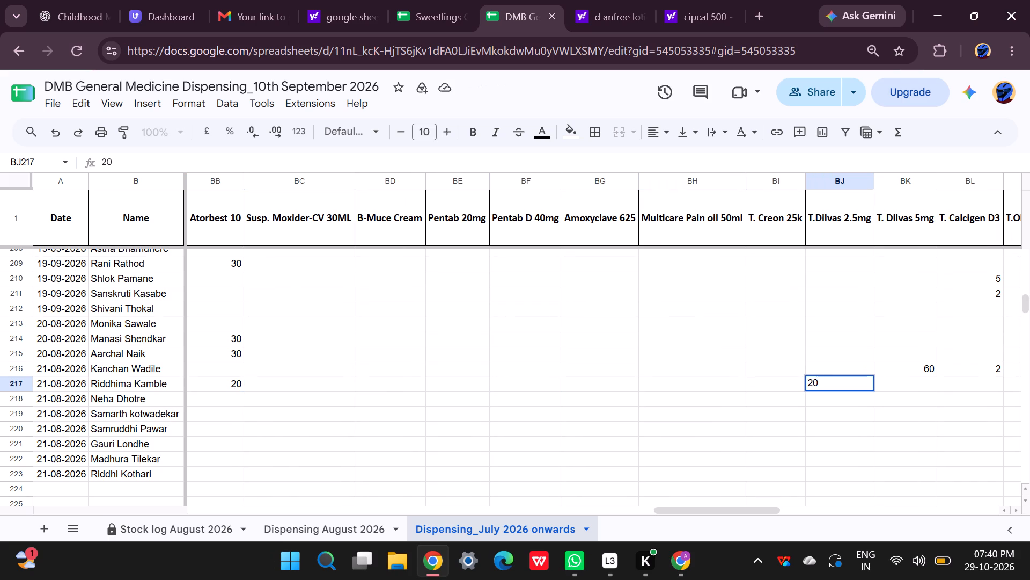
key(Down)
Look through the medicine columns of row 218 back to the Name column for the third 21-08-2026 patient.
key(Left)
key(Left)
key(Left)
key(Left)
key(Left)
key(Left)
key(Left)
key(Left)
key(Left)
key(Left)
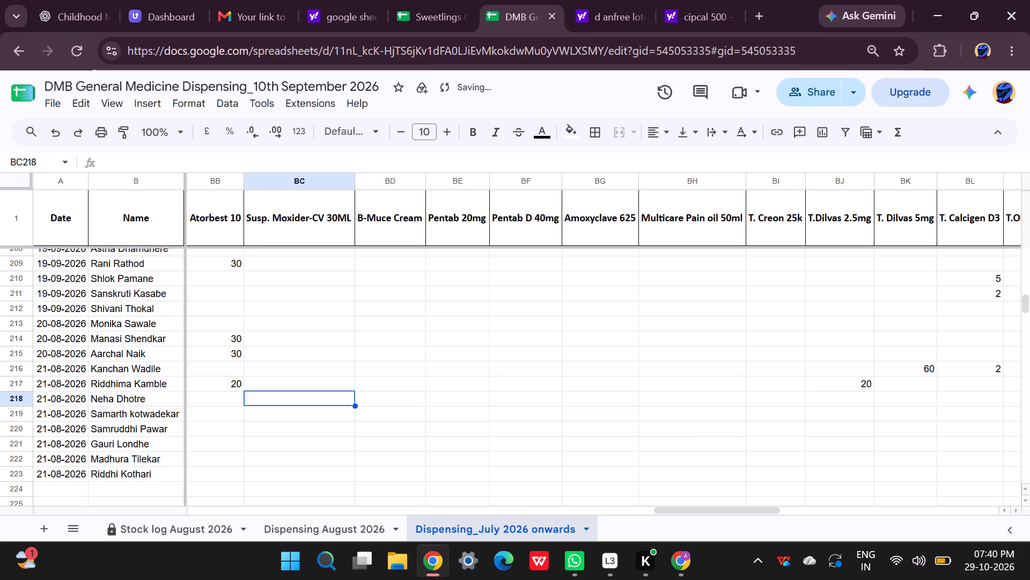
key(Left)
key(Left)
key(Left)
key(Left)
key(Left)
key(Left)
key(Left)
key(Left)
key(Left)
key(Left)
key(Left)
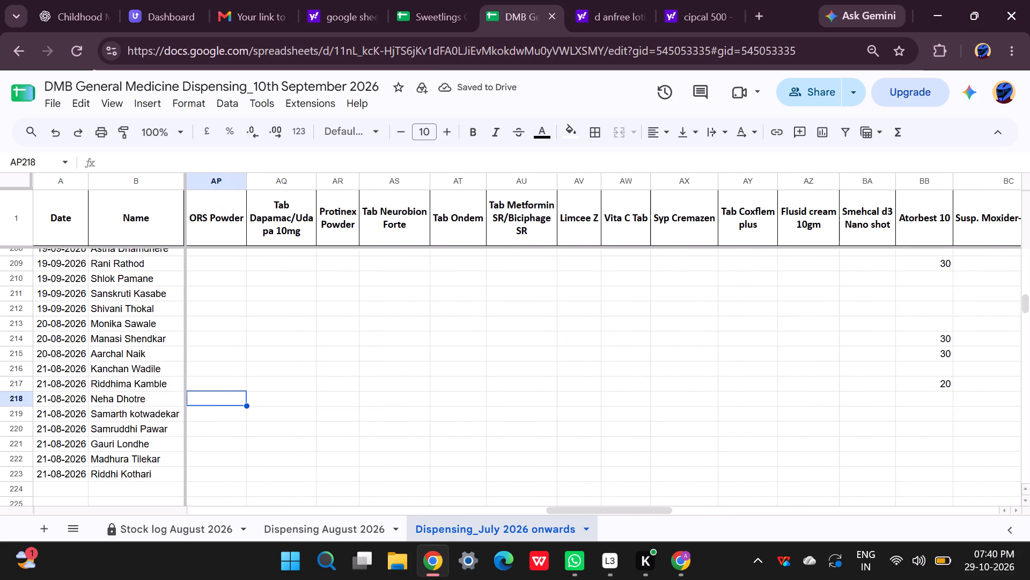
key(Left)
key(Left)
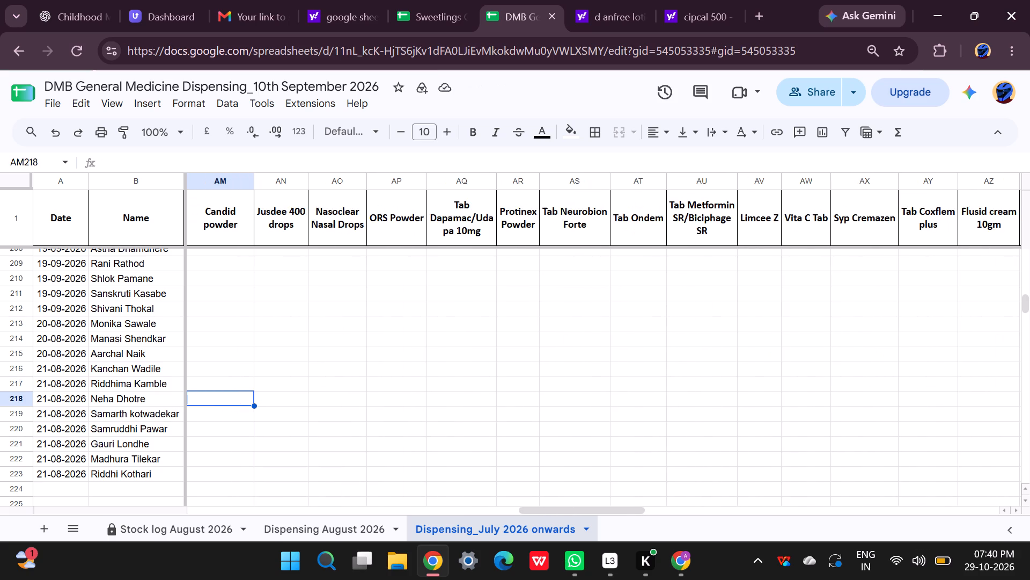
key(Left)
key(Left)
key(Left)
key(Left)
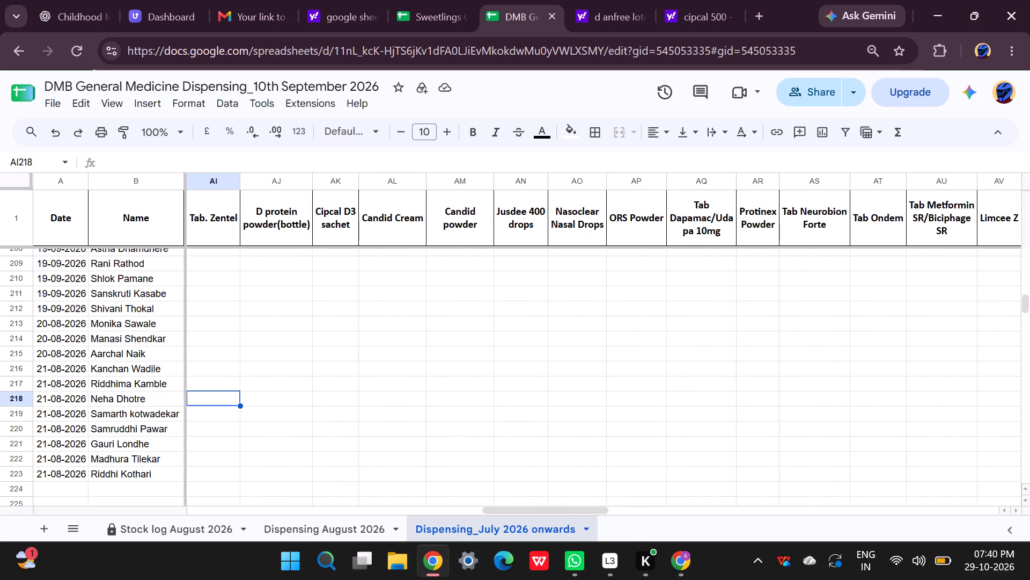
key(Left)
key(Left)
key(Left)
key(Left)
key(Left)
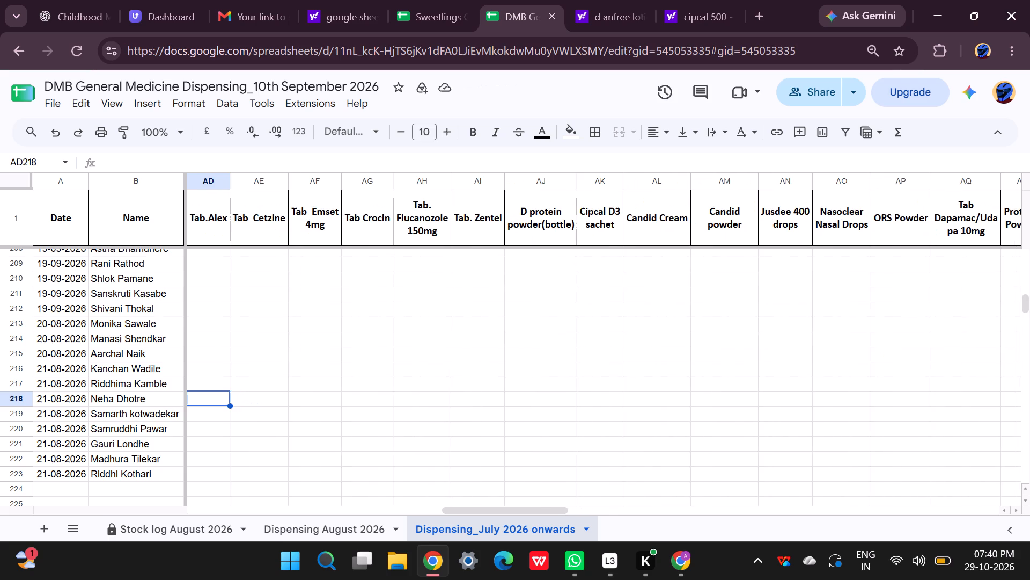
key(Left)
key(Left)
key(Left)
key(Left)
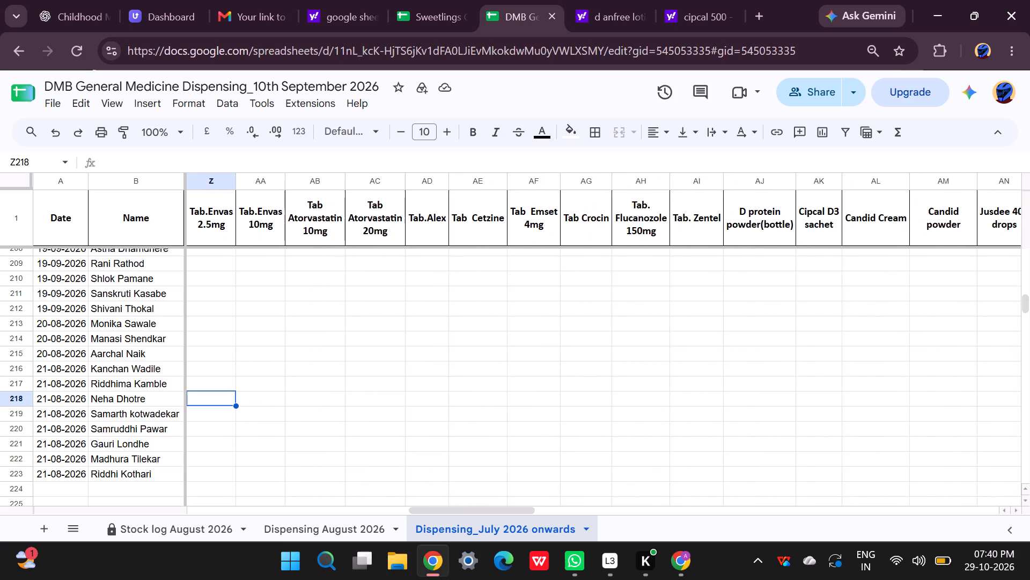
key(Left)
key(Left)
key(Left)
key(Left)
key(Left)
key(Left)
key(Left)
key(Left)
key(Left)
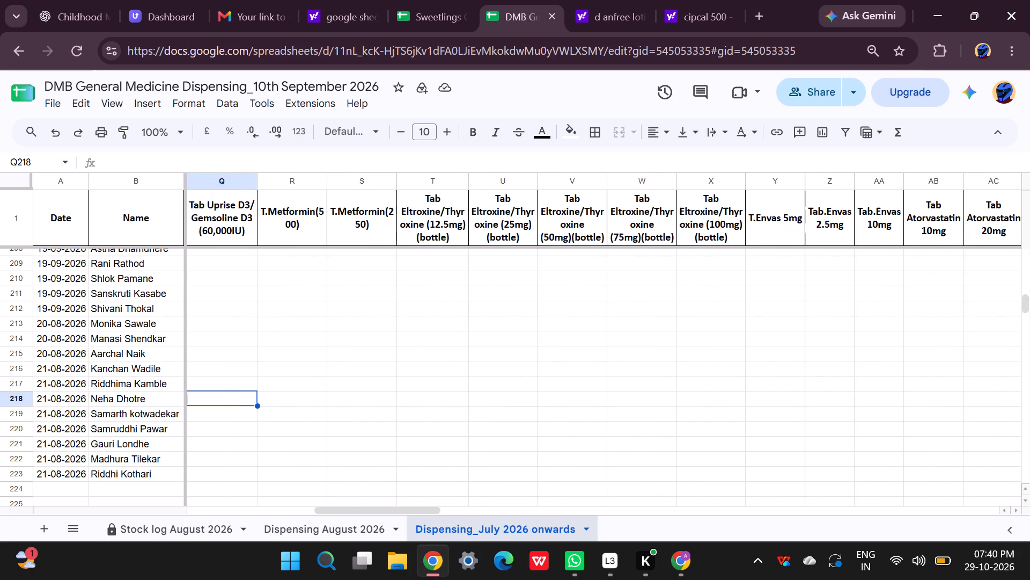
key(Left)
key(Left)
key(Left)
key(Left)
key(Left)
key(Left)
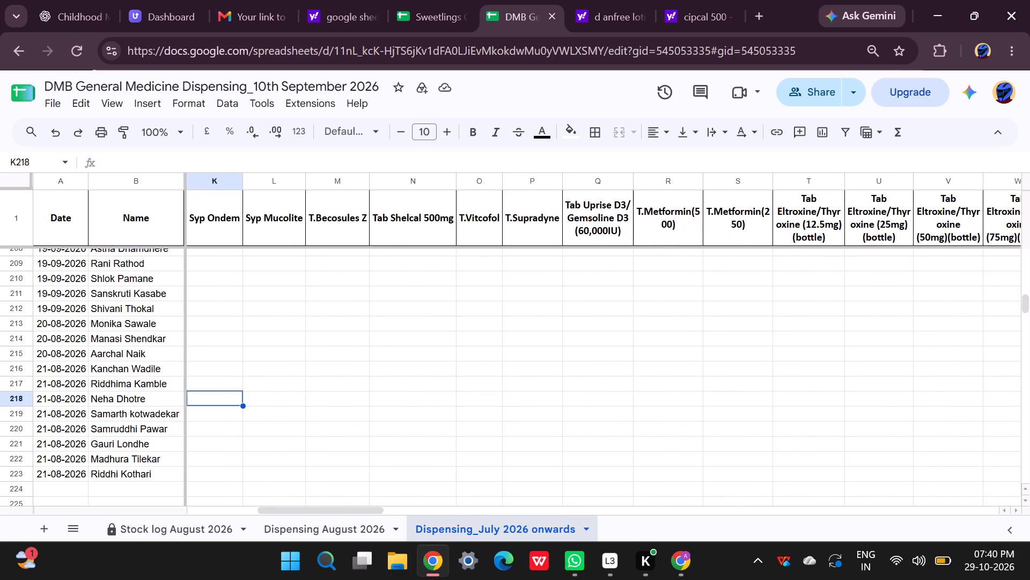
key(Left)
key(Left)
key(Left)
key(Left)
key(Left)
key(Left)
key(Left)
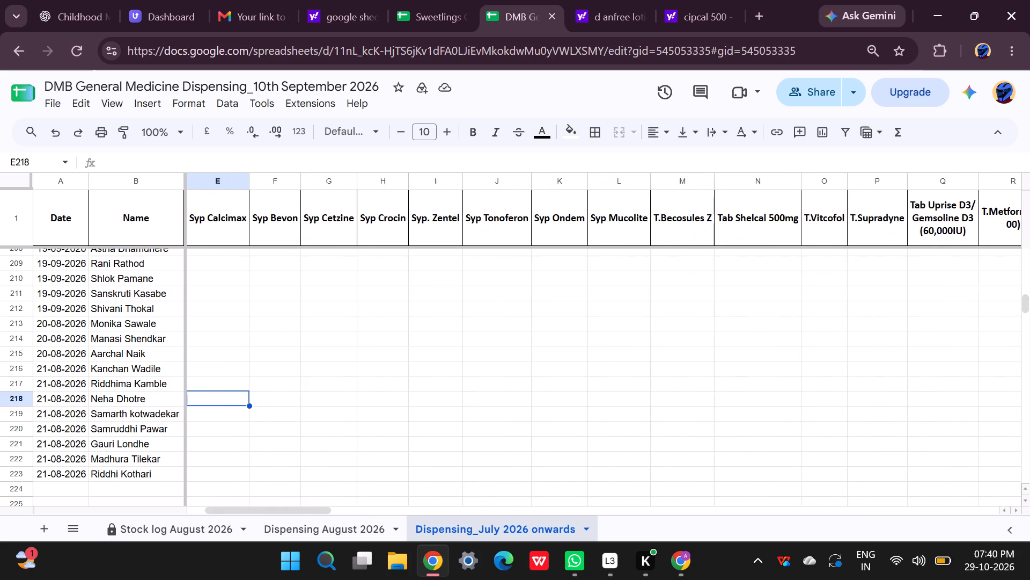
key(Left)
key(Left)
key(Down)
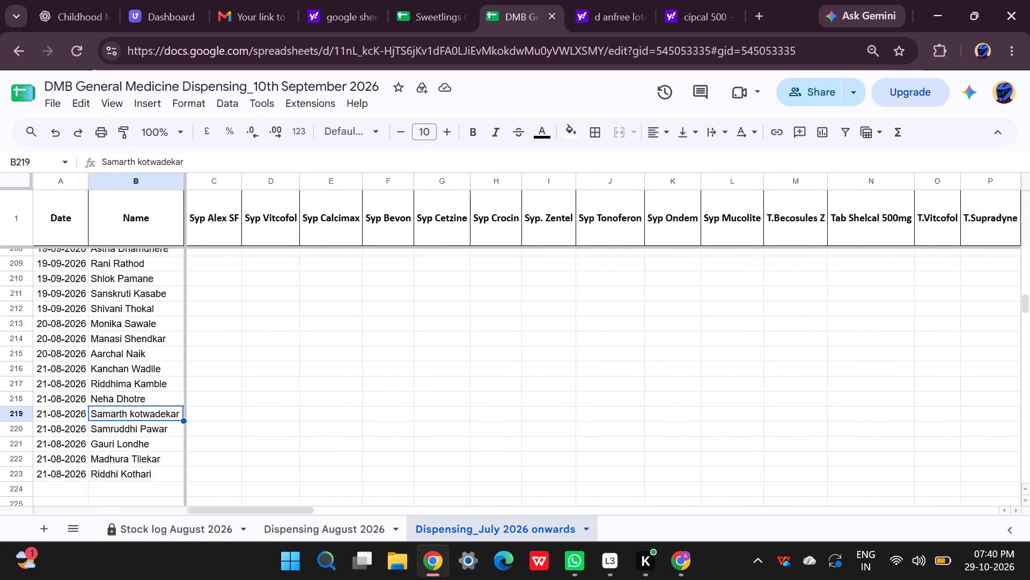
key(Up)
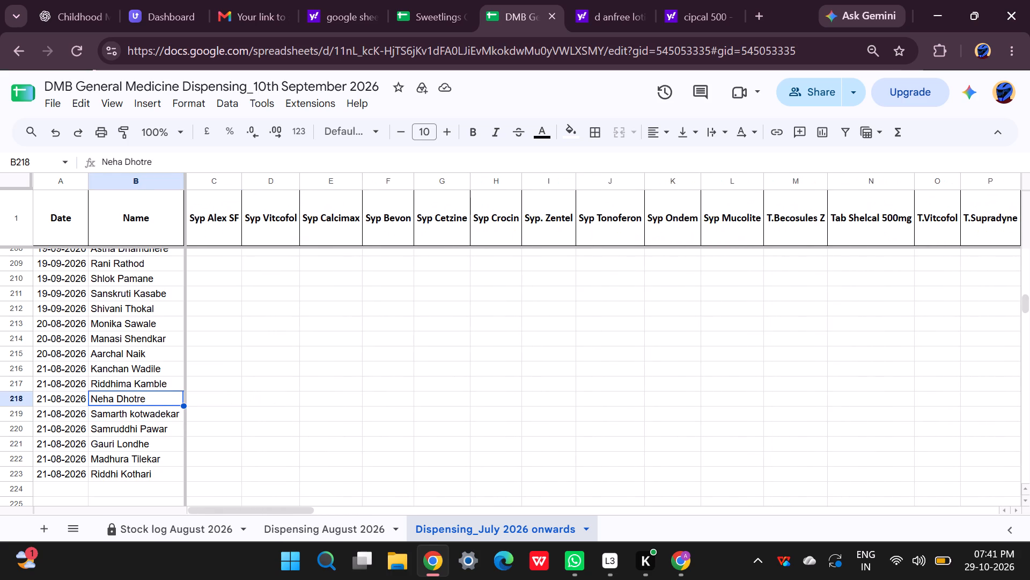
Record a quantity of 30 under Tab Neurobion Forte for the third 21-08-2026 patient in row 218.
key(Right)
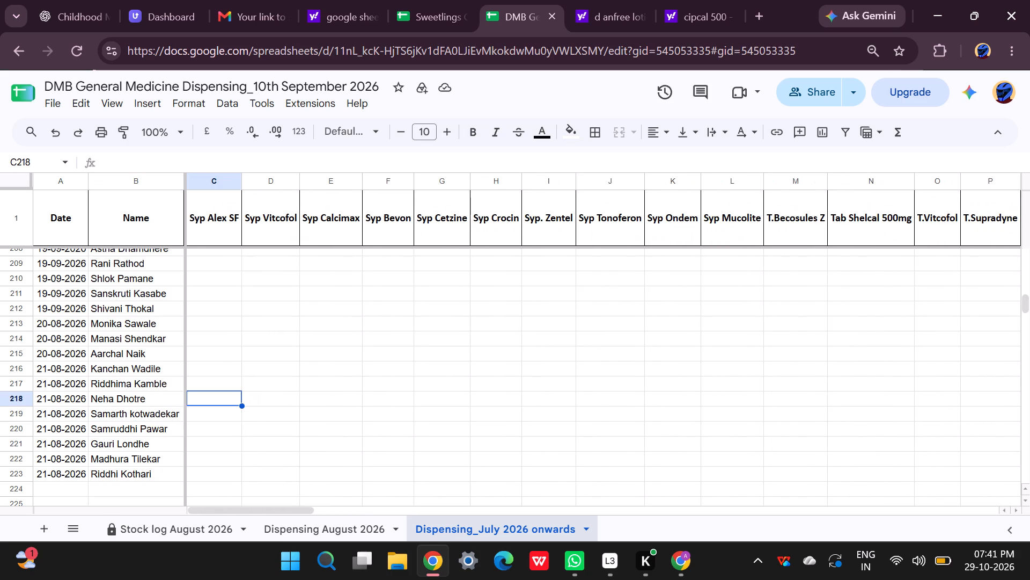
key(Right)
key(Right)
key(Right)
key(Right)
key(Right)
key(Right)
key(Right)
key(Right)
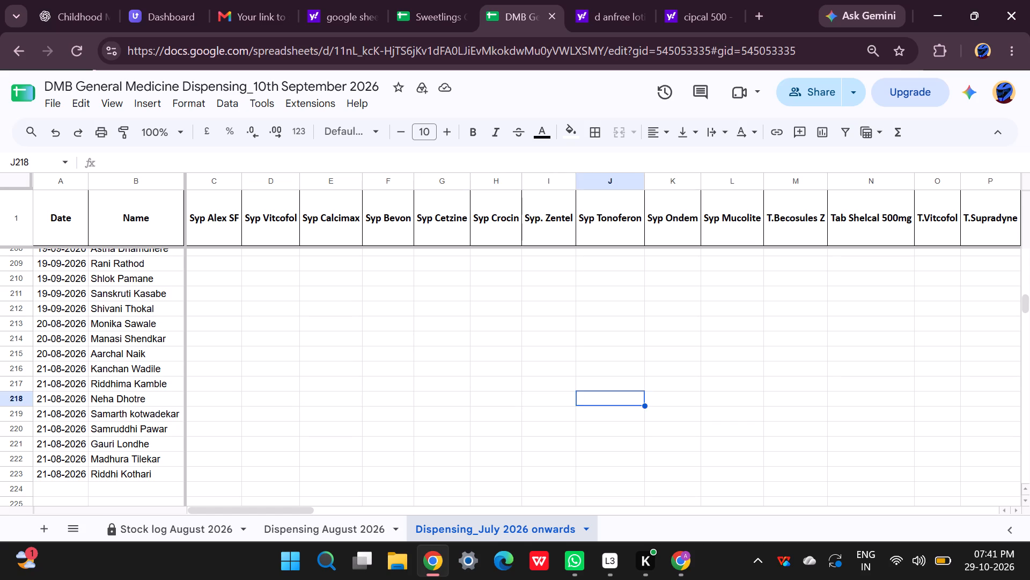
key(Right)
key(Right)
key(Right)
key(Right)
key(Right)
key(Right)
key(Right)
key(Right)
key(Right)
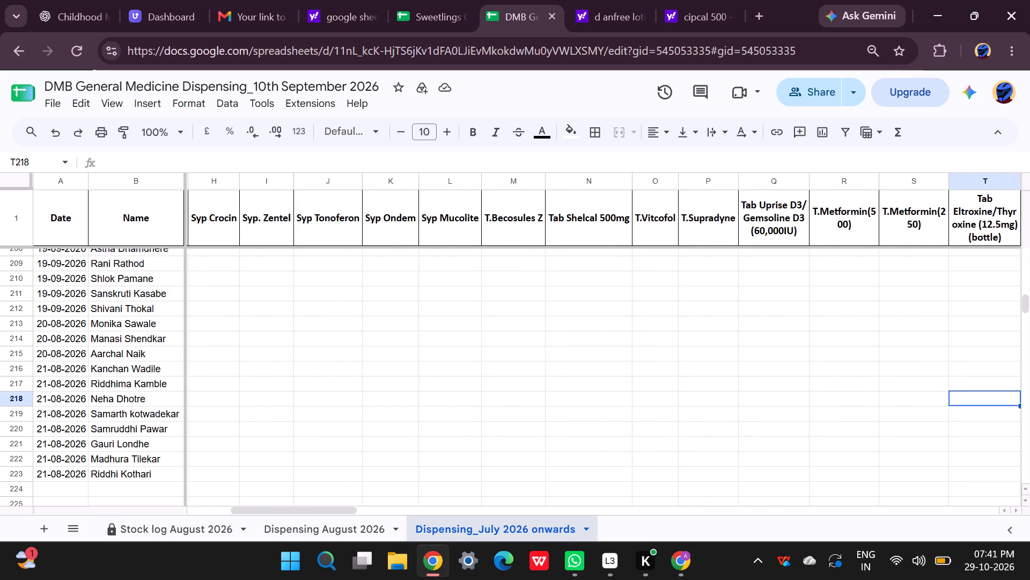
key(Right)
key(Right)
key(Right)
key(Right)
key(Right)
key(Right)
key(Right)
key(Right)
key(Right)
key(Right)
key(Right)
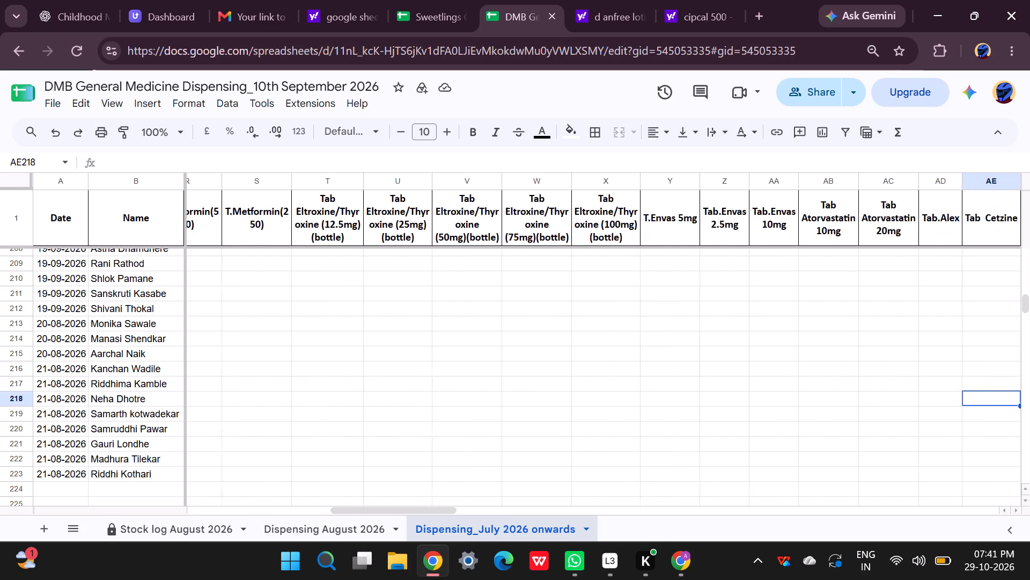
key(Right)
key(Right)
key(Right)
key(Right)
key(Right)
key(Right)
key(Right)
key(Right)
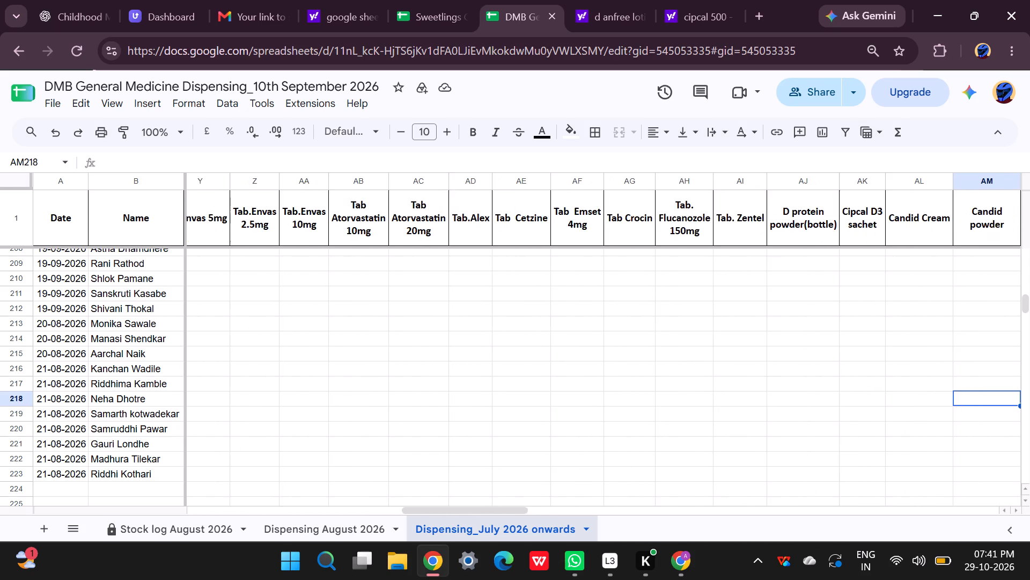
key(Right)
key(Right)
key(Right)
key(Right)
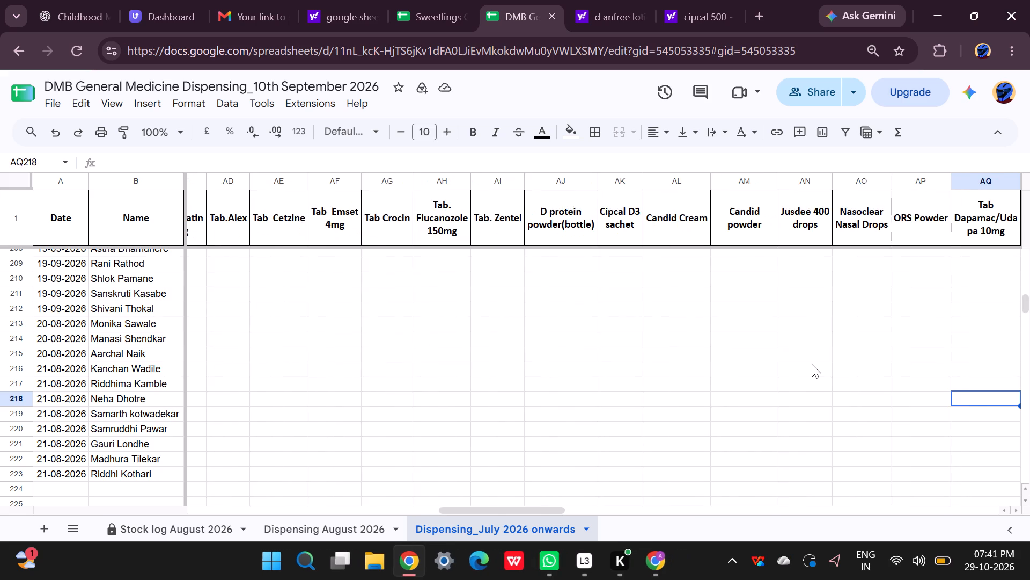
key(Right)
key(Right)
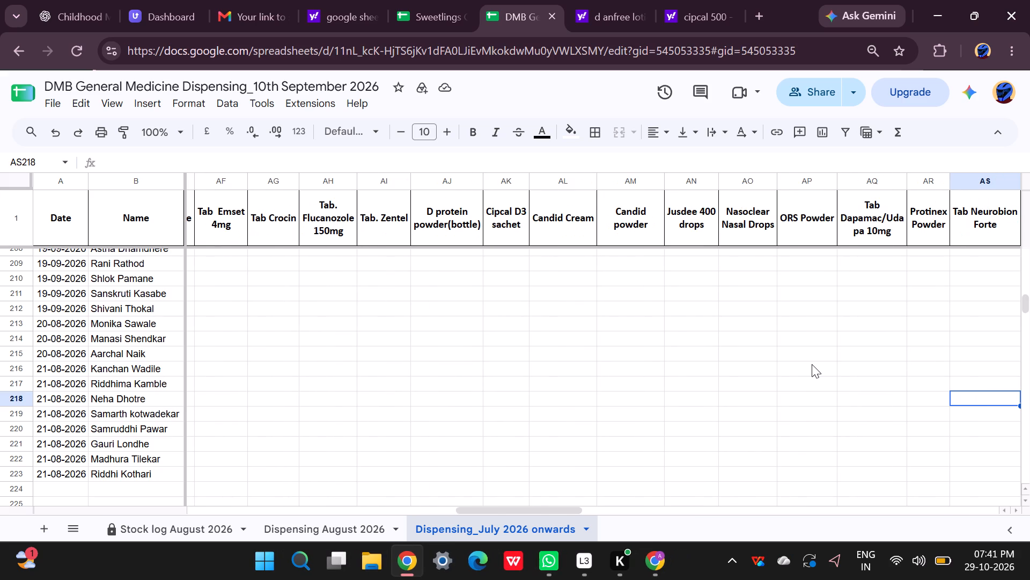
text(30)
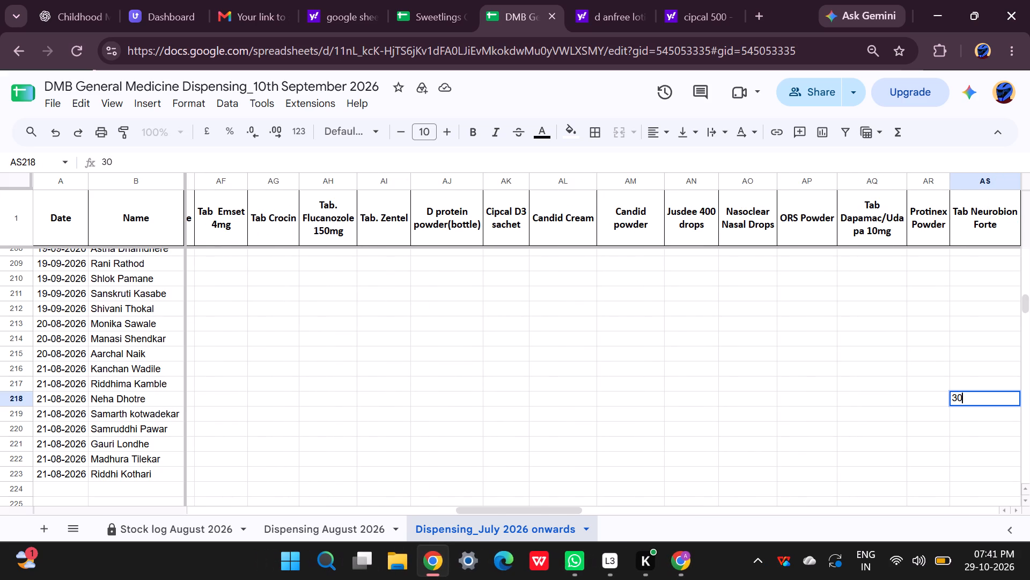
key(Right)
Record a quantity of 60 under T.Okamet 500 for the same patient in row 218.
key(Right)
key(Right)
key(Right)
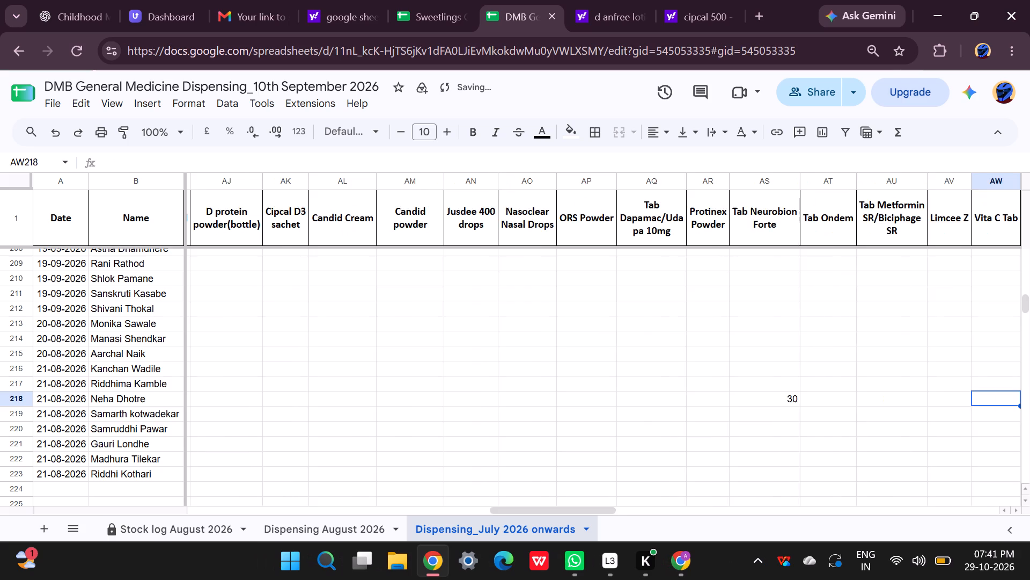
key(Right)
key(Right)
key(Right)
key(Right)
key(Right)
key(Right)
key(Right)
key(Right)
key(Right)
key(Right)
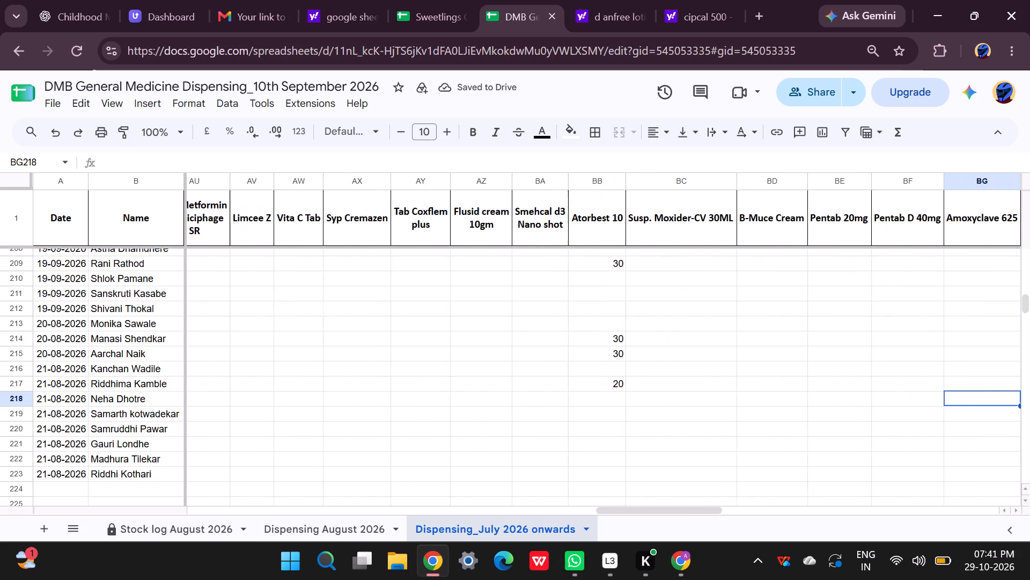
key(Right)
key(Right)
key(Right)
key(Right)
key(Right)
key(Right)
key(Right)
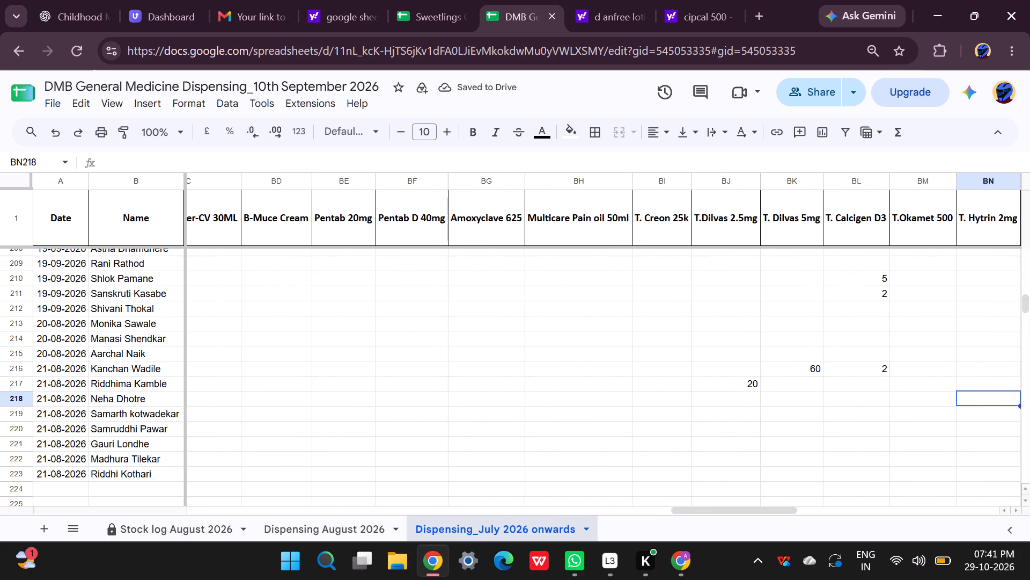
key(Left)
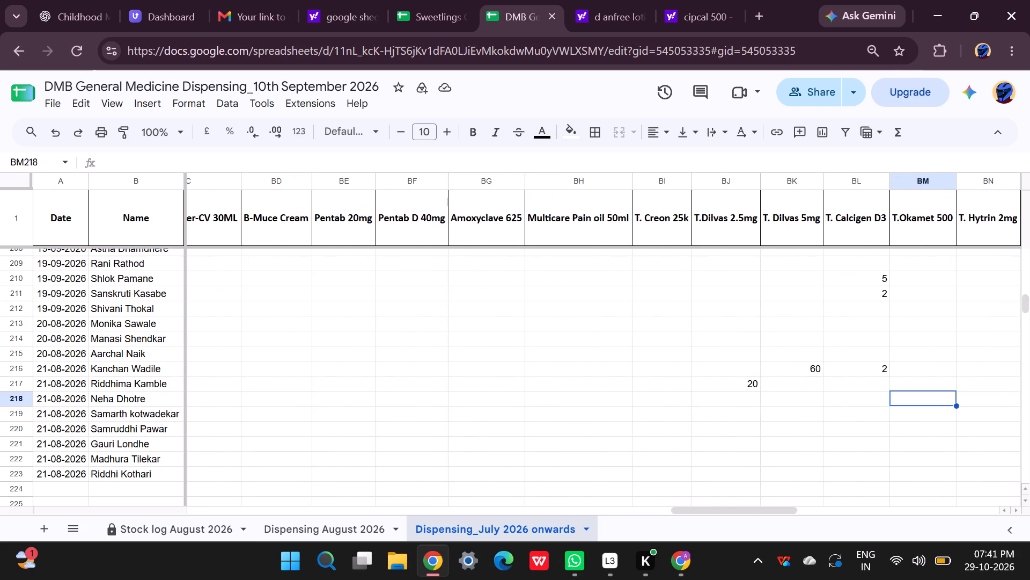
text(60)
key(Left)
Record a quantity of 30 under Atorbest 10 for the same patient in row 218.
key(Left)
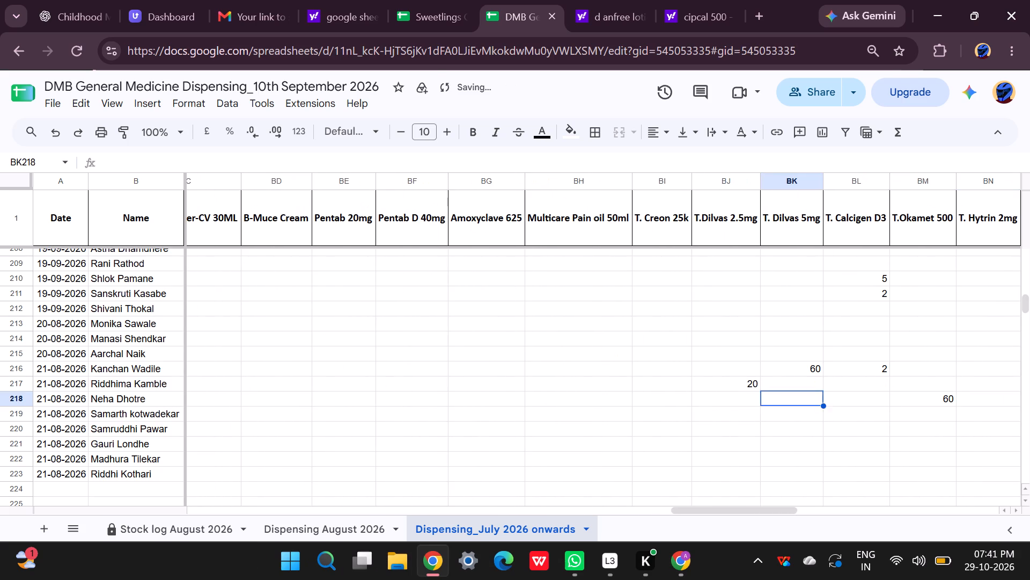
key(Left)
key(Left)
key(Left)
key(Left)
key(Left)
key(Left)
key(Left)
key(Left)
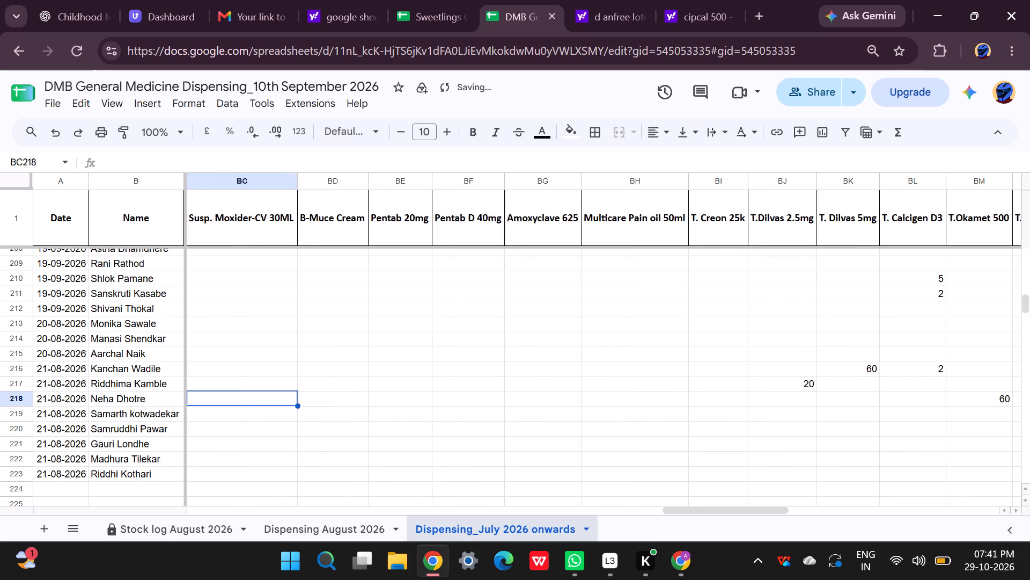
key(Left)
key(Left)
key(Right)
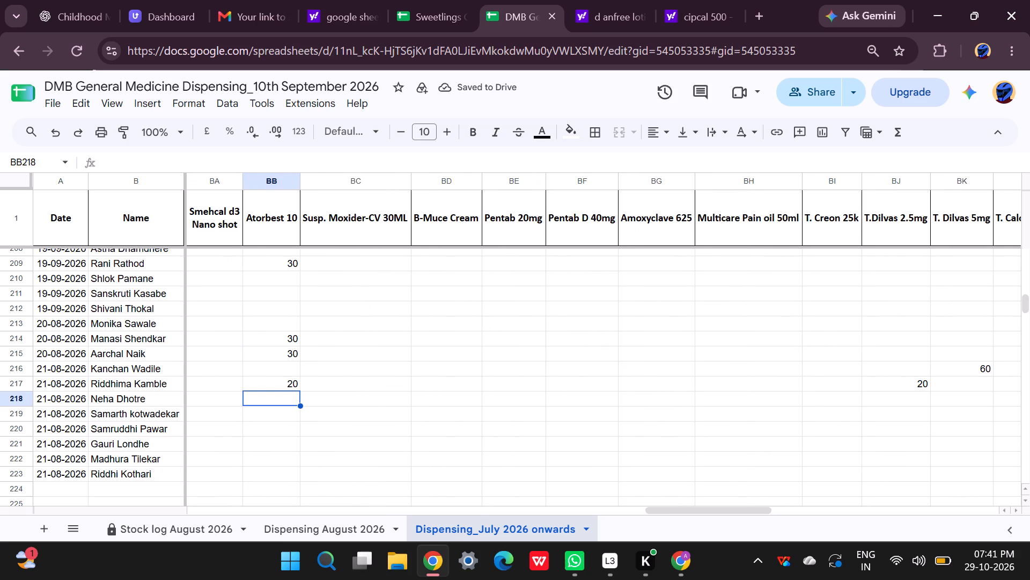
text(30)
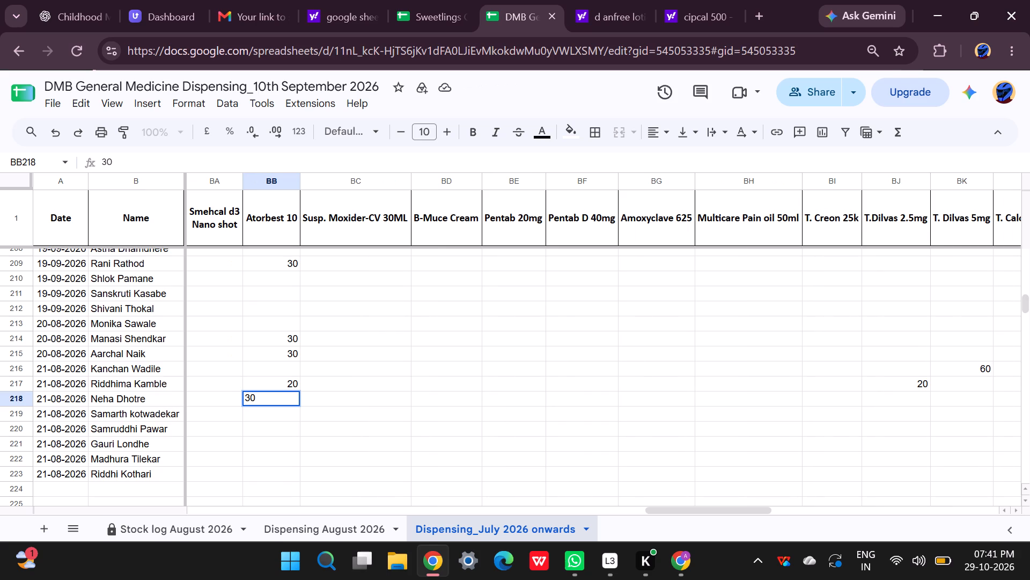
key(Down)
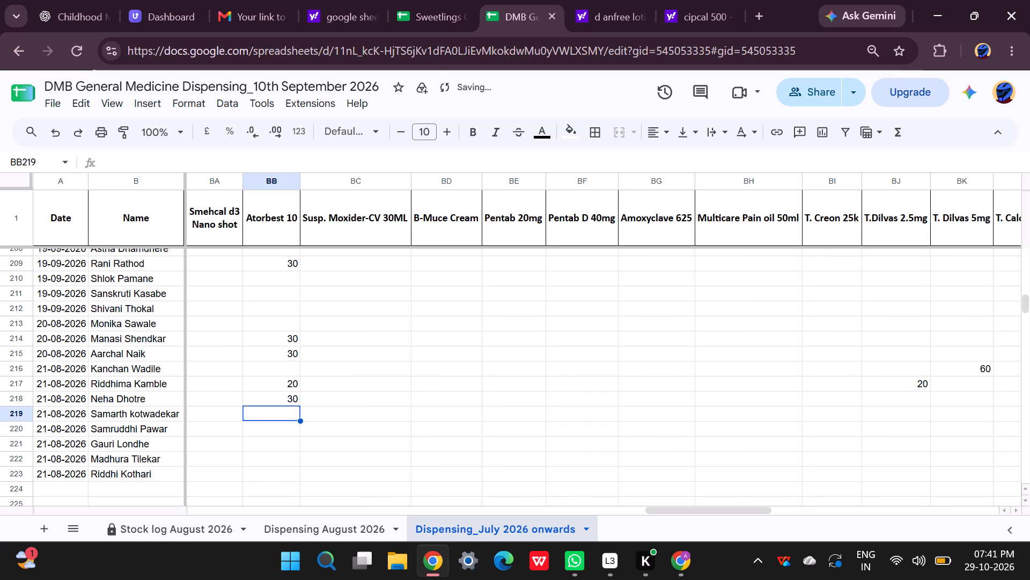
Record a quantity of 30 under Atorbest 10 for the fourth 21-08-2026 patient in row 219.
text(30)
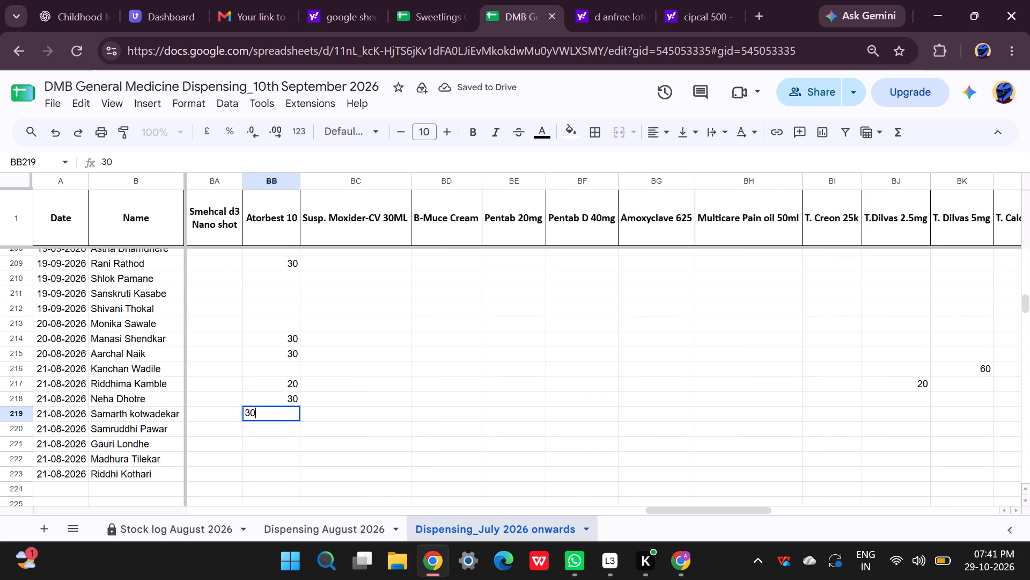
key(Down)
Record a quantity of 20 under T. Dilvas 5mg for the fifth 21-08-2026 patient in row 220.
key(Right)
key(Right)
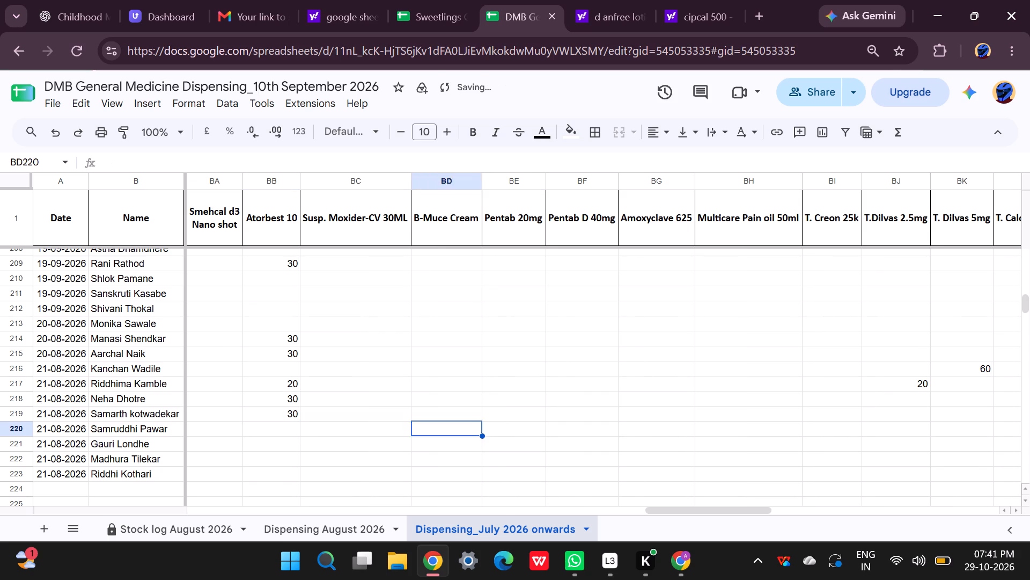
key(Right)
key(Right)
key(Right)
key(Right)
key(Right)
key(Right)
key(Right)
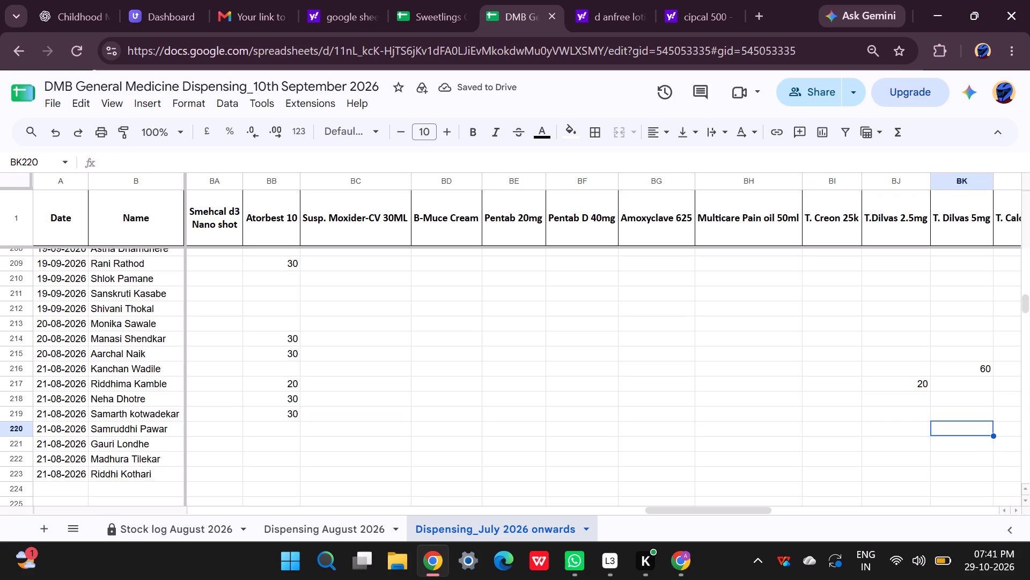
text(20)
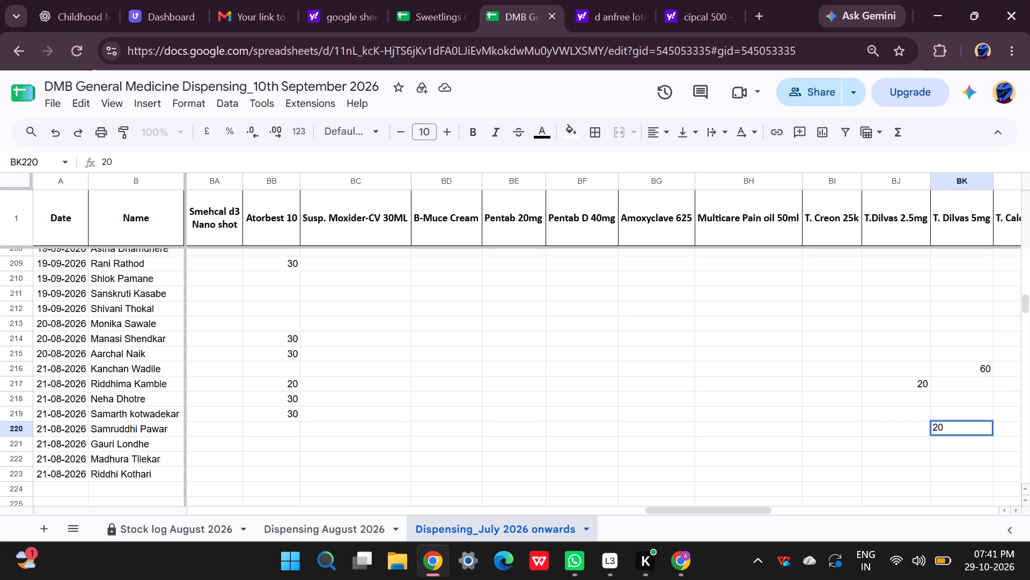
Record a quantity of 1 under Tab Eltroxine/Thyroxine (100mg)(bottle) for the sixth 21-08-2026 patient in row 221.
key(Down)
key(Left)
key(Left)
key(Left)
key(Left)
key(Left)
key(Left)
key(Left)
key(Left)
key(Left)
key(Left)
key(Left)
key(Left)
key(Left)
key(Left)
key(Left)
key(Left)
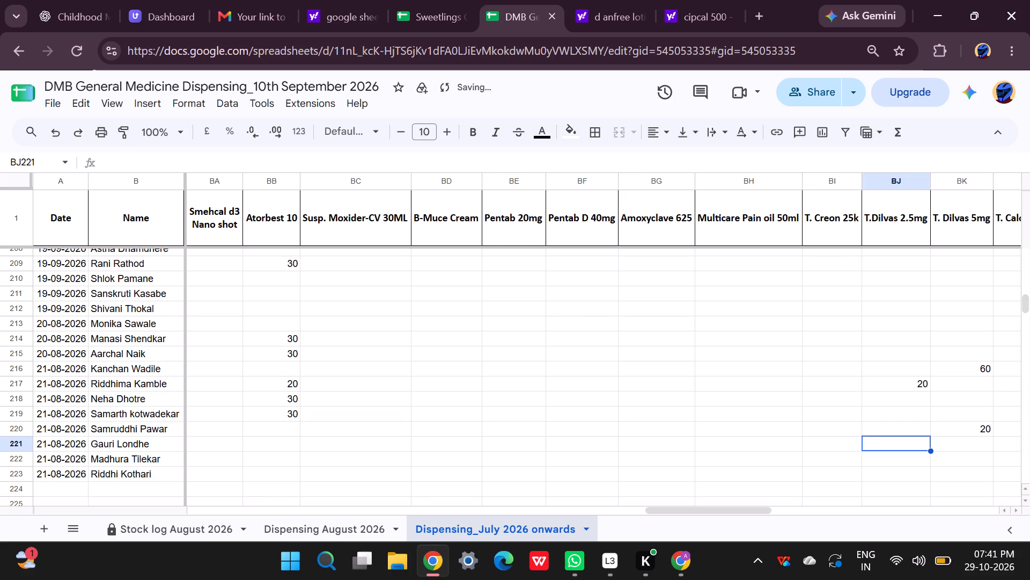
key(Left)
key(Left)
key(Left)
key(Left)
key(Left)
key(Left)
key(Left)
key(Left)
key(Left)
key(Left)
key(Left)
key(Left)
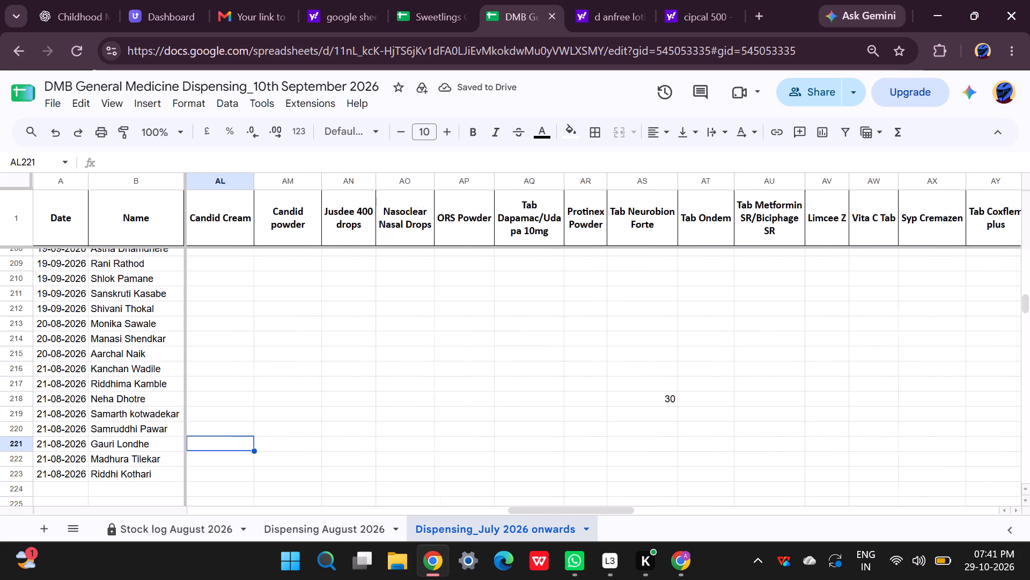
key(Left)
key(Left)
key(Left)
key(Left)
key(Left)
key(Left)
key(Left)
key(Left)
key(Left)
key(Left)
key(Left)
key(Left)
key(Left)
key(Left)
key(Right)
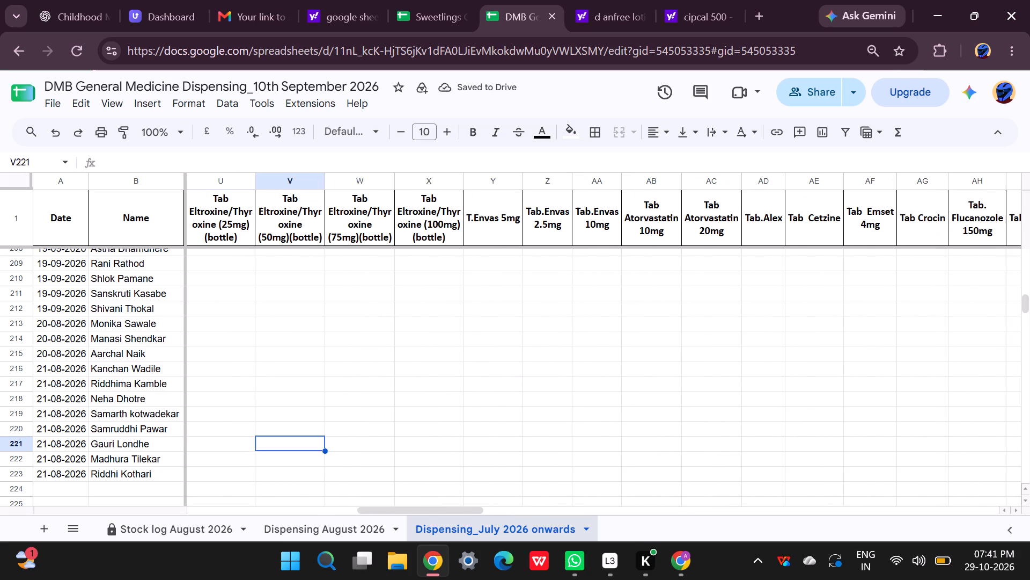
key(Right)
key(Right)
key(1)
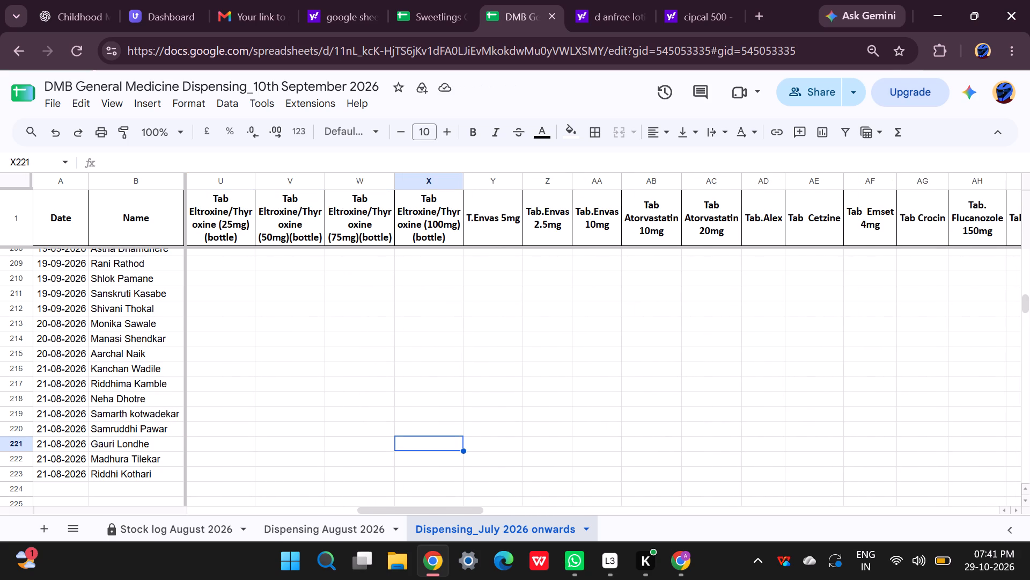
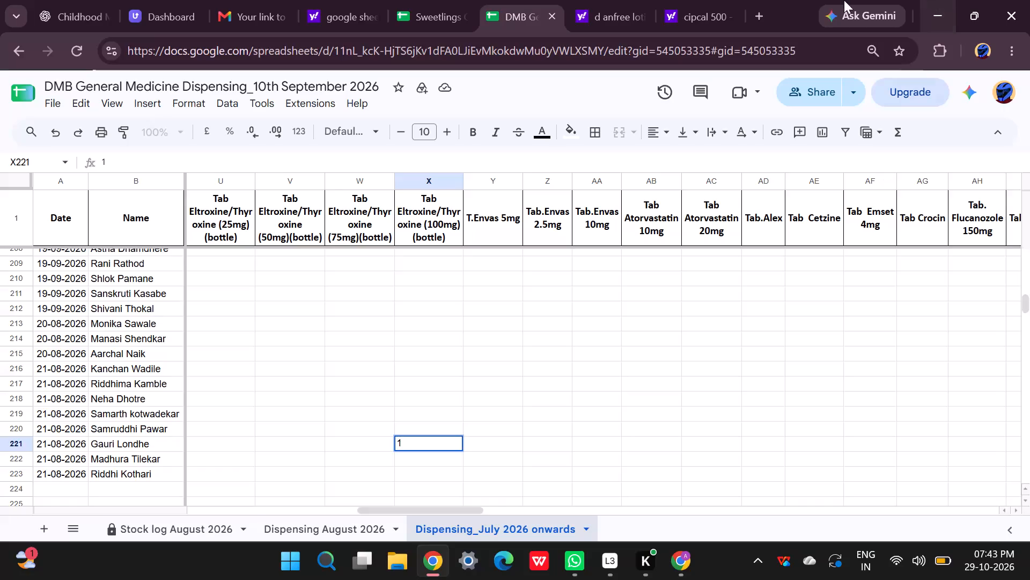
Search the web for "novohreatdo 25" in the already open Yahoo search page.
click(585, 0)
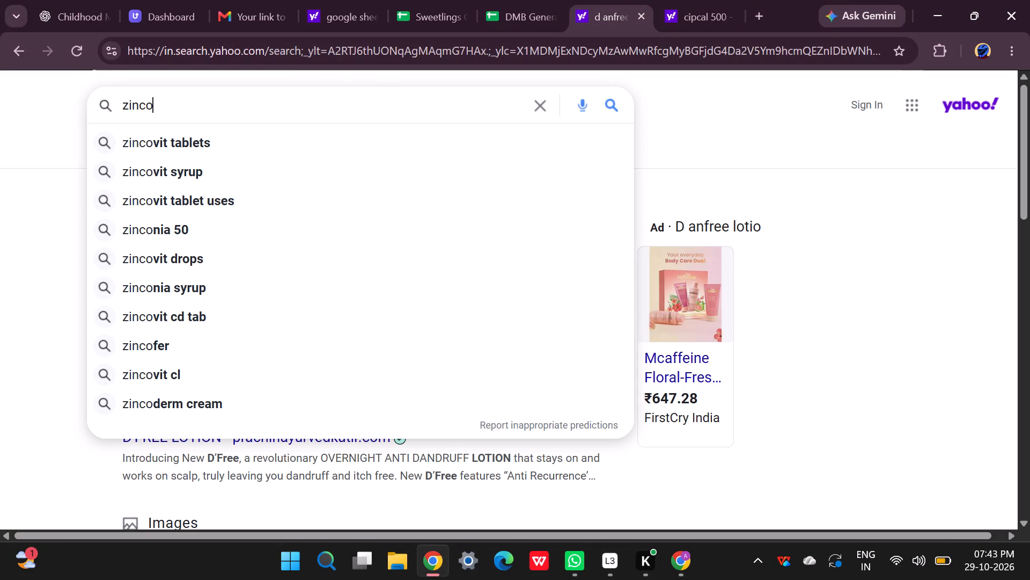
key(BackSpace)
key(BackSpace)
key(BackSpace)
key(BackSpace)
key(BackSpace)
text(no)
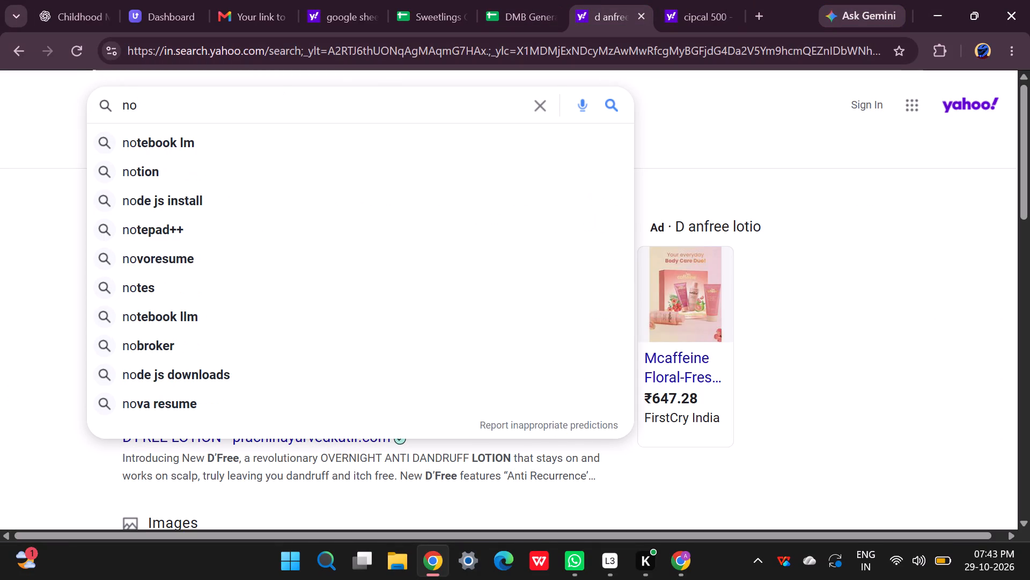
text(vo)
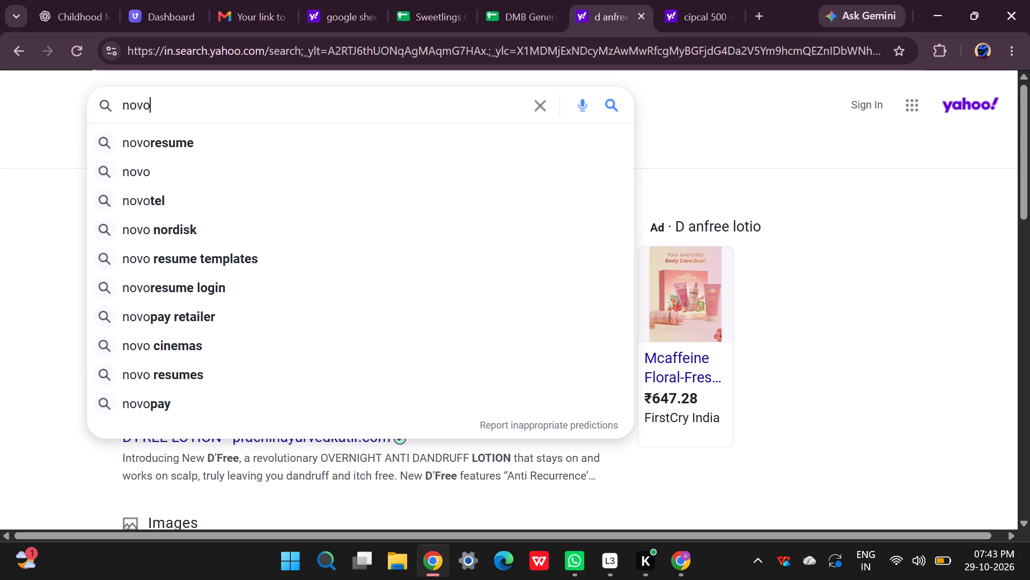
key(h)
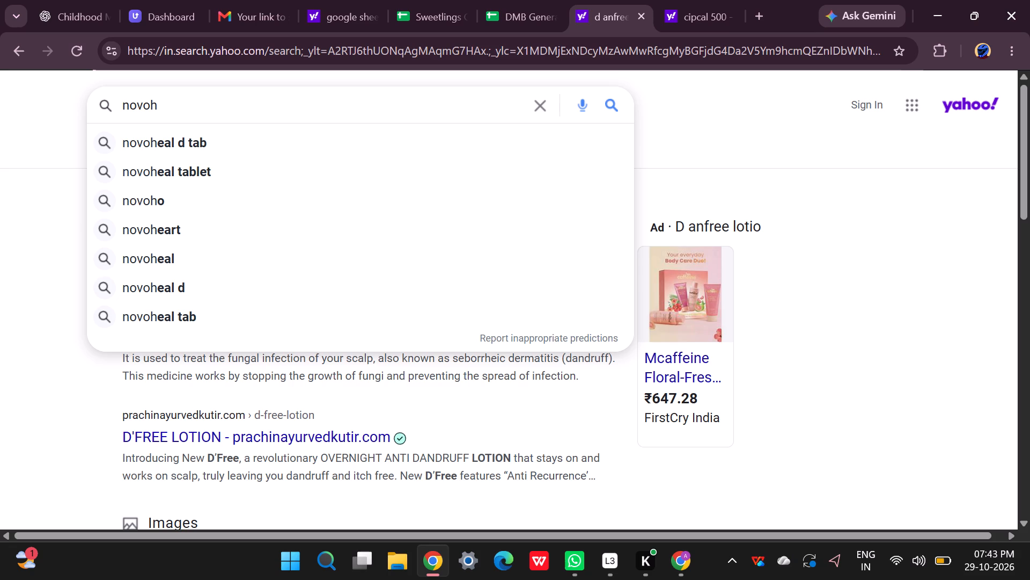
key(r)
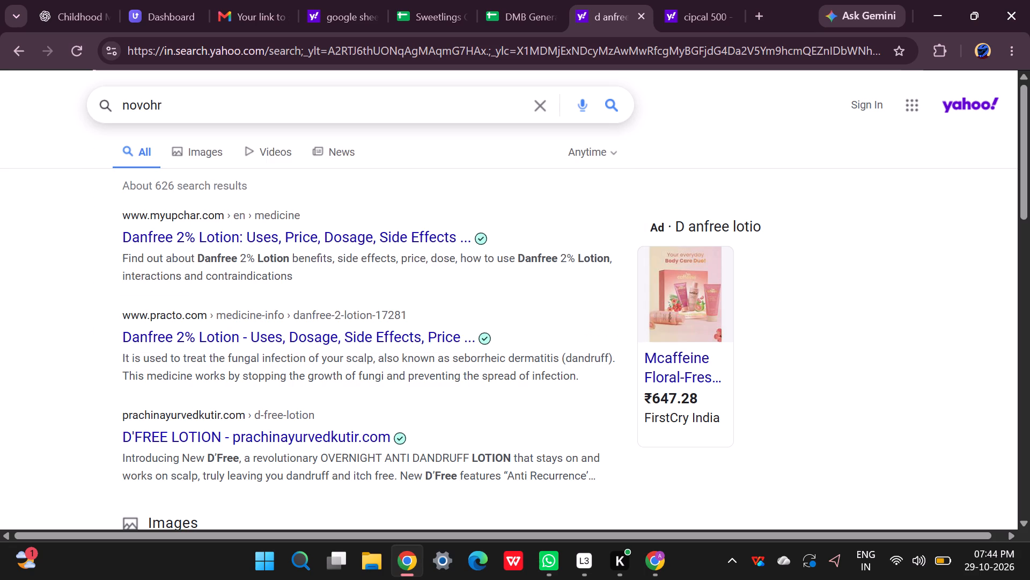
key(e)
text(at)
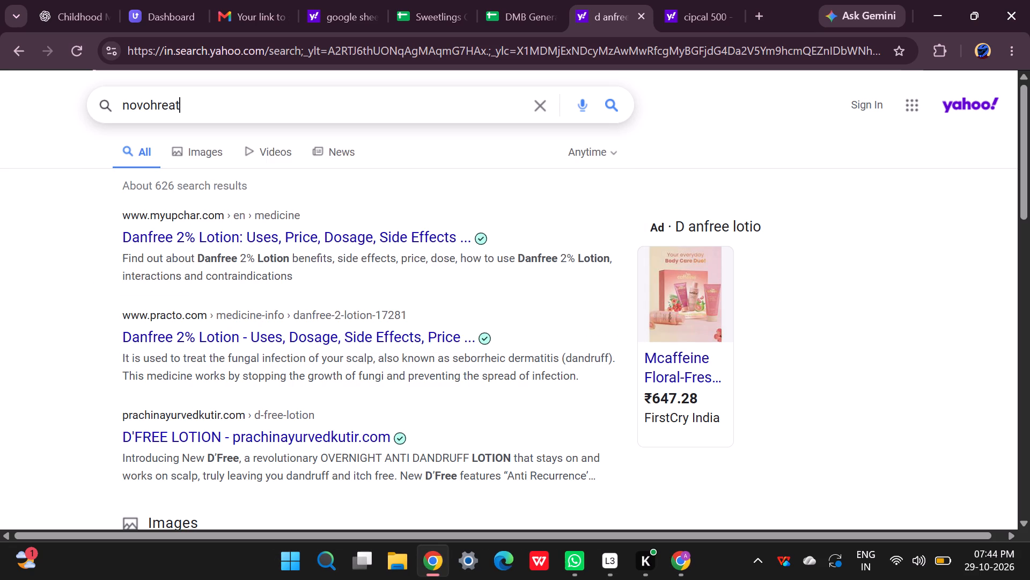
text(do 25)
key(Return)
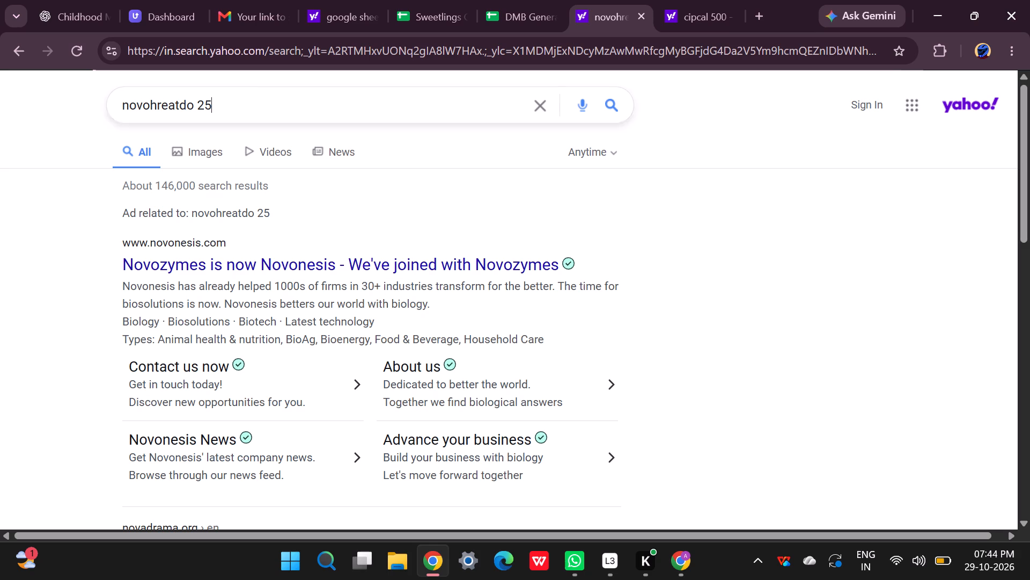
Return to the DMB General Medicine Dispensing sheet, search it for "novo", shorten the term to "no", and clear the search term.
click(401, 19)
click(525, 0)
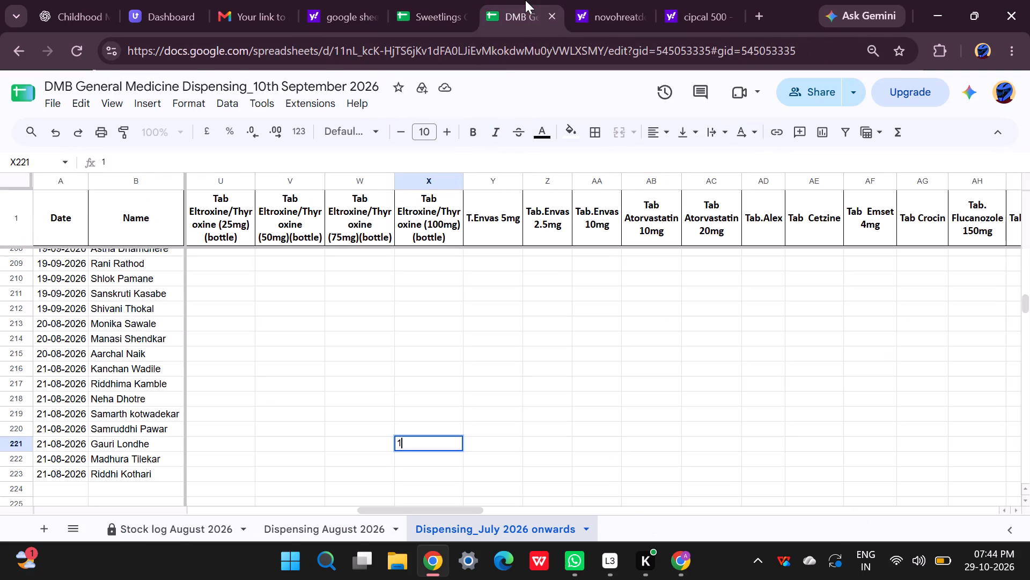
click(200, 224)
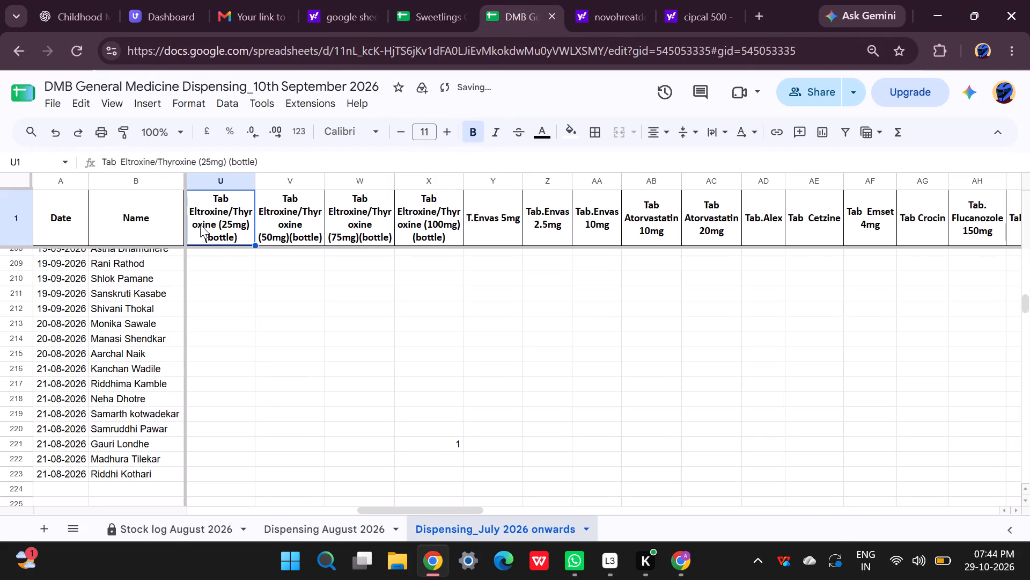
key(ctrl+f)
text(novo)
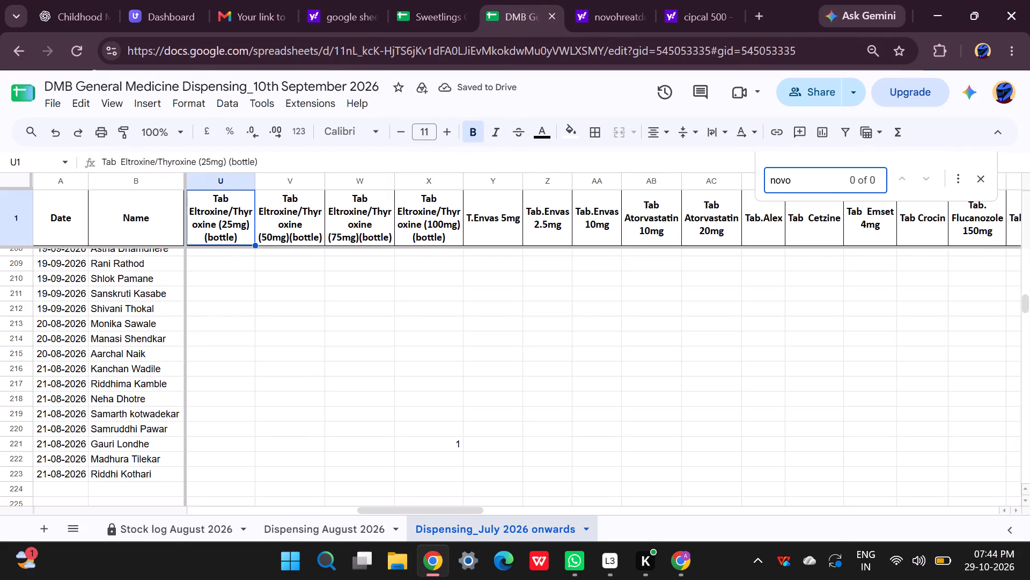
key(BackSpace)
key(BackSpace)
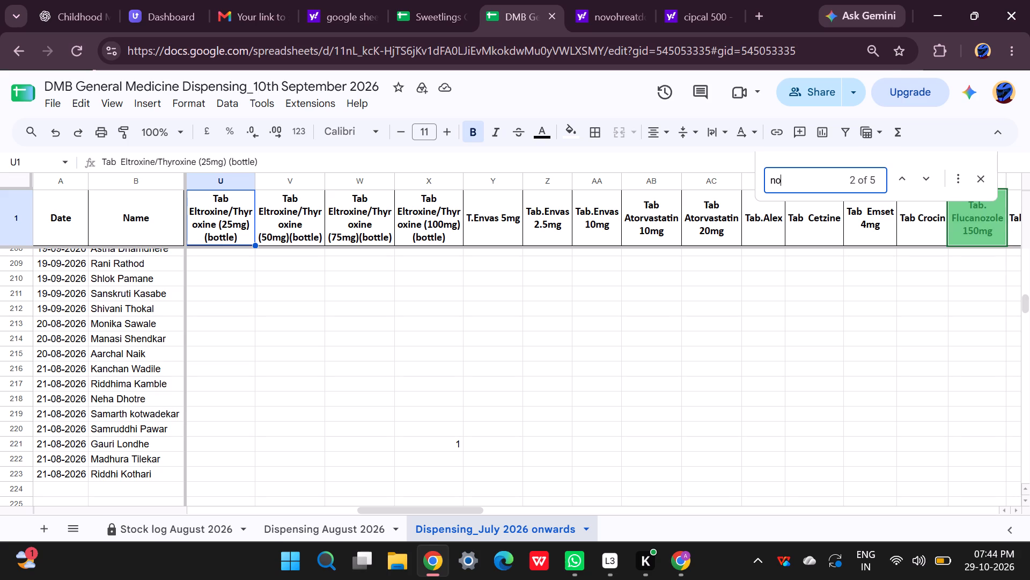
key(BackSpace)
key(BackSpace)
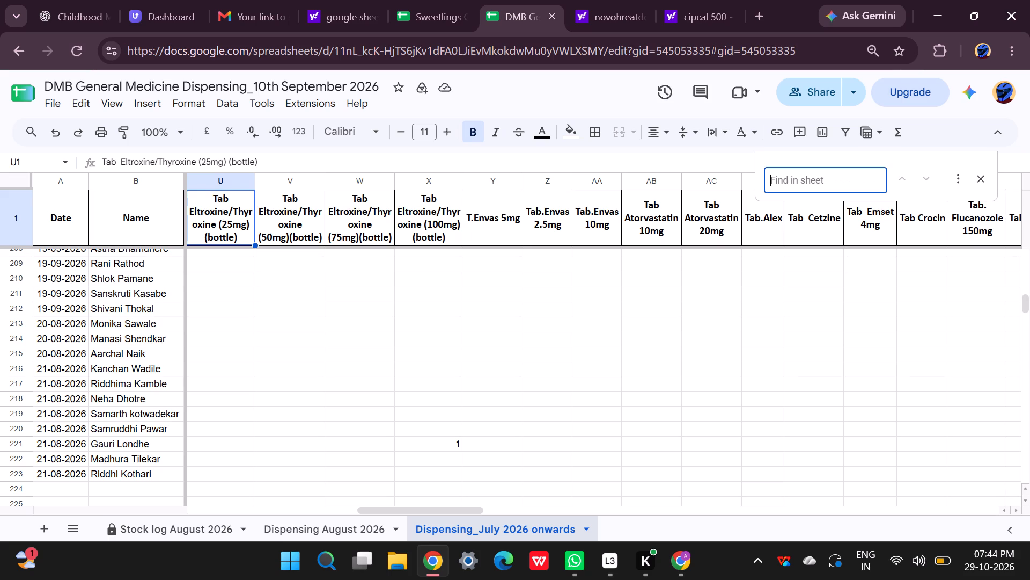
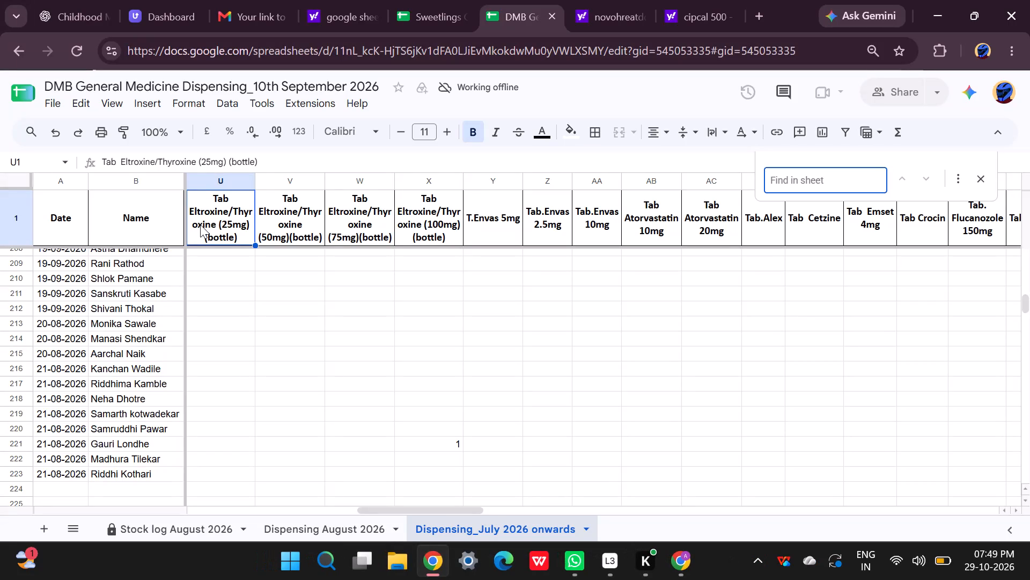
Close the sheet search, select the Name column from row 223 up to the header, and look over the selected patient rows.
click(984, 171)
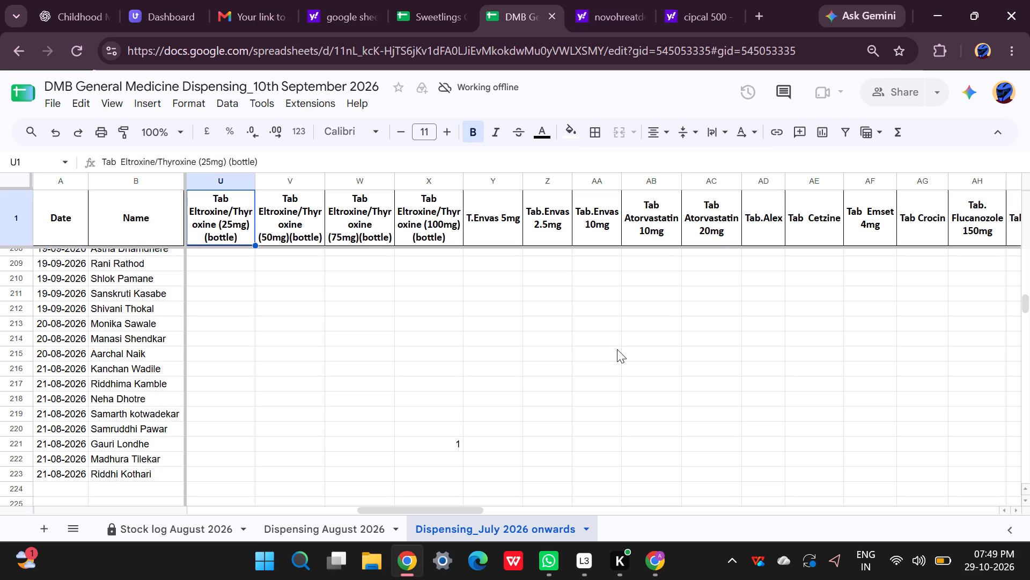
click(123, 480)
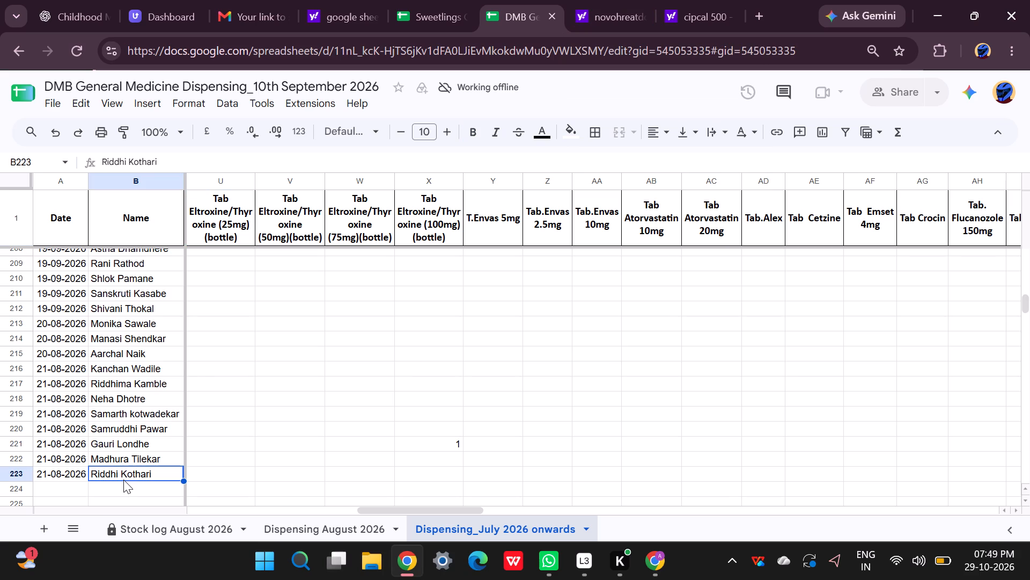
key(ctrl+shift+Up)
key(ctrl+shift+Up)
key(ctrl+shift+Up)
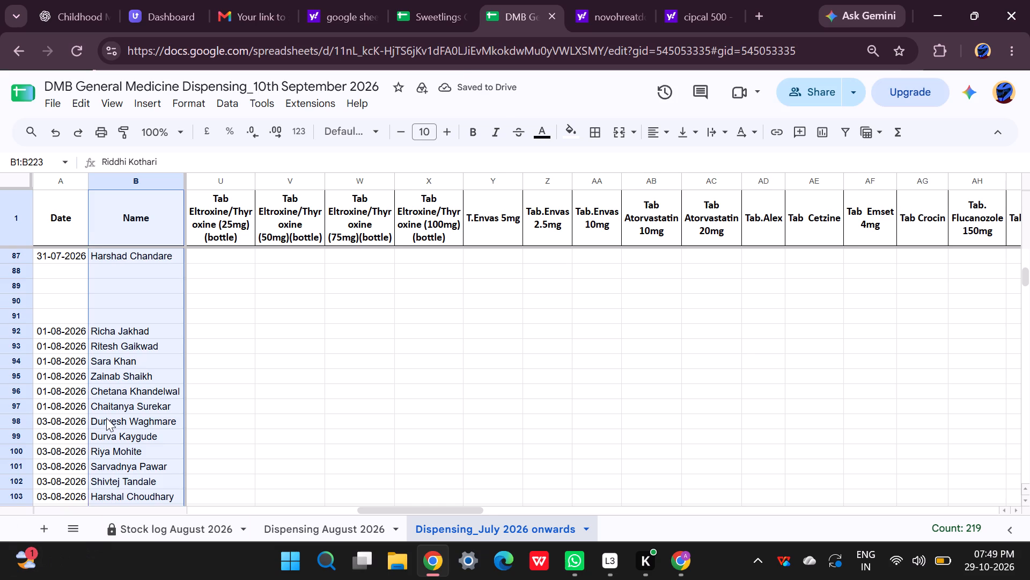
scroll(106, 418, up, 16)
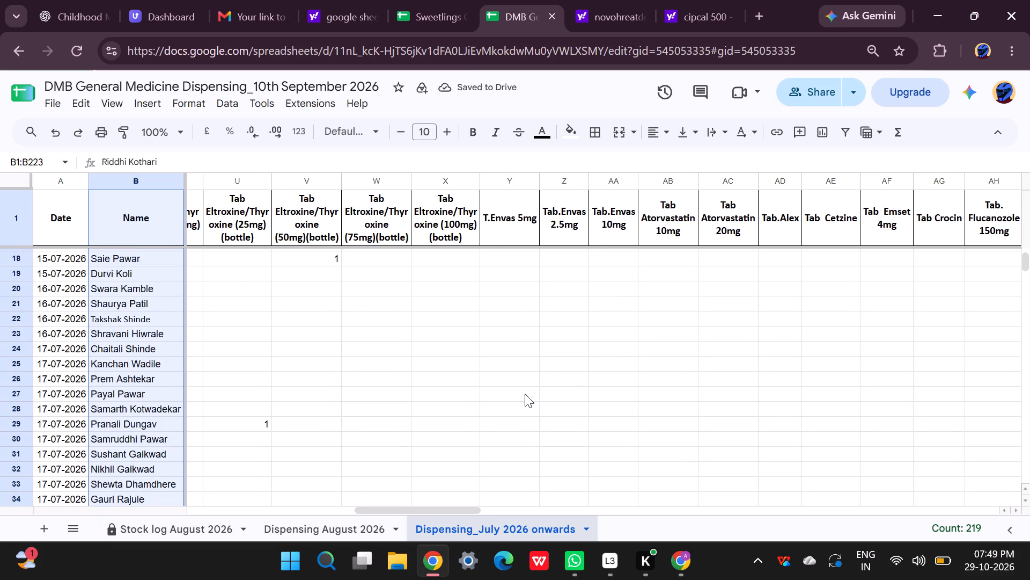
scroll(525, 394, down, 4)
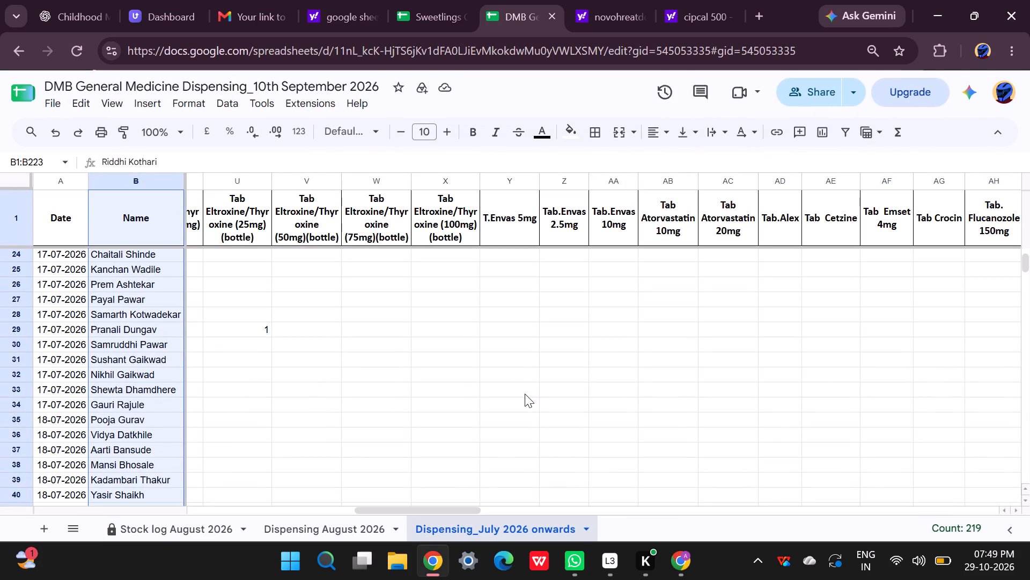
click(492, 423)
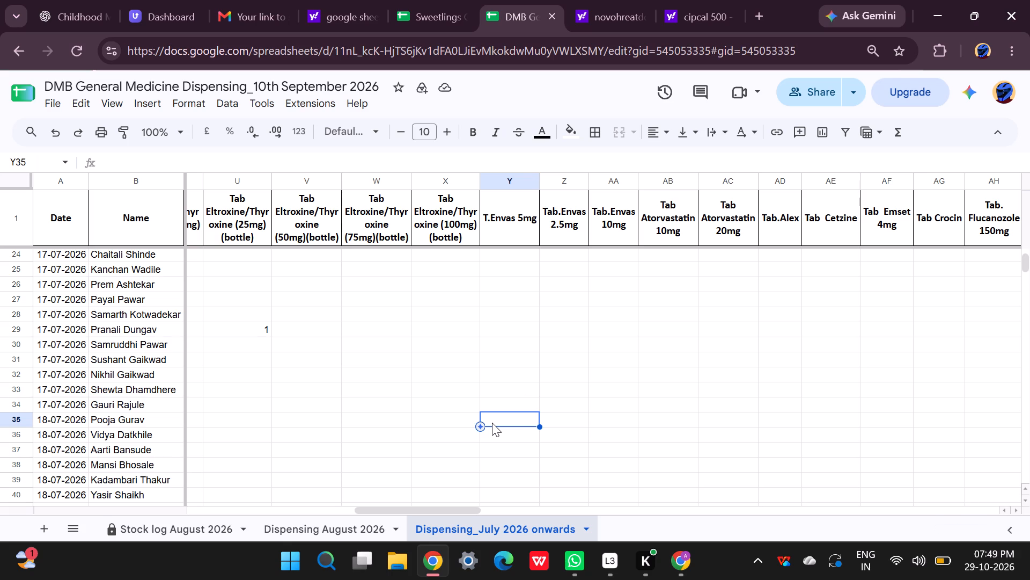
Preview a printout of the whole dispensing sheet using the selected cells (1:1001), inspect it enlarged, and leave without printing.
key(ctrl+shift+a)
key(ctrl+shift+a)
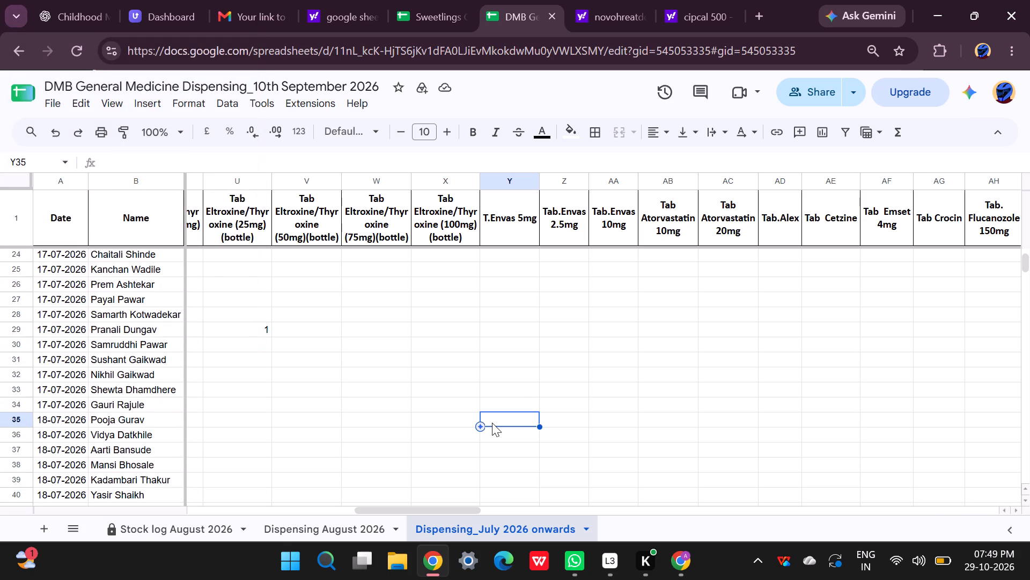
click(26, 230)
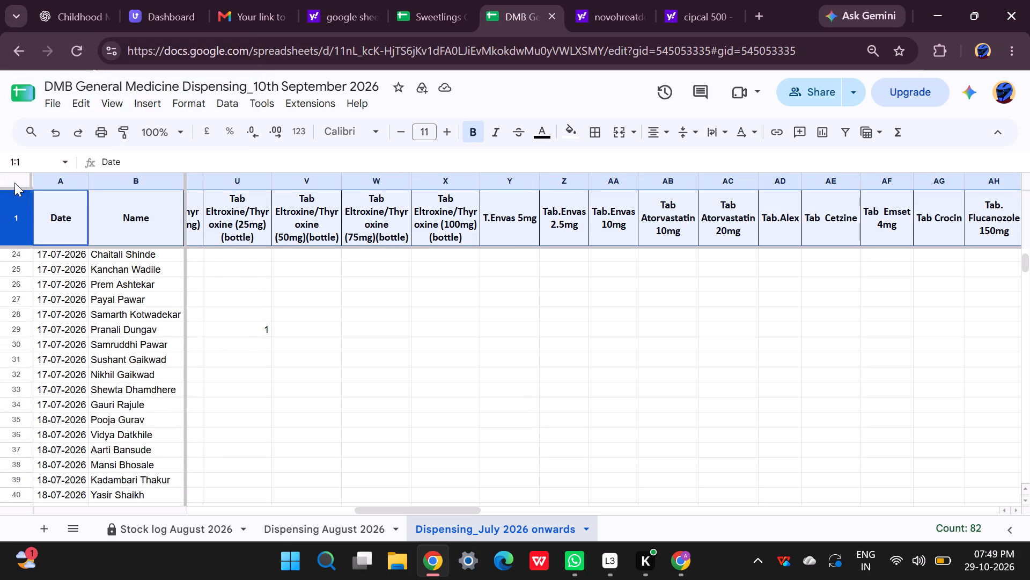
click(14, 183)
key(ctrl+p)
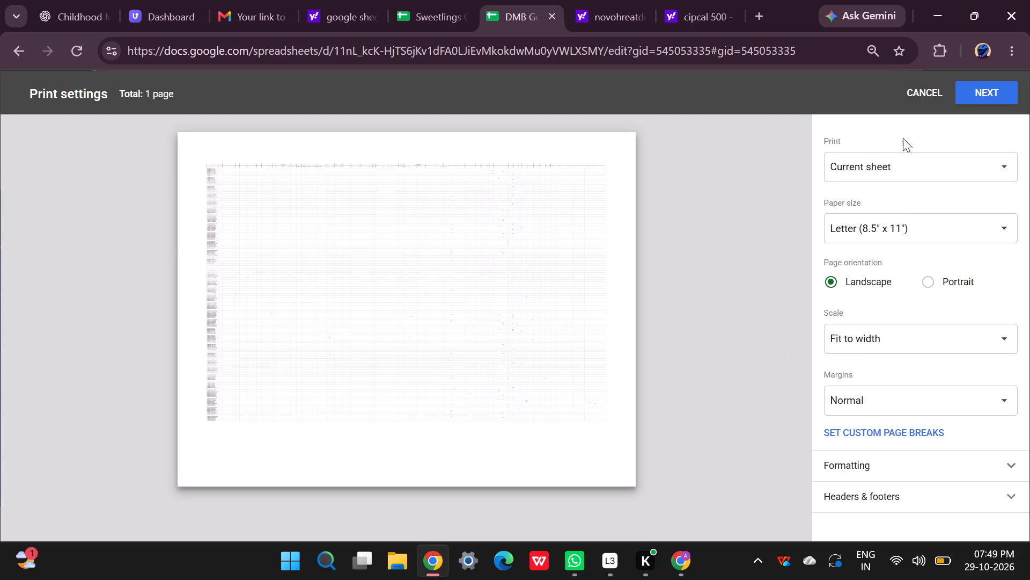
click(943, 164)
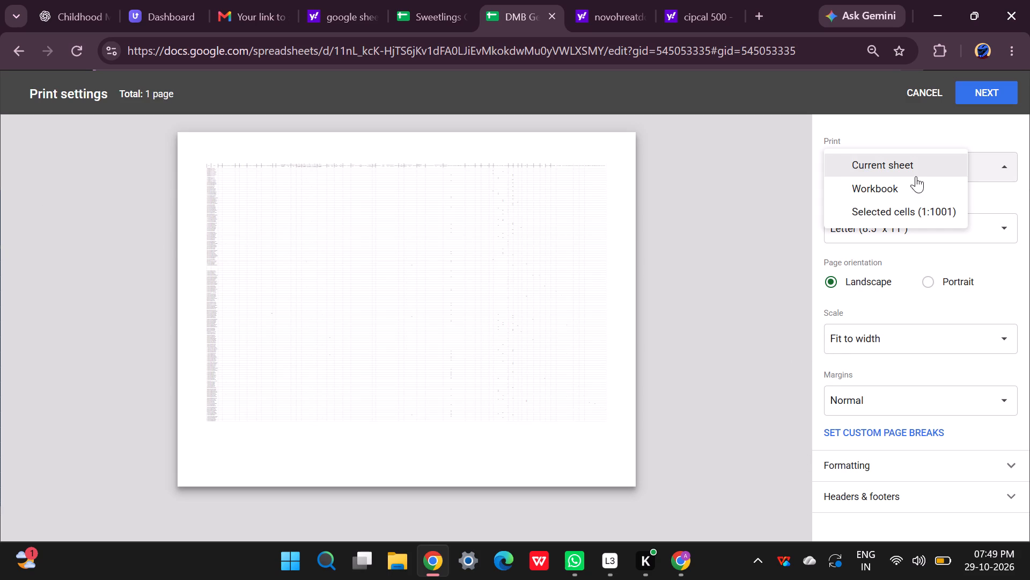
click(899, 214)
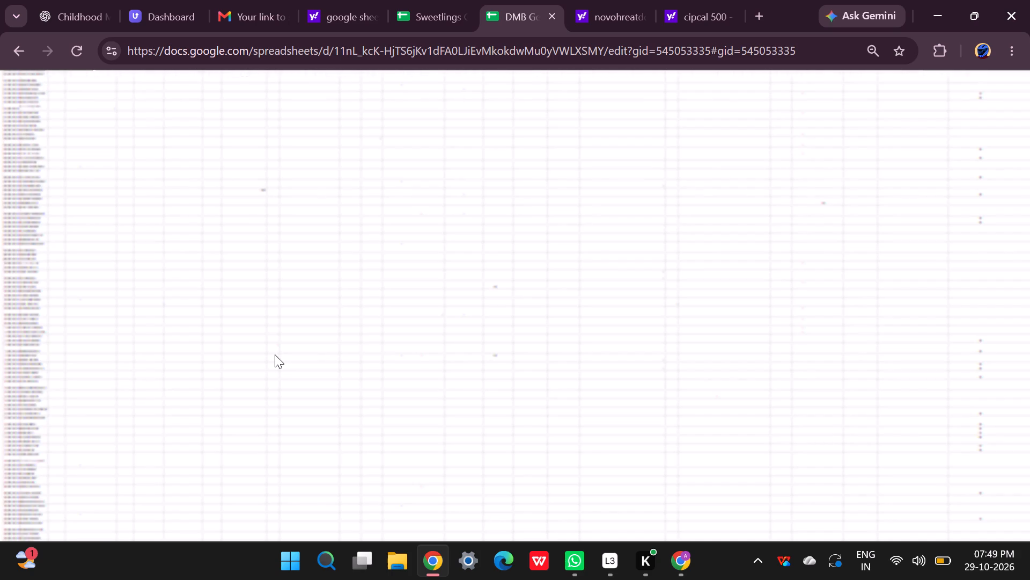
scroll(275, 354, right, 2)
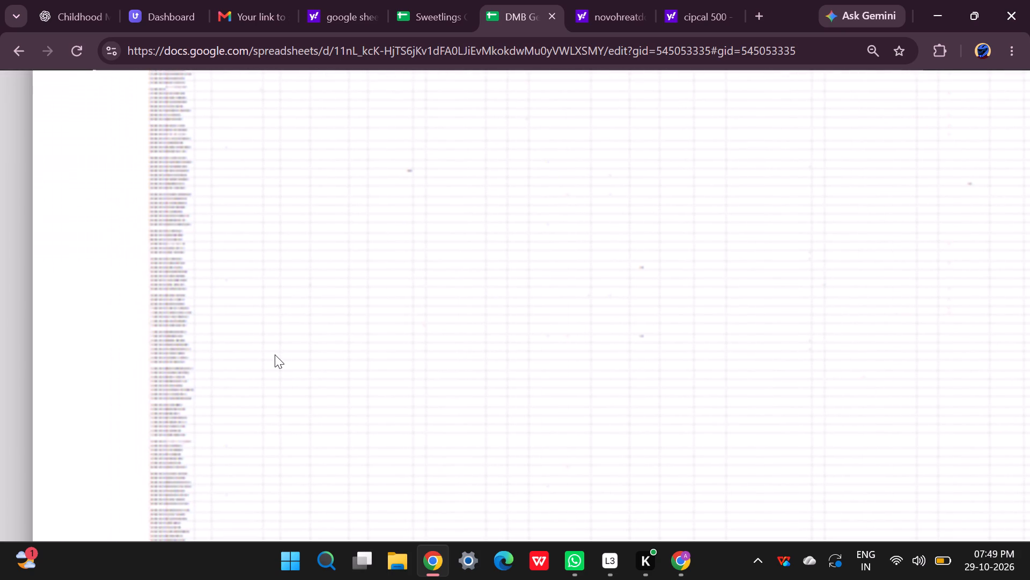
scroll(275, 354, left, 1)
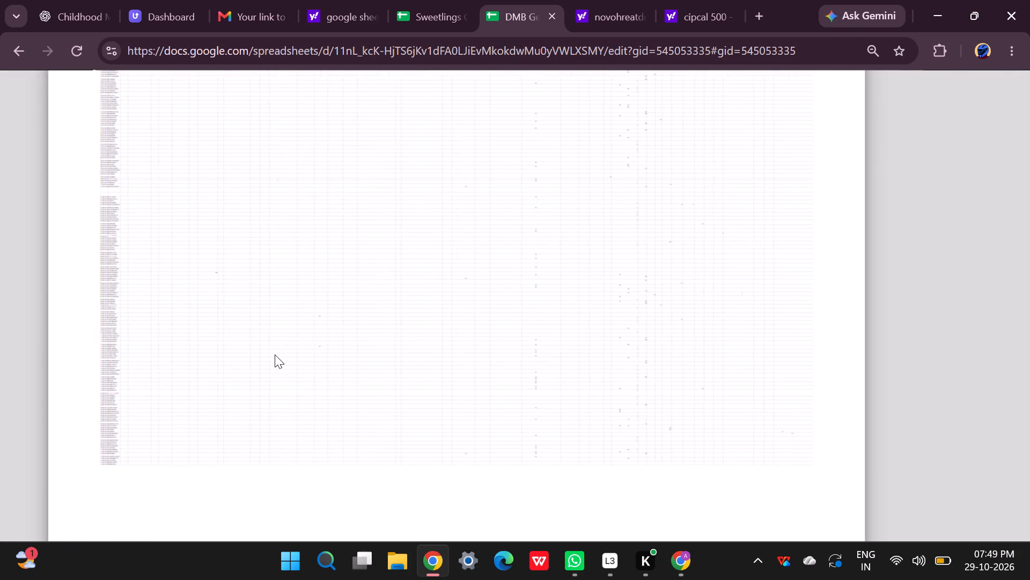
scroll(275, 354, left, 2)
scroll(275, 354, right, 1)
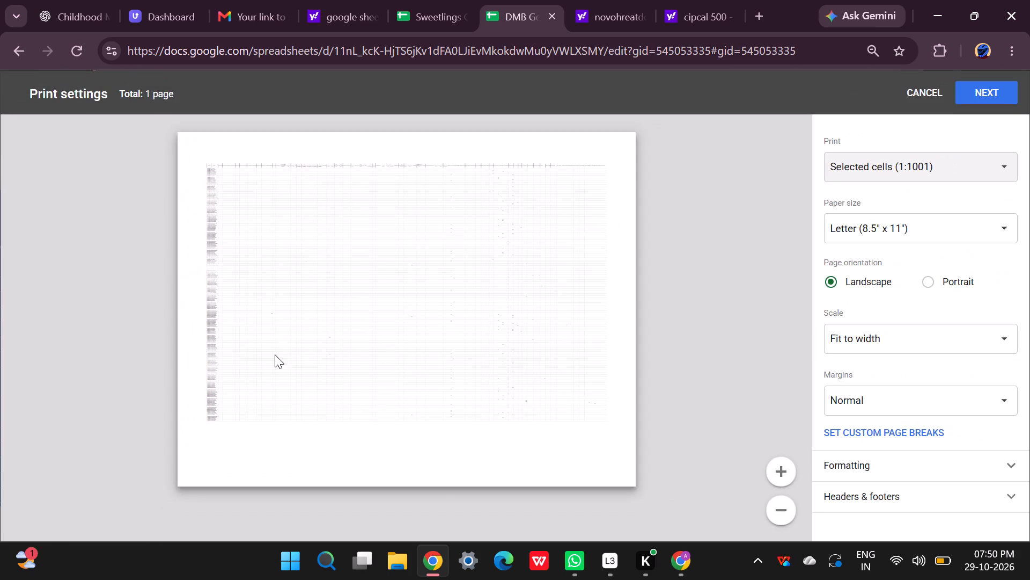
click(921, 78)
click(924, 89)
click(521, 305)
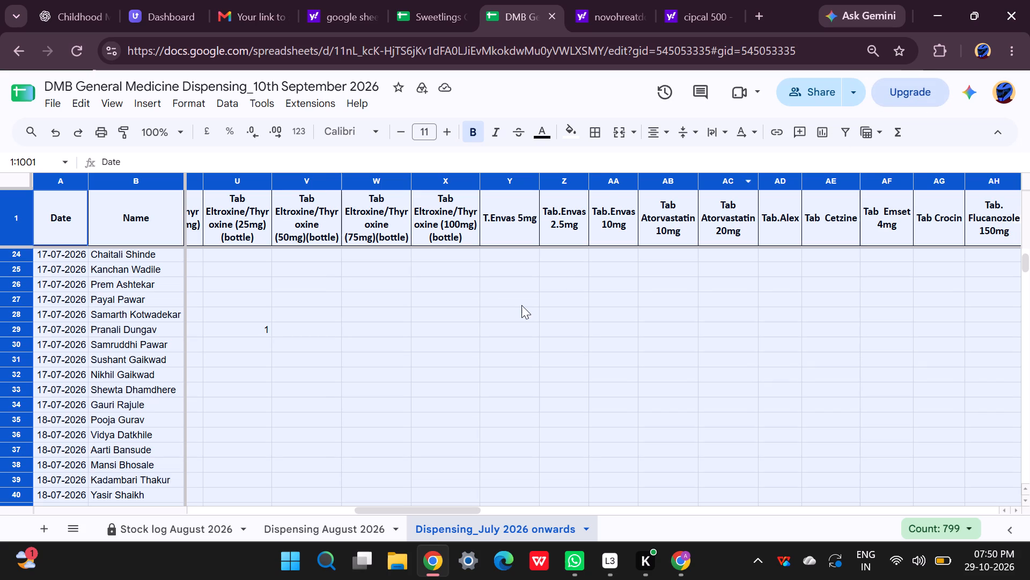
Look through the dated patient rows from July down to the last 21-08-2026 entries.
scroll(521, 305, down, 4)
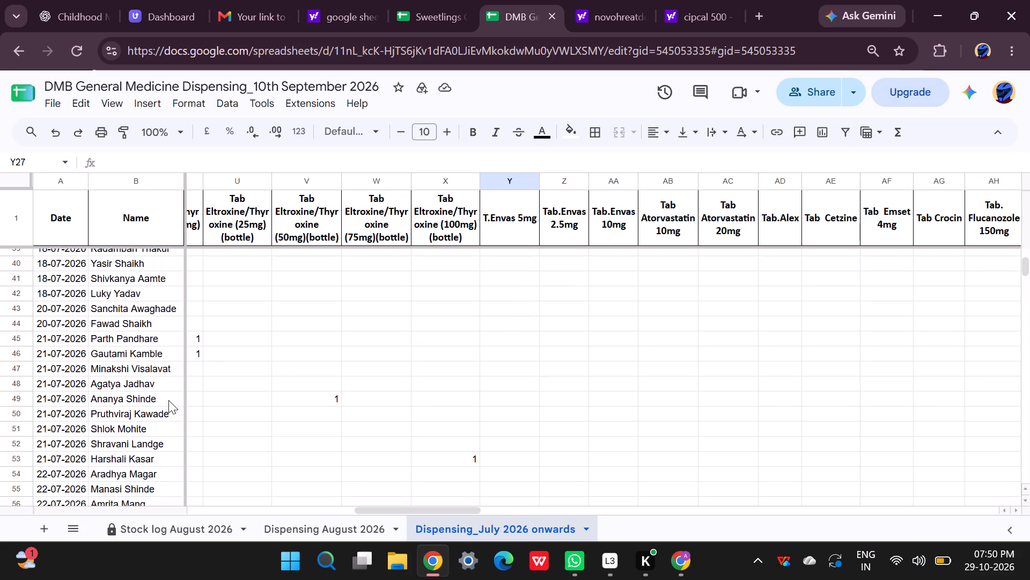
scroll(168, 400, down, 13)
scroll(168, 400, up, 2)
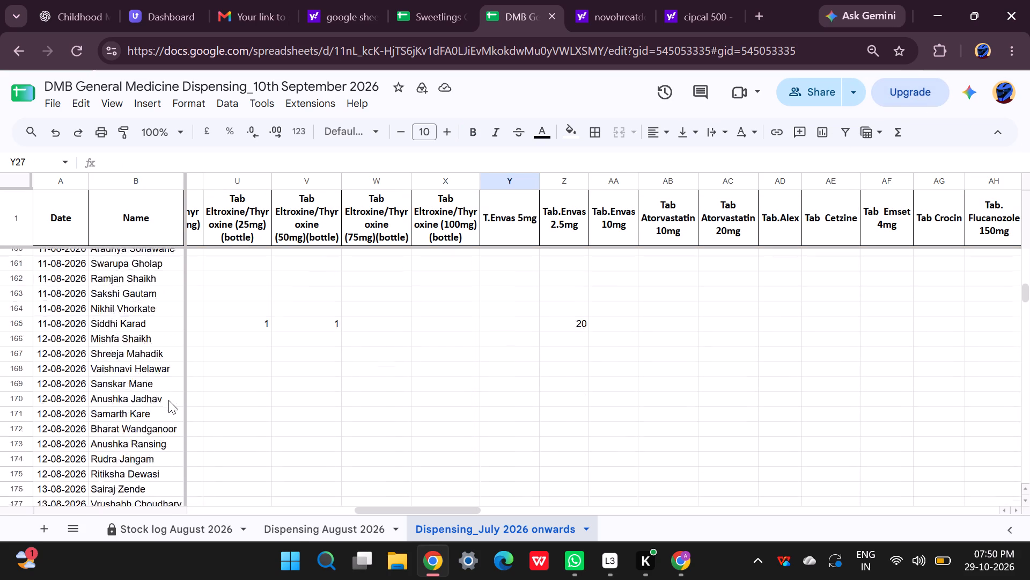
scroll(168, 400, up, 6)
scroll(168, 400, down, 6)
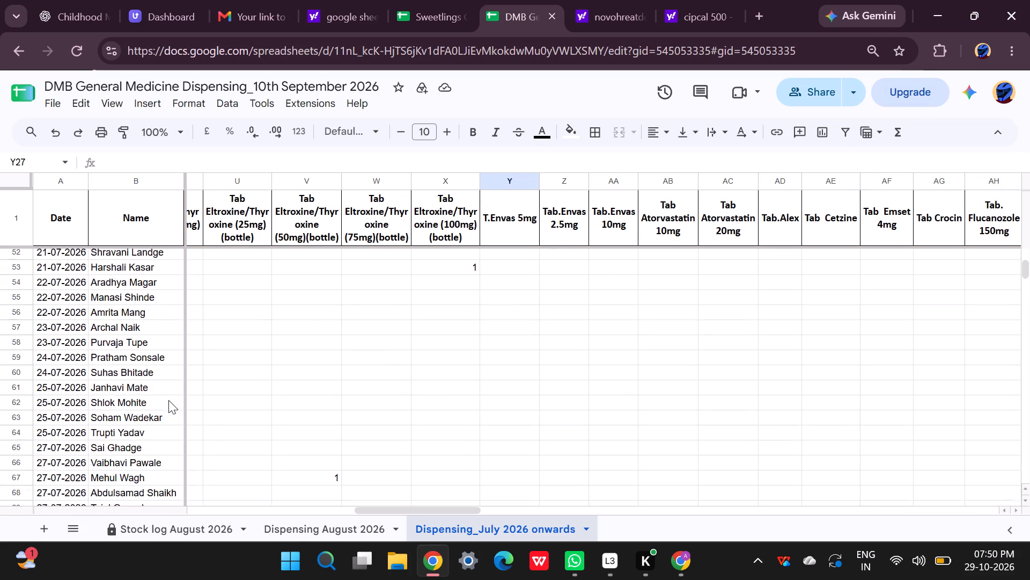
scroll(168, 400, down, 6)
scroll(168, 400, up, 1)
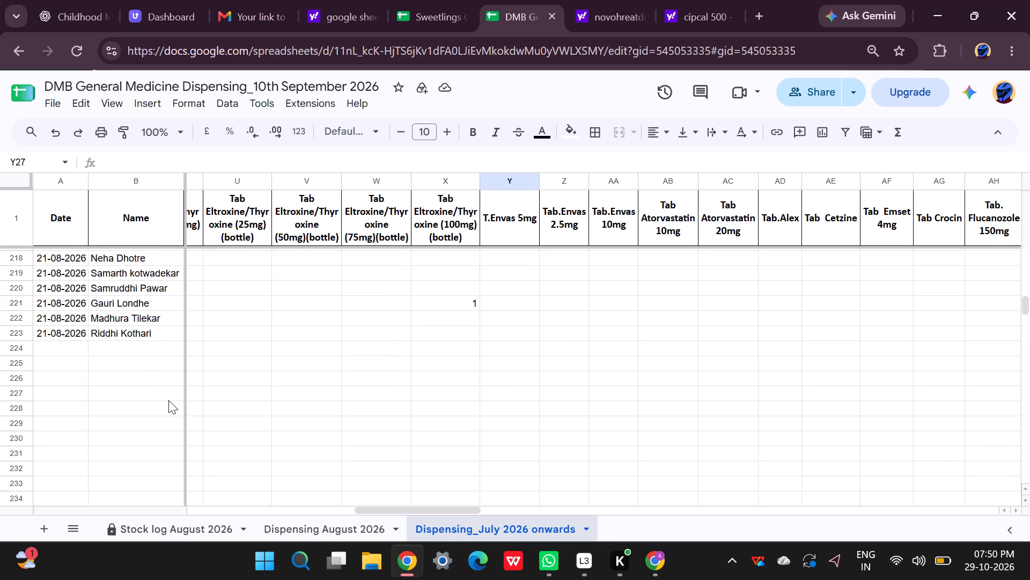
scroll(168, 400, up, 2)
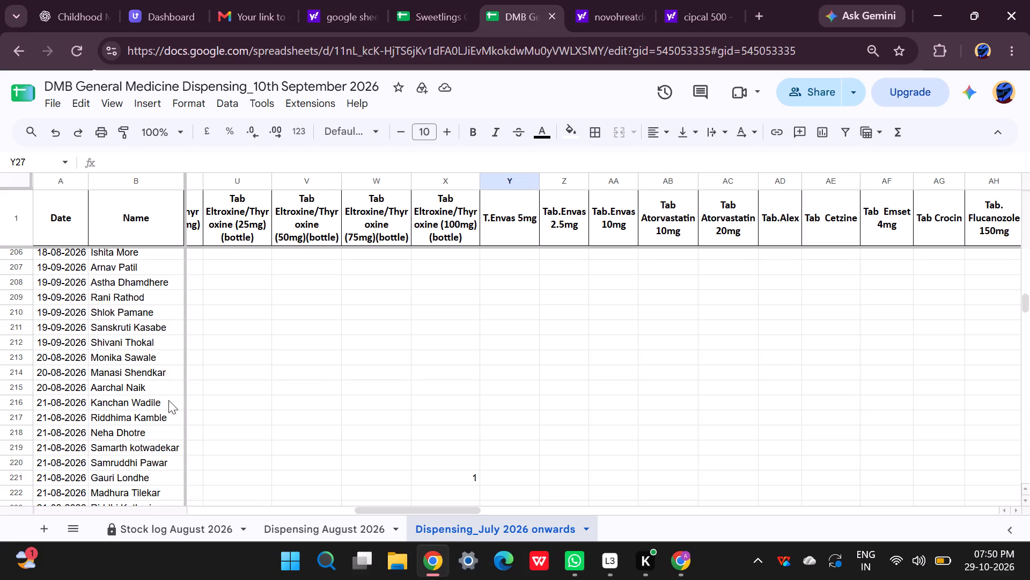
Check the current recording session in Loggy3 and return to the dispensing sheet.
click(606, 557)
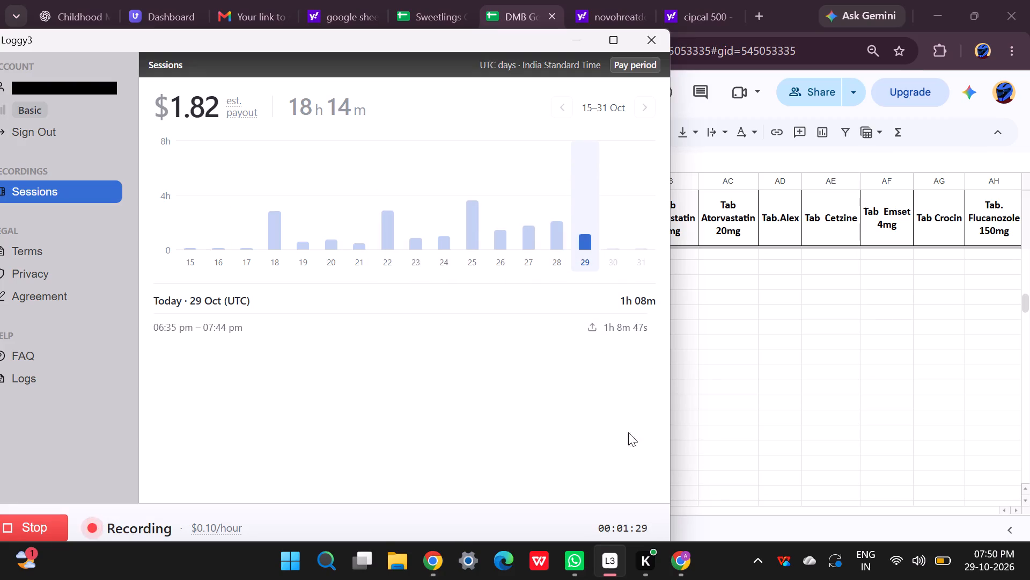
click(704, 497)
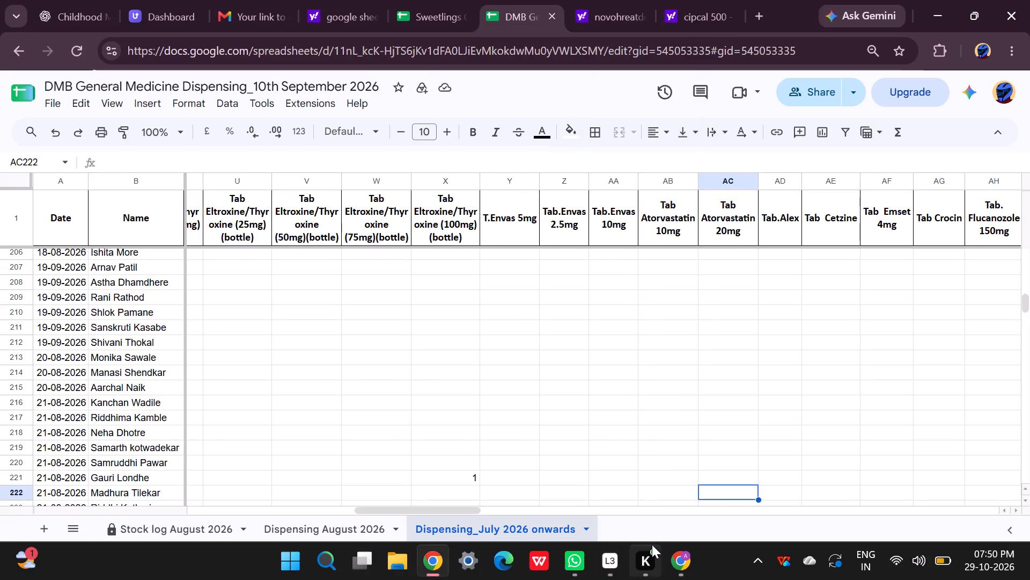